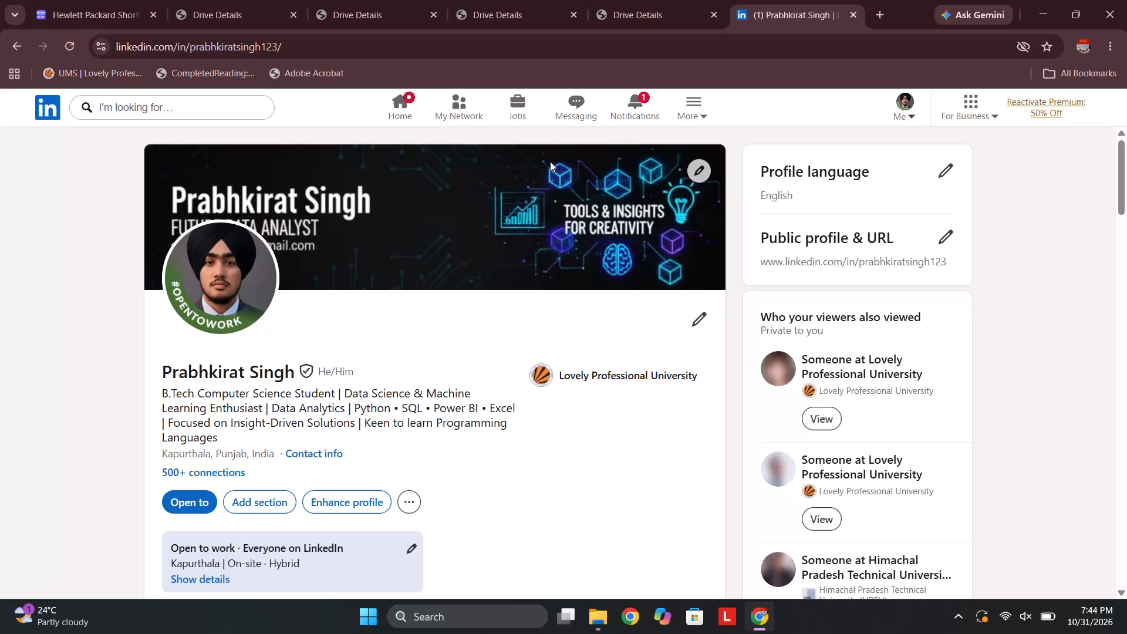
Open the full Retail Sales & Feedback Dashboard post from the profile's Activity section.
scroll(578, 341, down, 5)
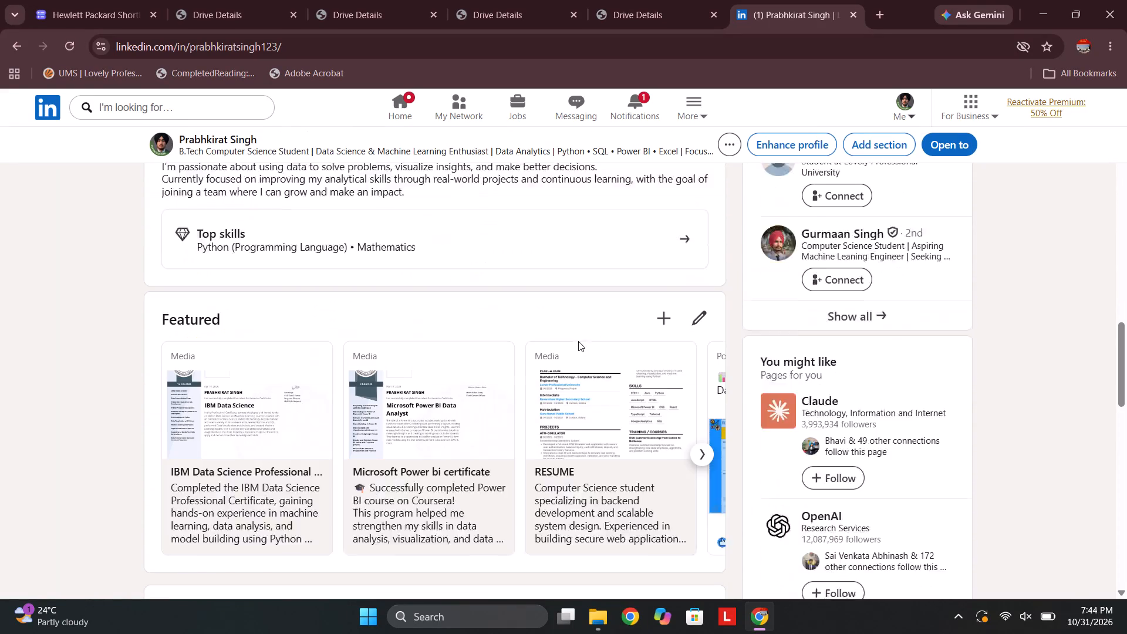
scroll(578, 341, down, 3)
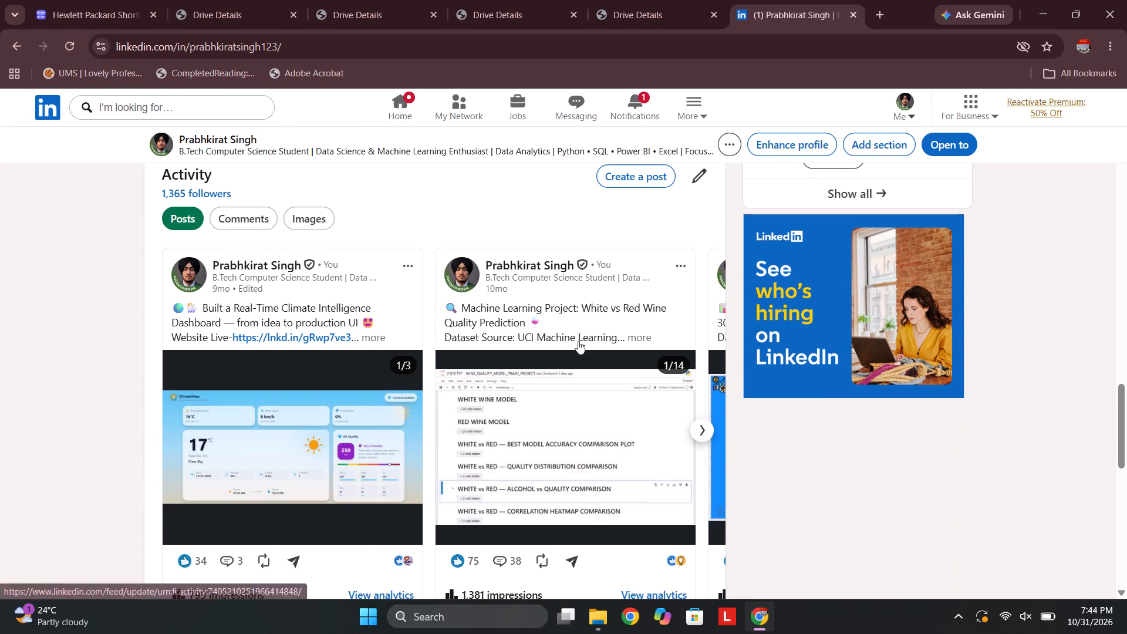
click(700, 429)
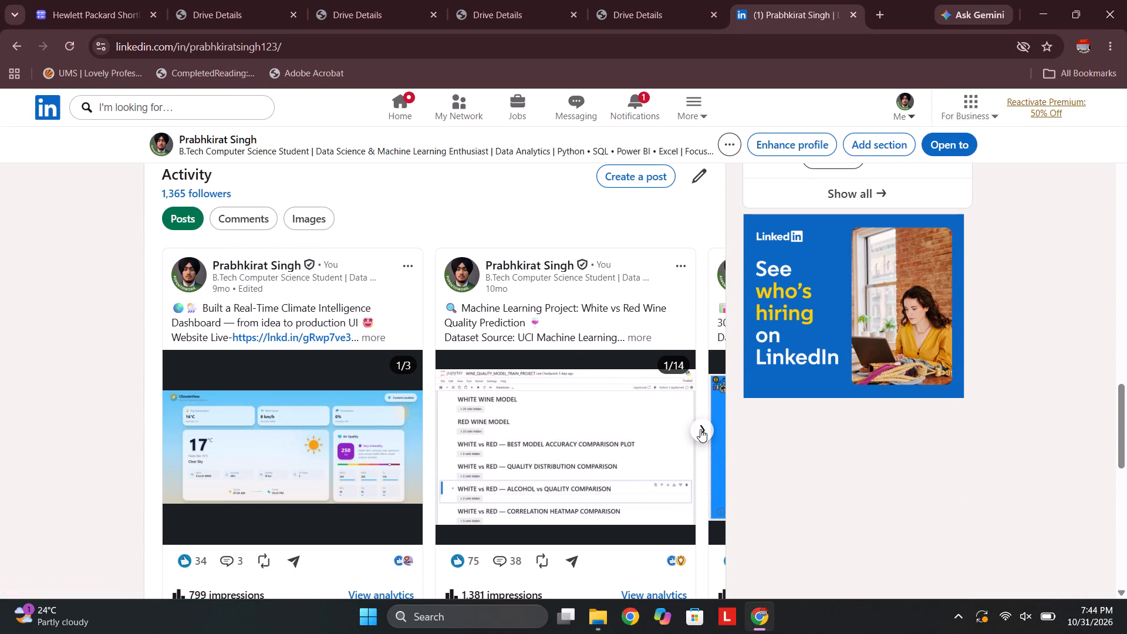
click(700, 429)
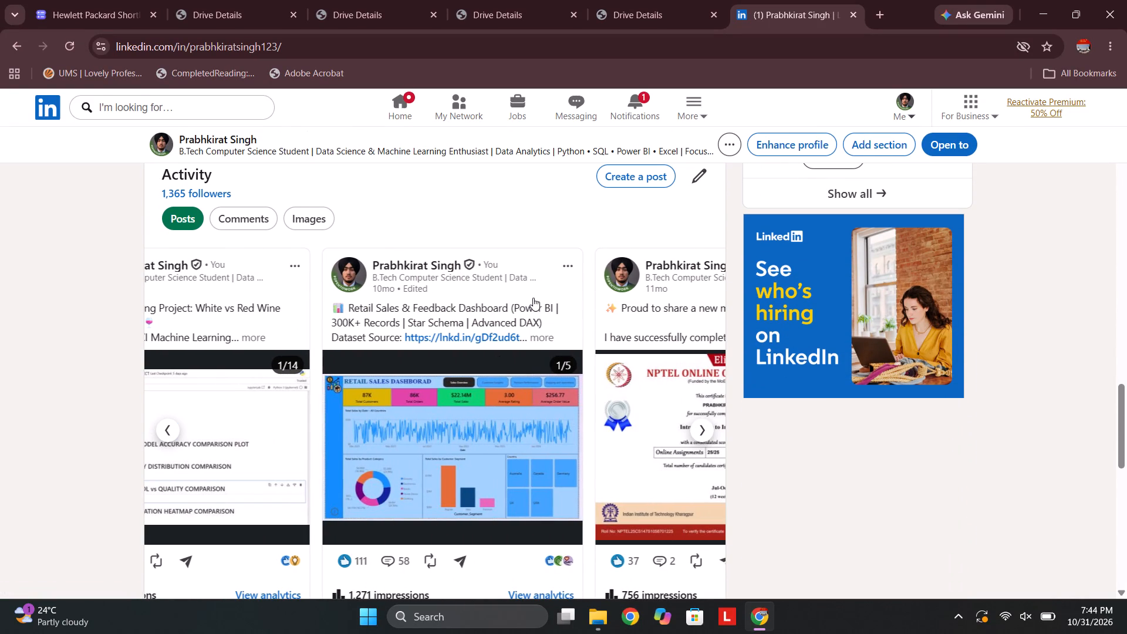
click(533, 296)
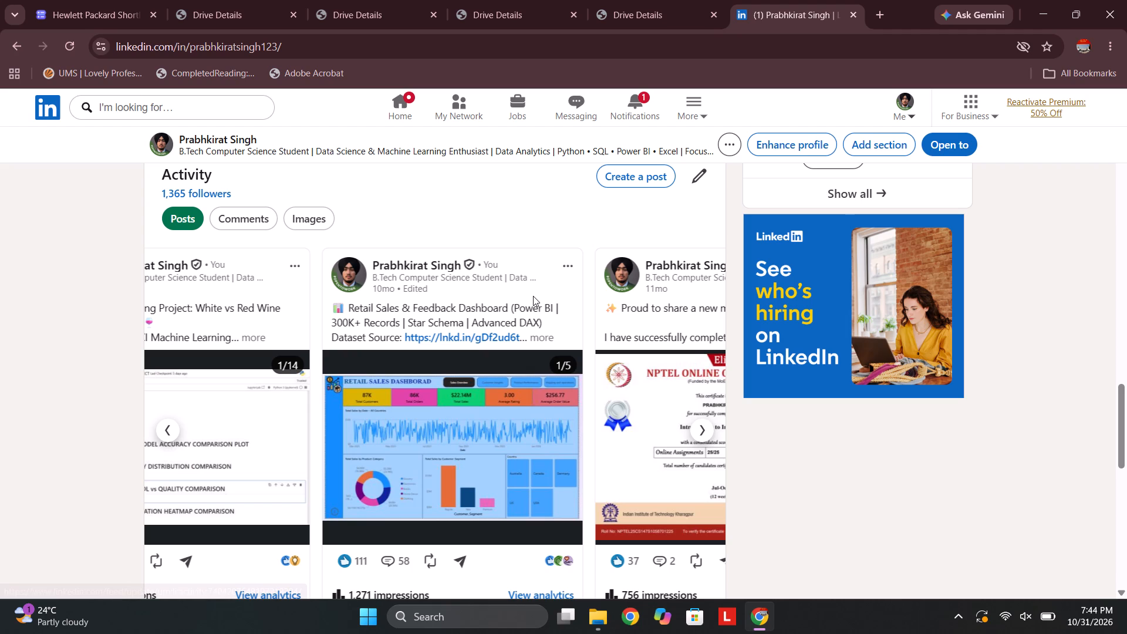
click(544, 332)
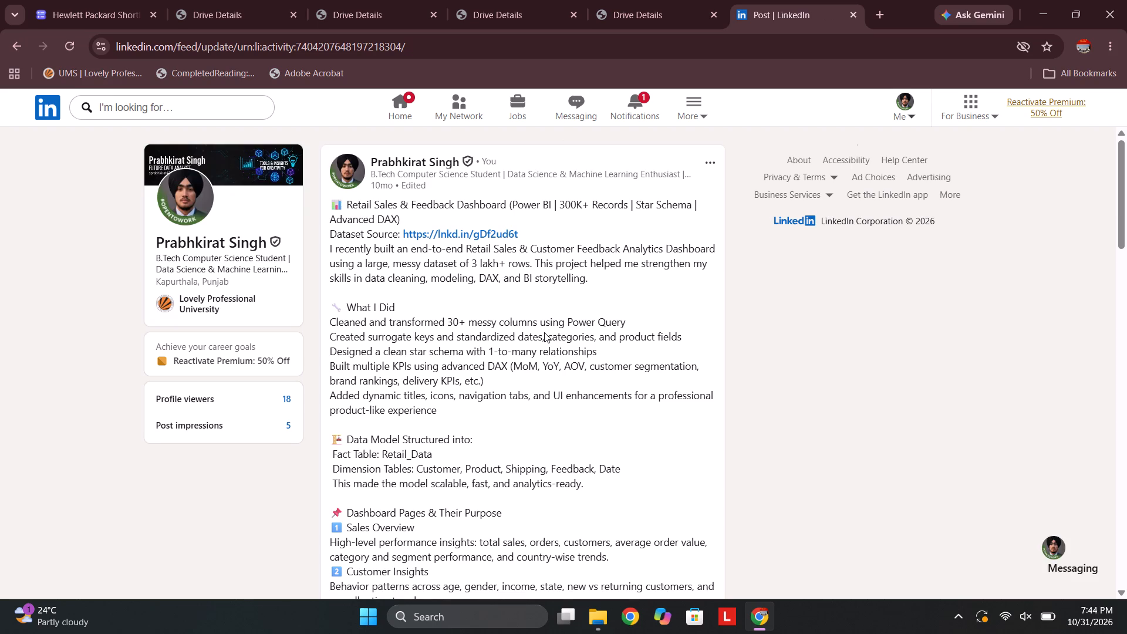
click(702, 161)
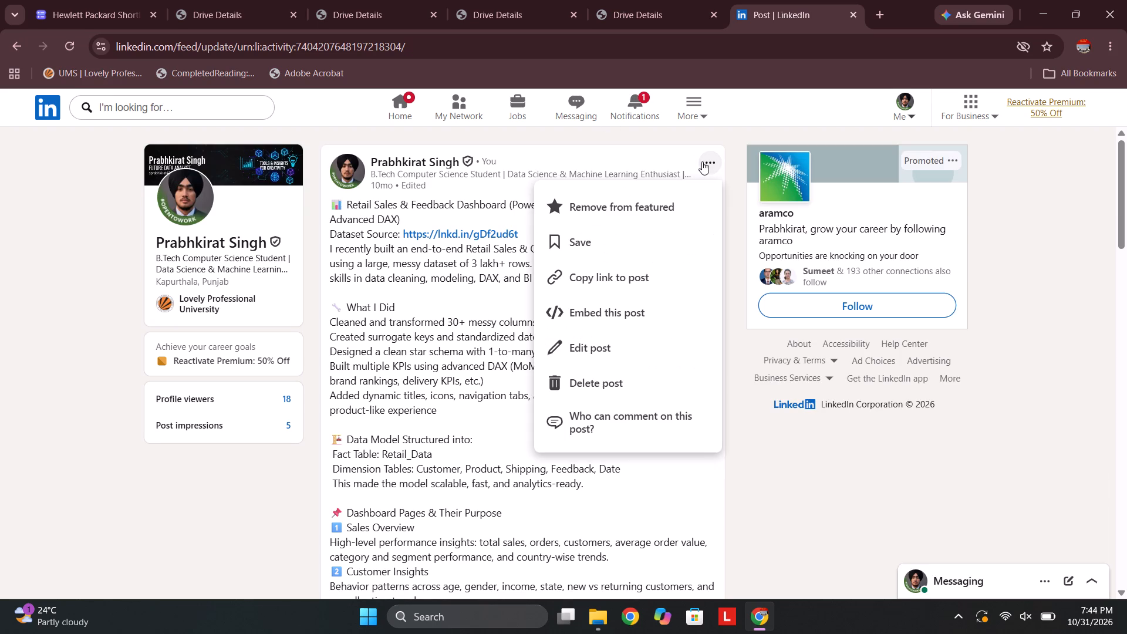
click(465, 352)
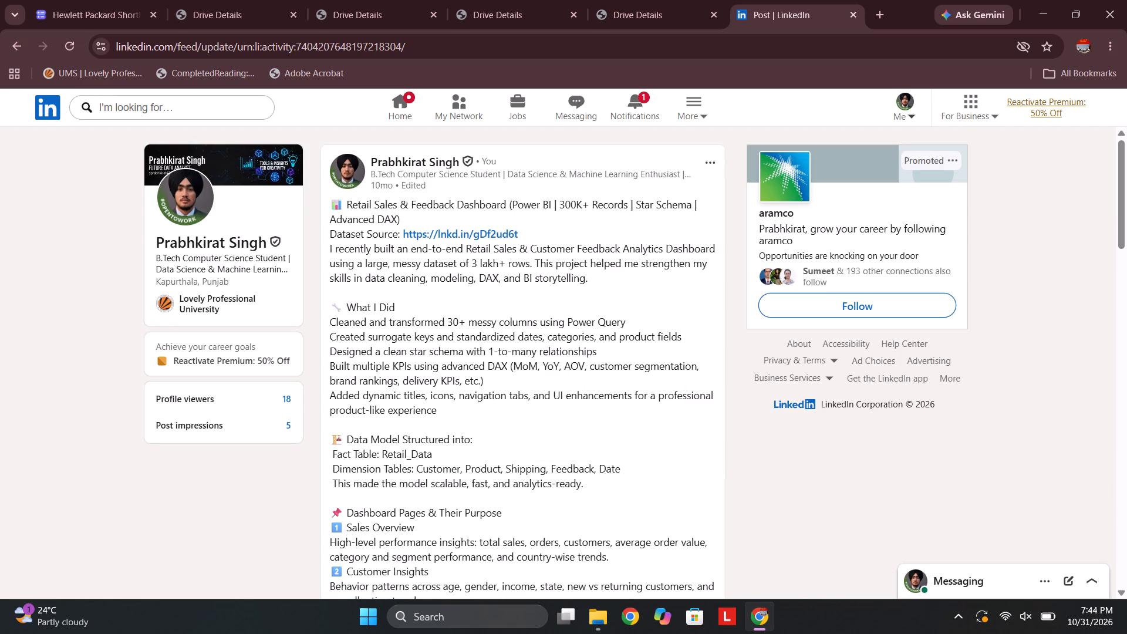
Copy the post's text from the Retail Sales & Feedback Dashboard title through the closing sentence before the hashtags.
drag(329, 203, 355, 309)
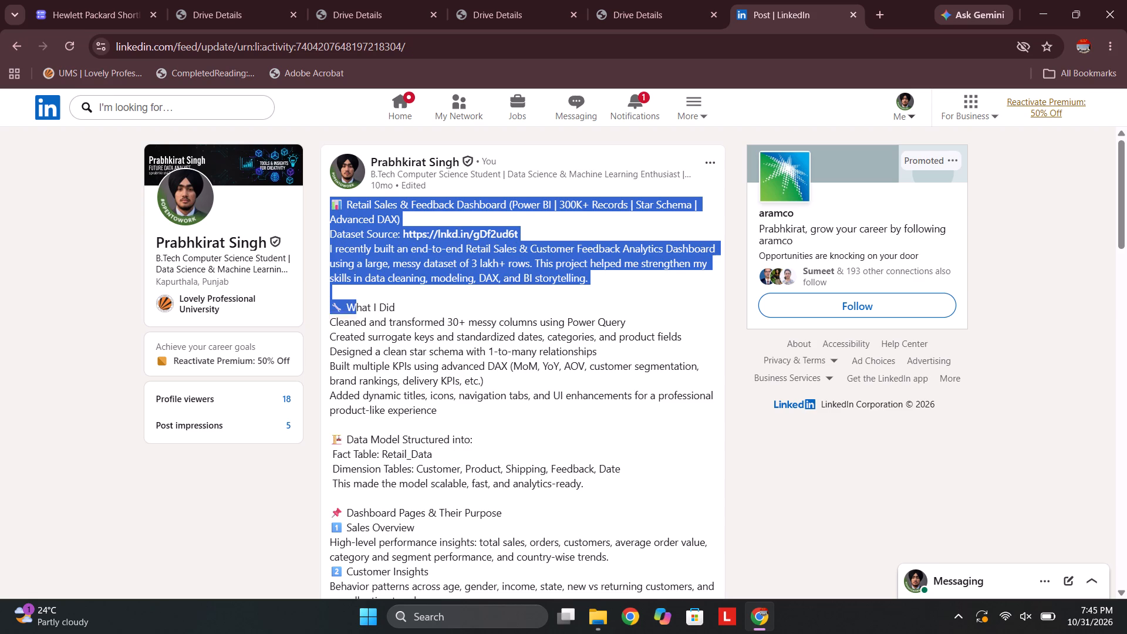
drag(355, 309, 501, 482)
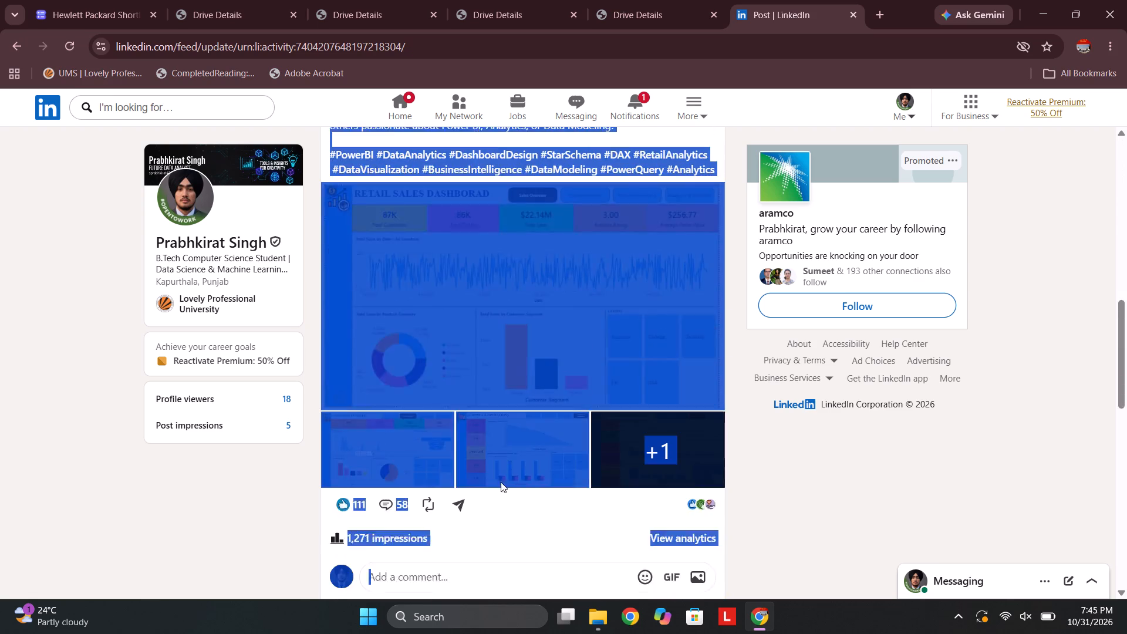
drag(501, 482, 542, 549)
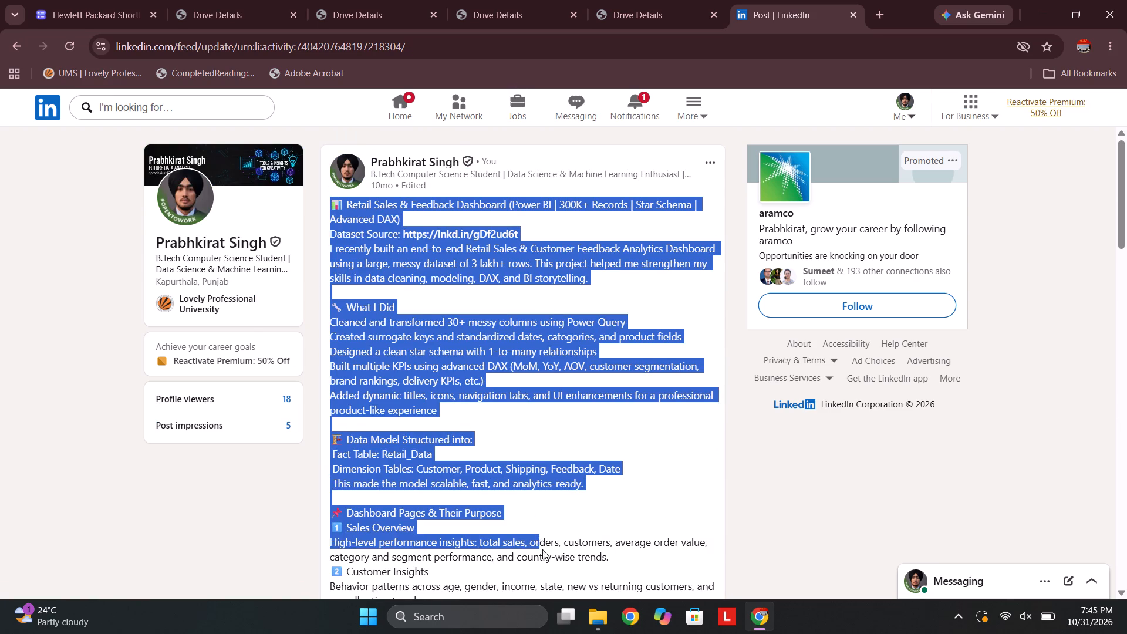
drag(542, 549, 547, 535)
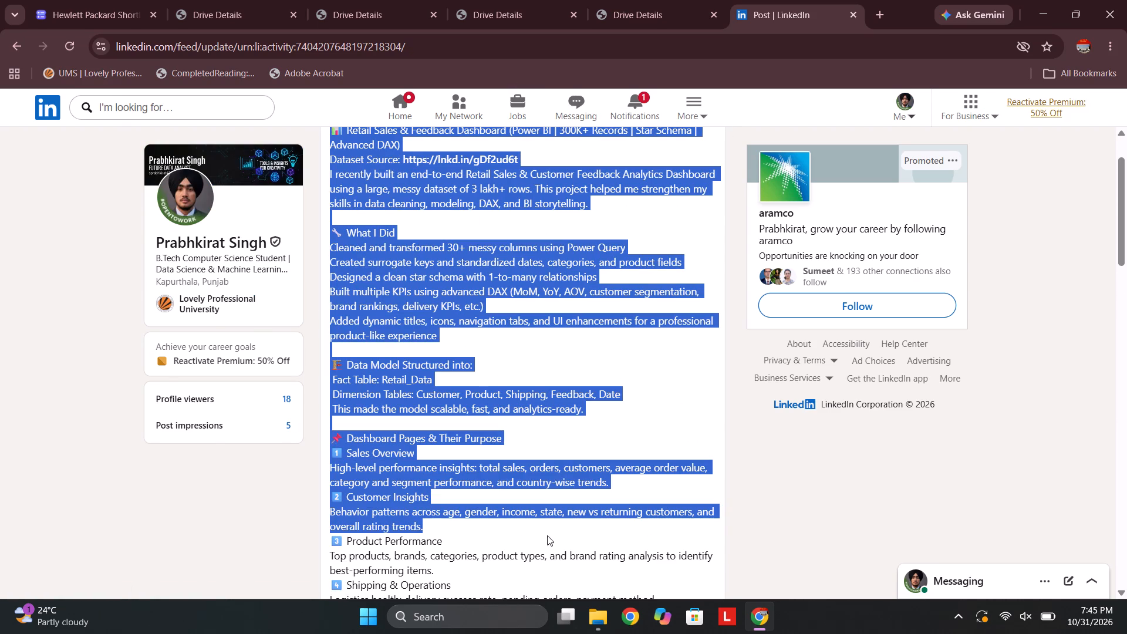
drag(547, 535, 553, 243)
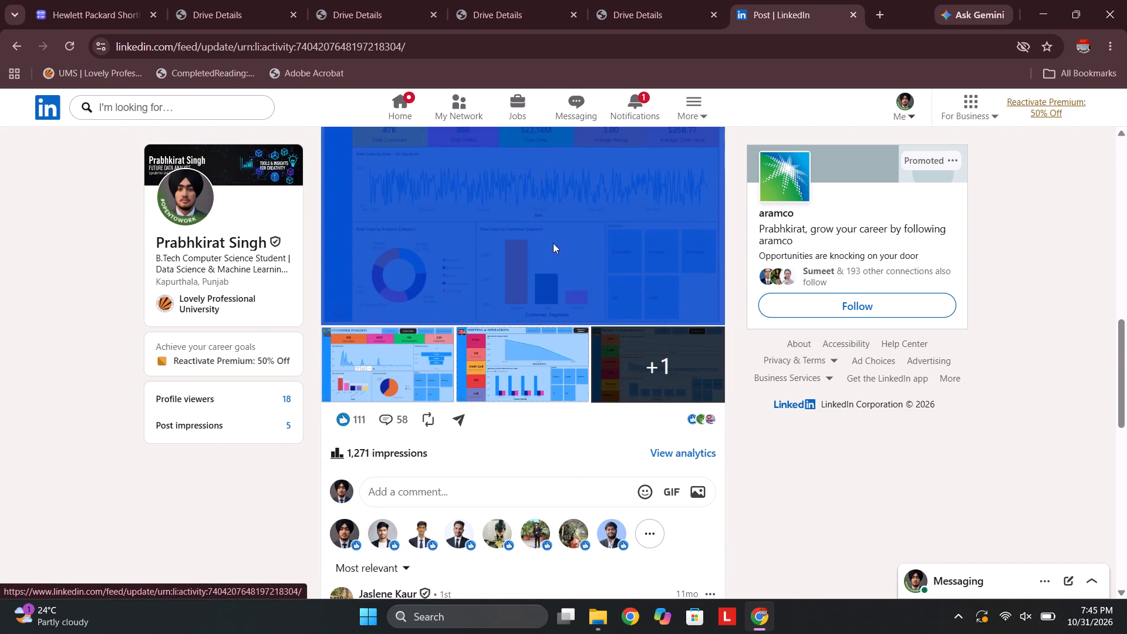
drag(553, 243, 555, 407)
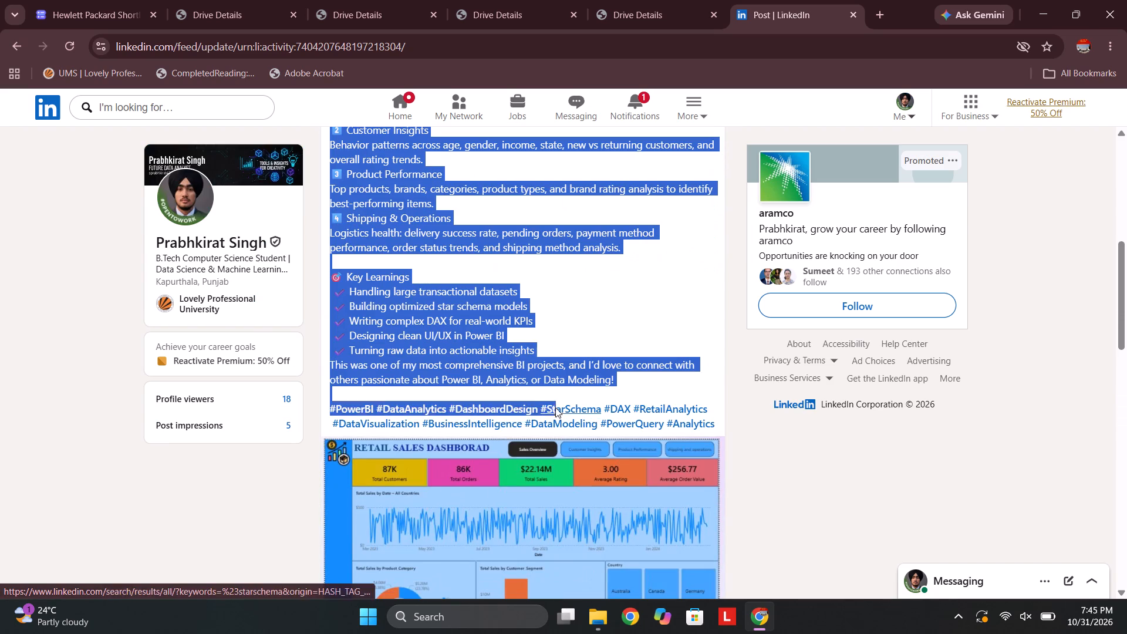
drag(555, 407, 617, 383)
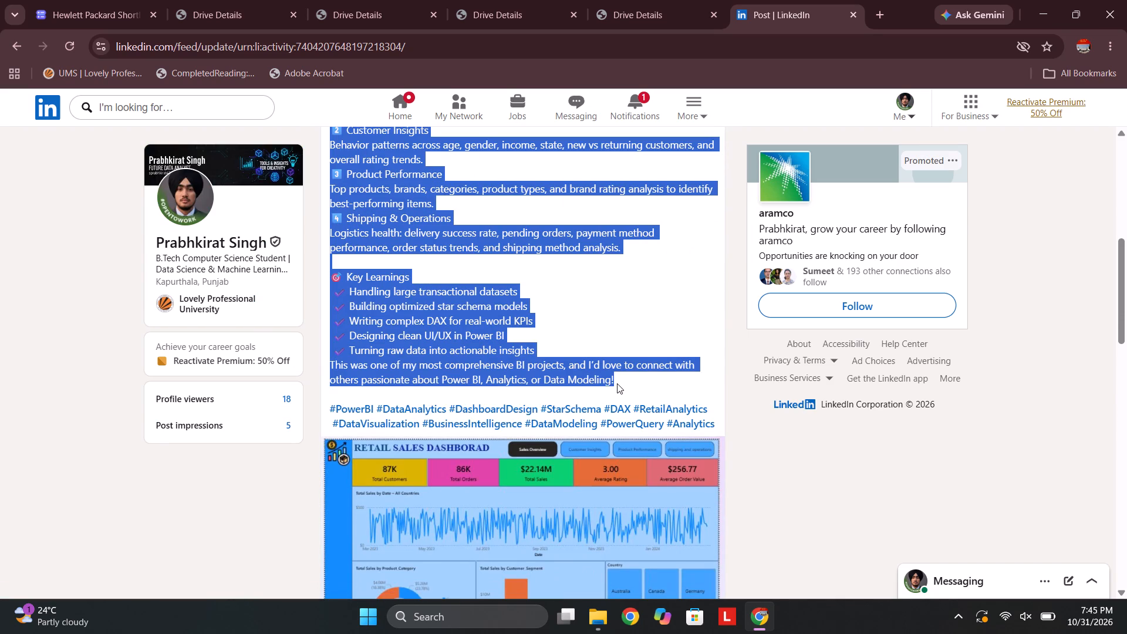
key(ctrl+c)
click(876, 14)
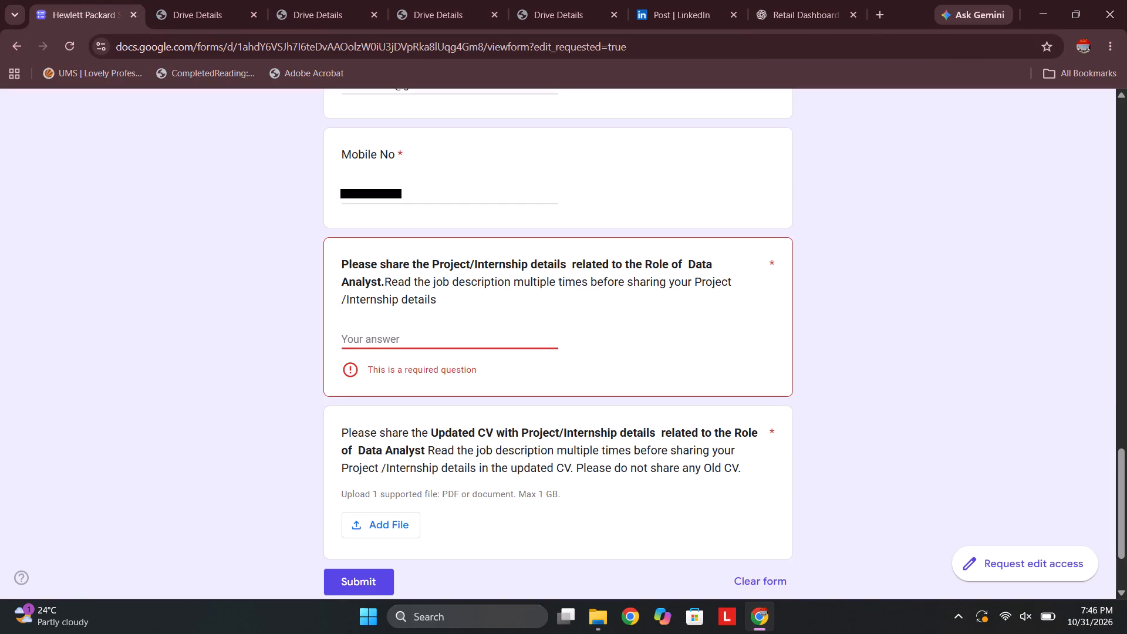
key(ctrl+v)
key(ctrl+space)
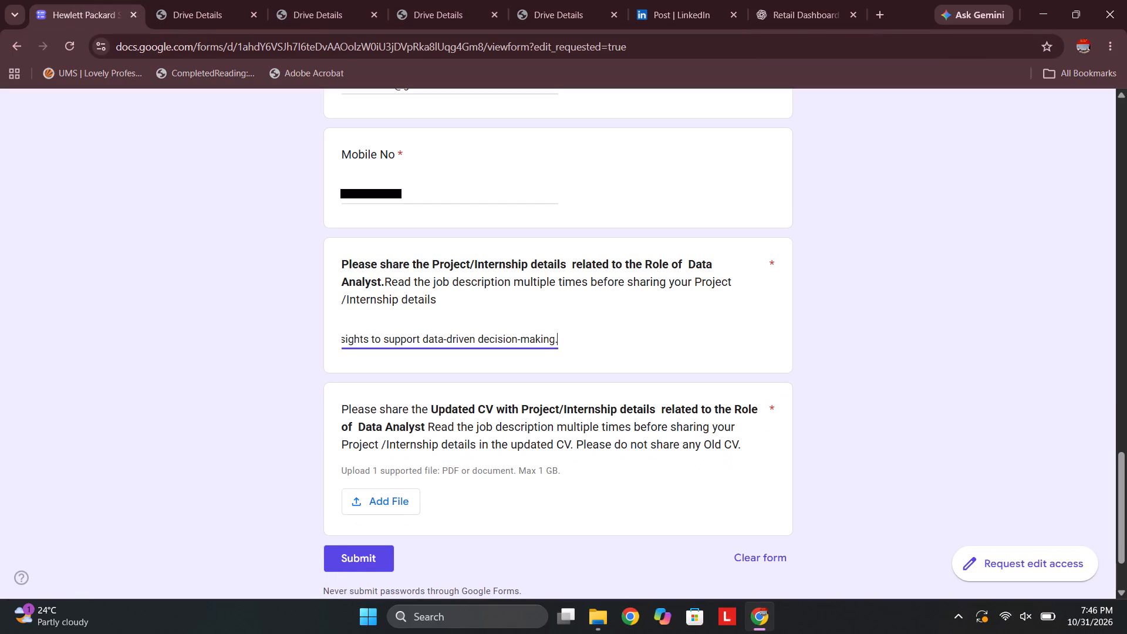
scroll(531, 404, up, 3)
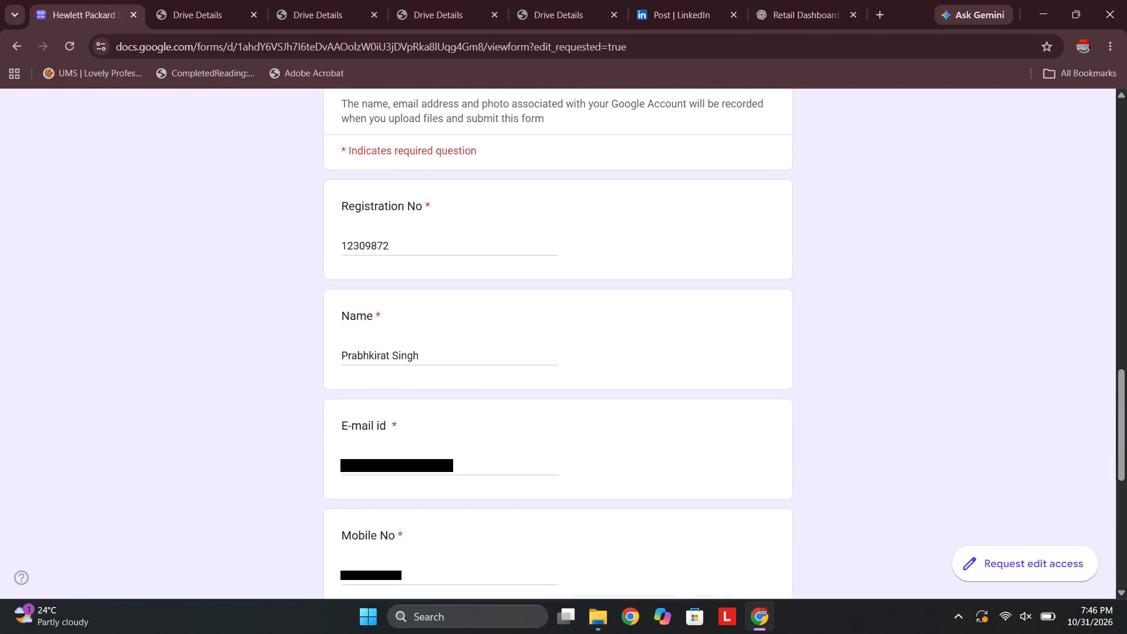
scroll(531, 404, down, 6)
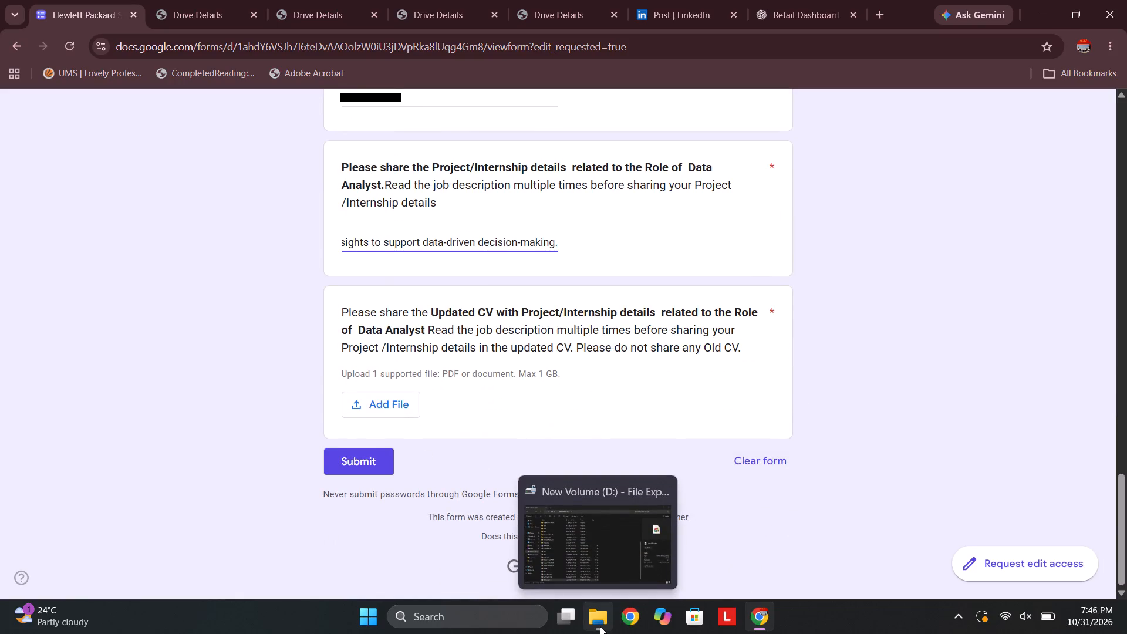
Look through the D: and E: drives for a CV and review the resume1 PDF on E: for Data Analyst relevance.
click(605, 559)
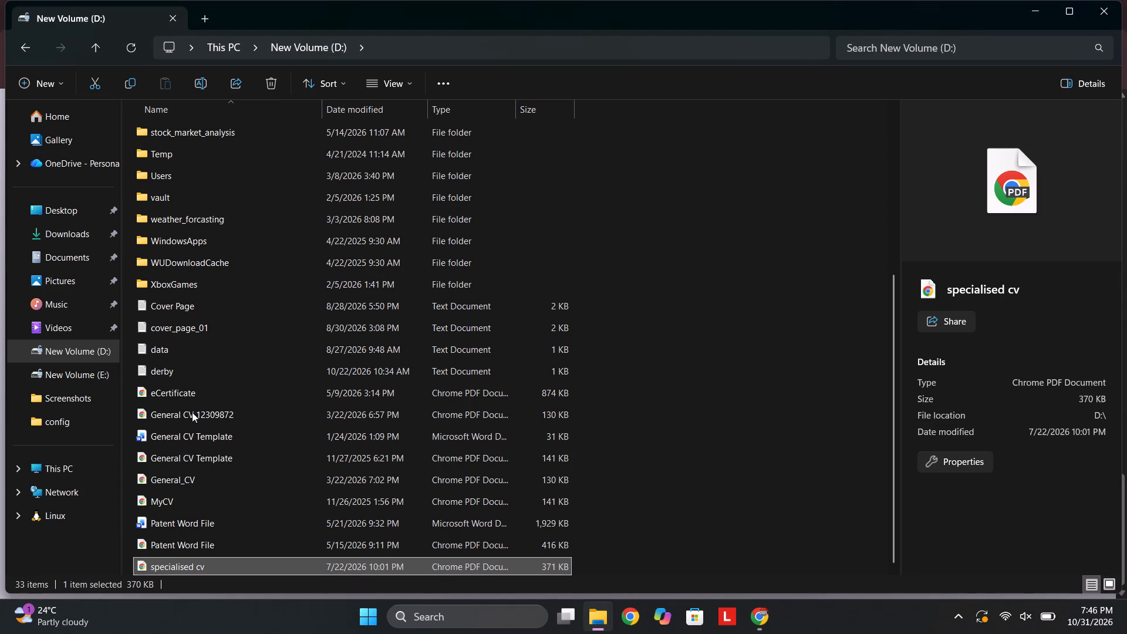
scroll(177, 379, down, 5)
click(74, 369)
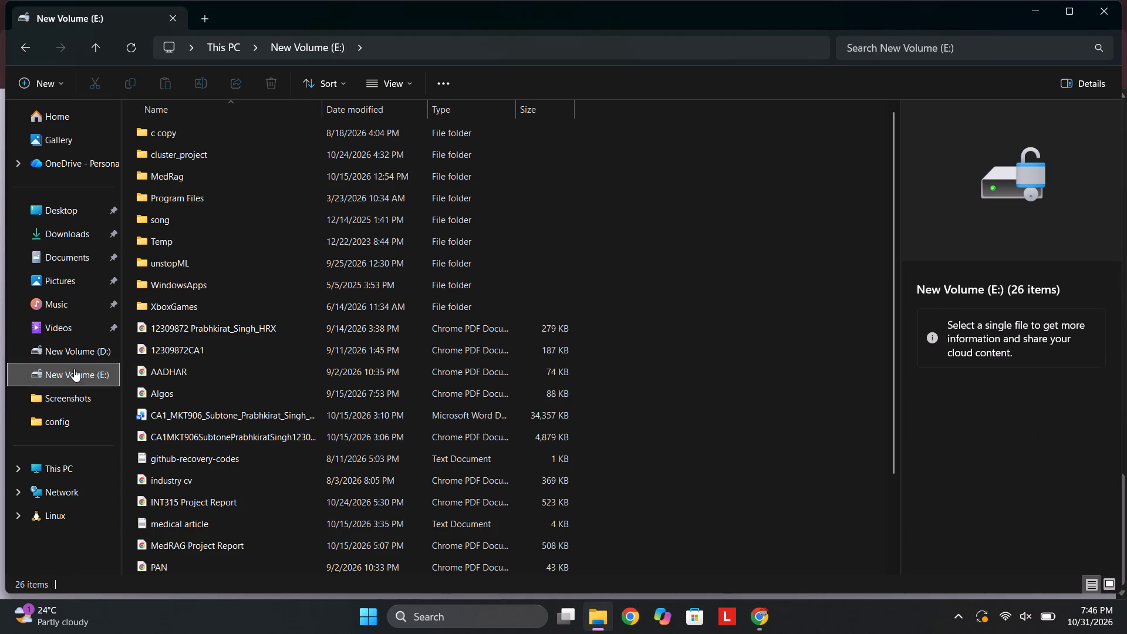
scroll(187, 359, down, 1)
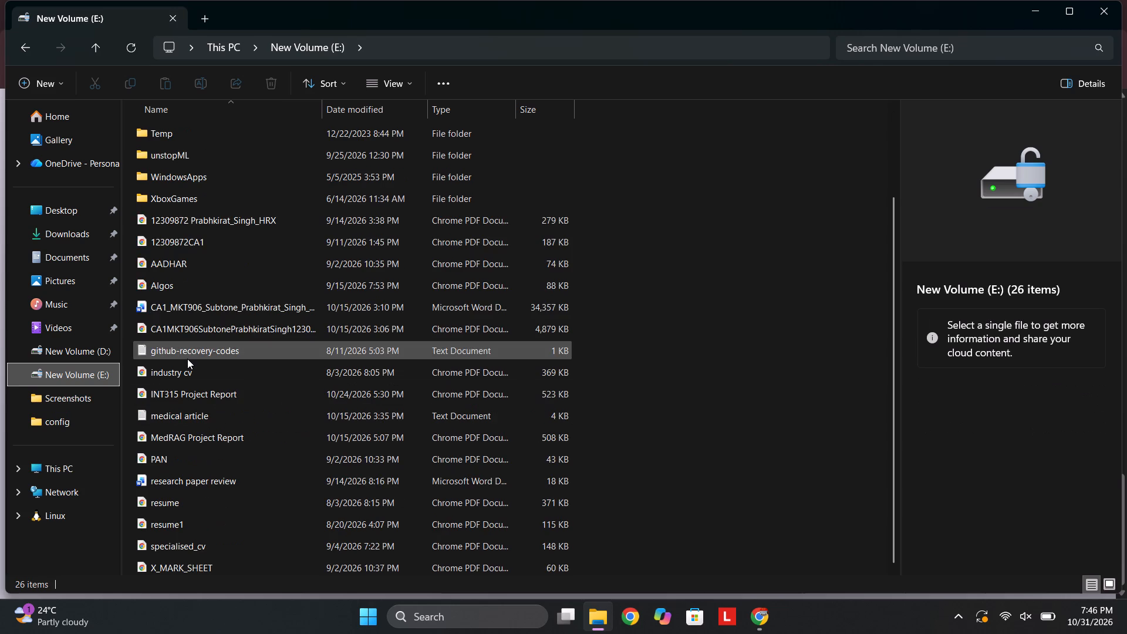
scroll(209, 500, down, 1)
double_click(184, 524)
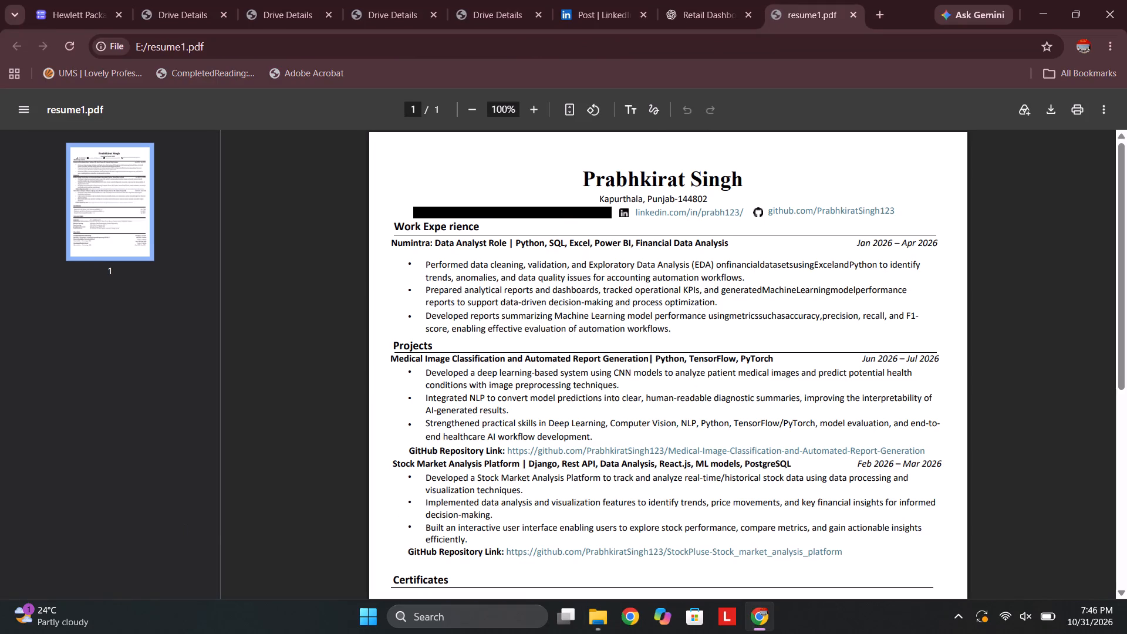
scroll(406, 503, down, 3)
scroll(406, 503, up, 6)
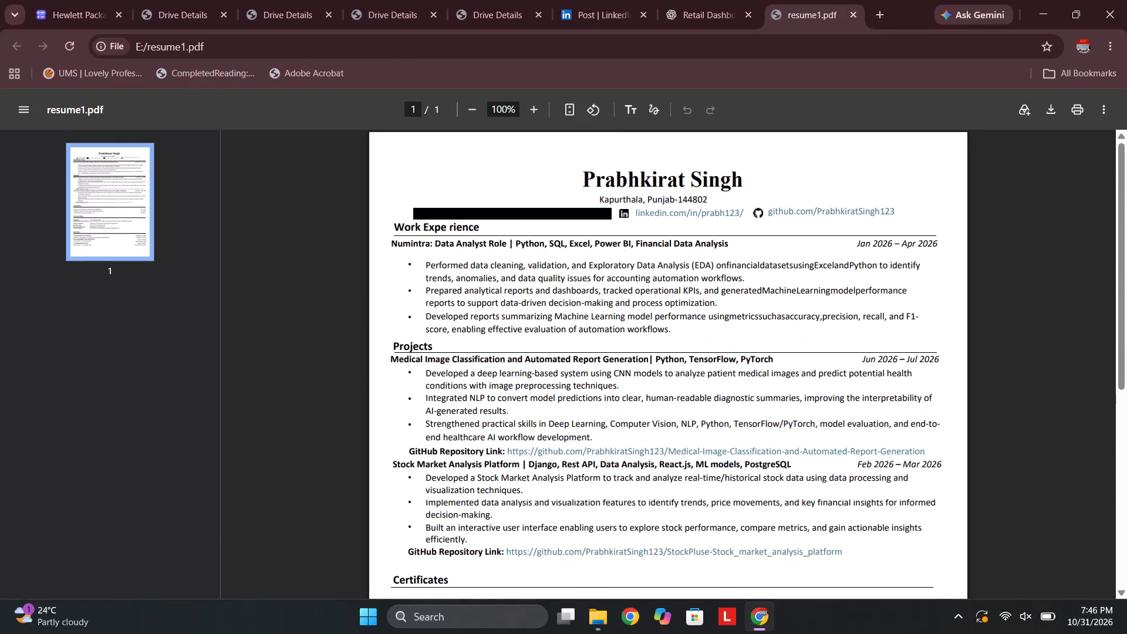
click(854, 16)
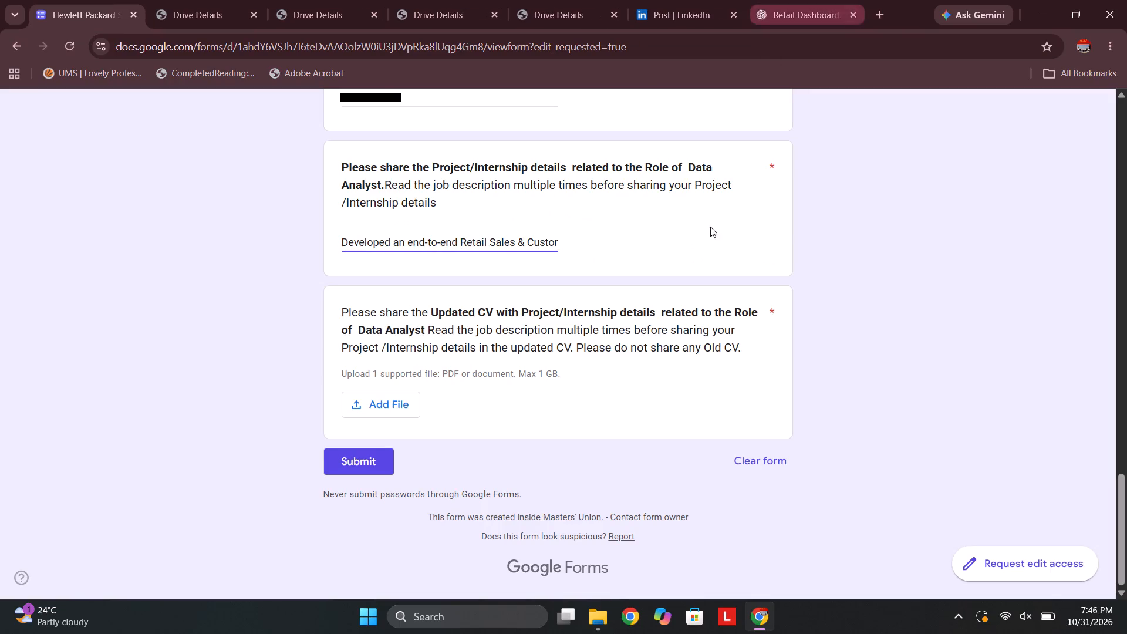
Open the specialised_cv PDF from the E: drive and review its training, projects, certificates and skills, closing it when done.
click(598, 624)
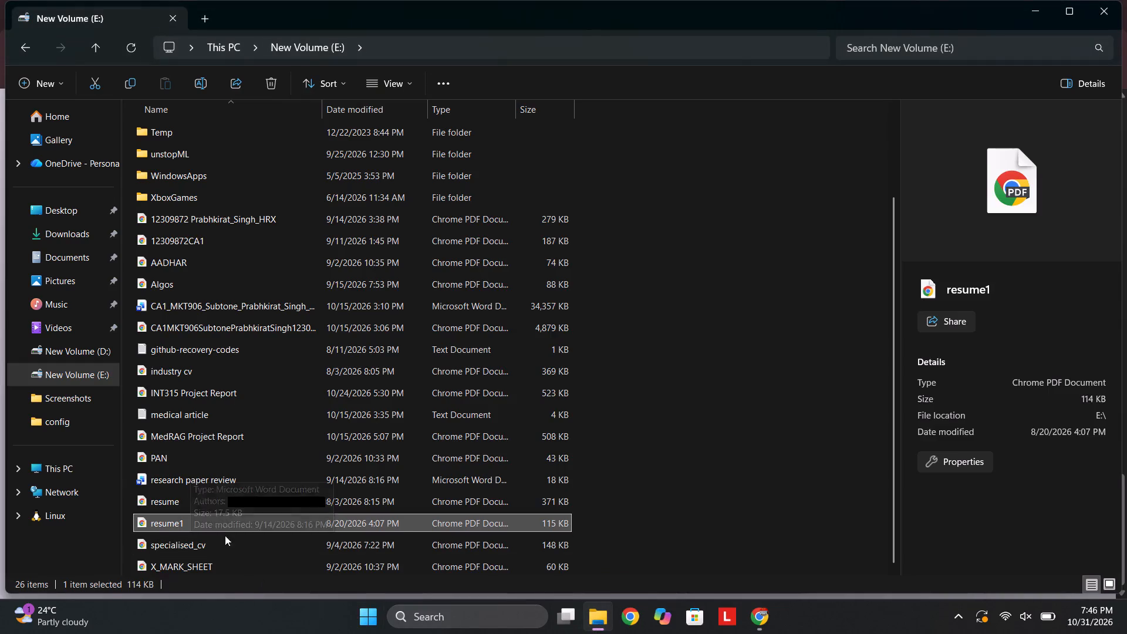
scroll(212, 560, down, 3)
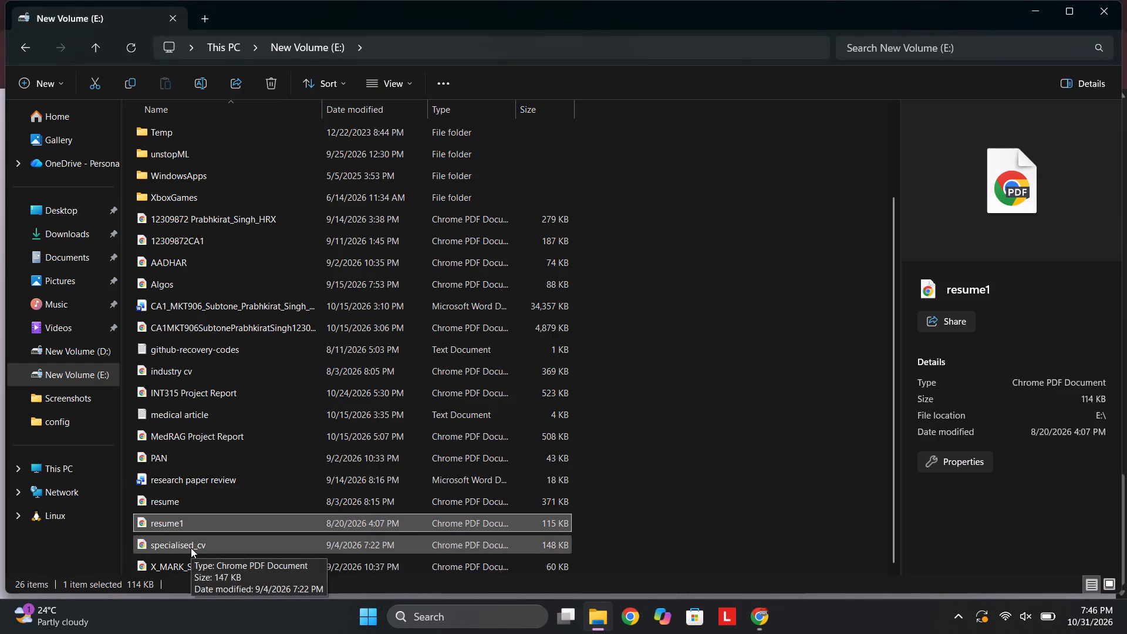
double_click(191, 548)
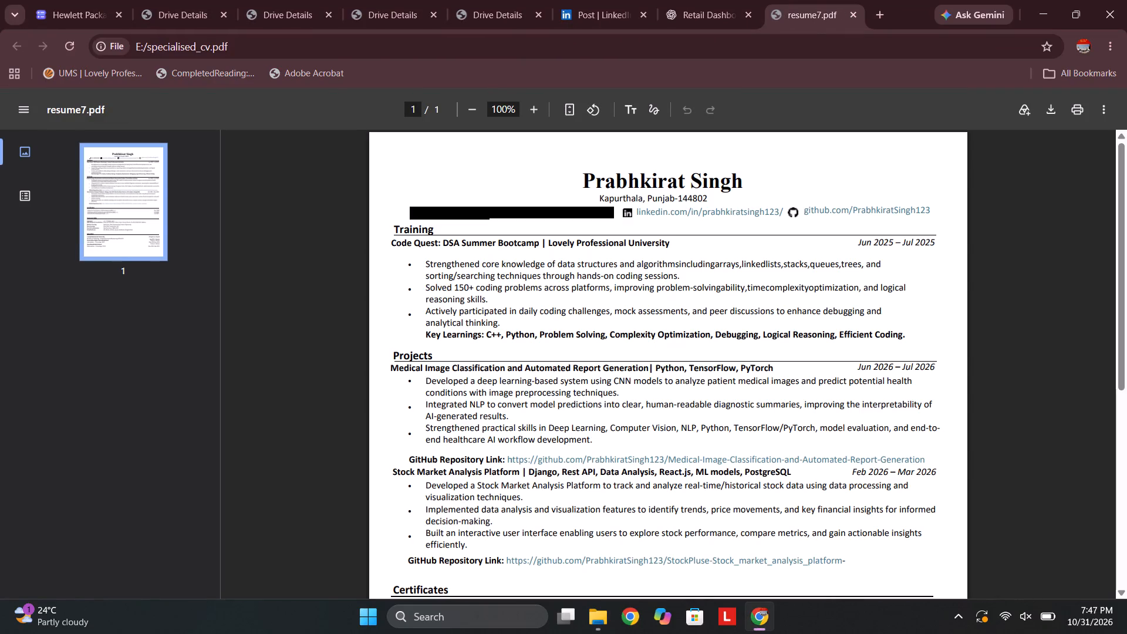
click(447, 616)
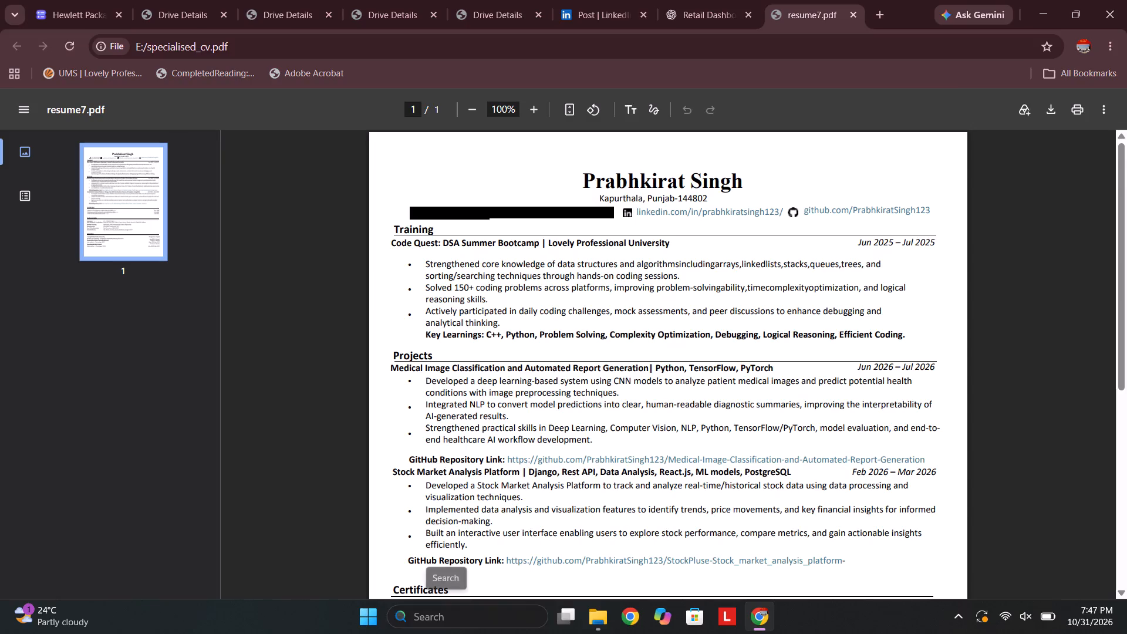
click(1027, 417)
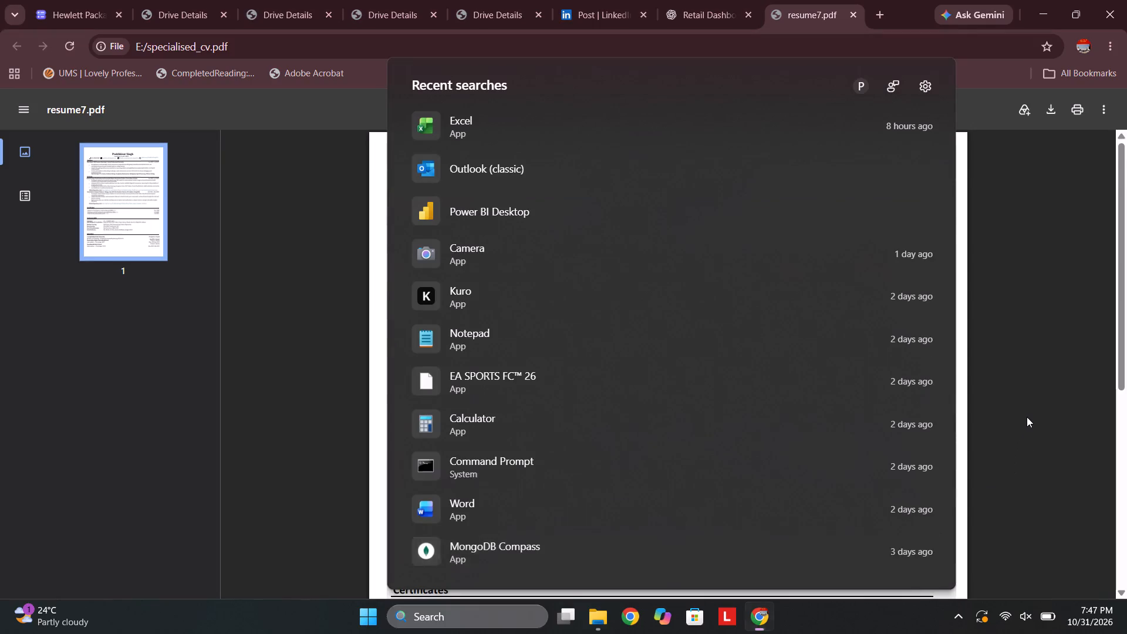
scroll(505, 535, down, 1)
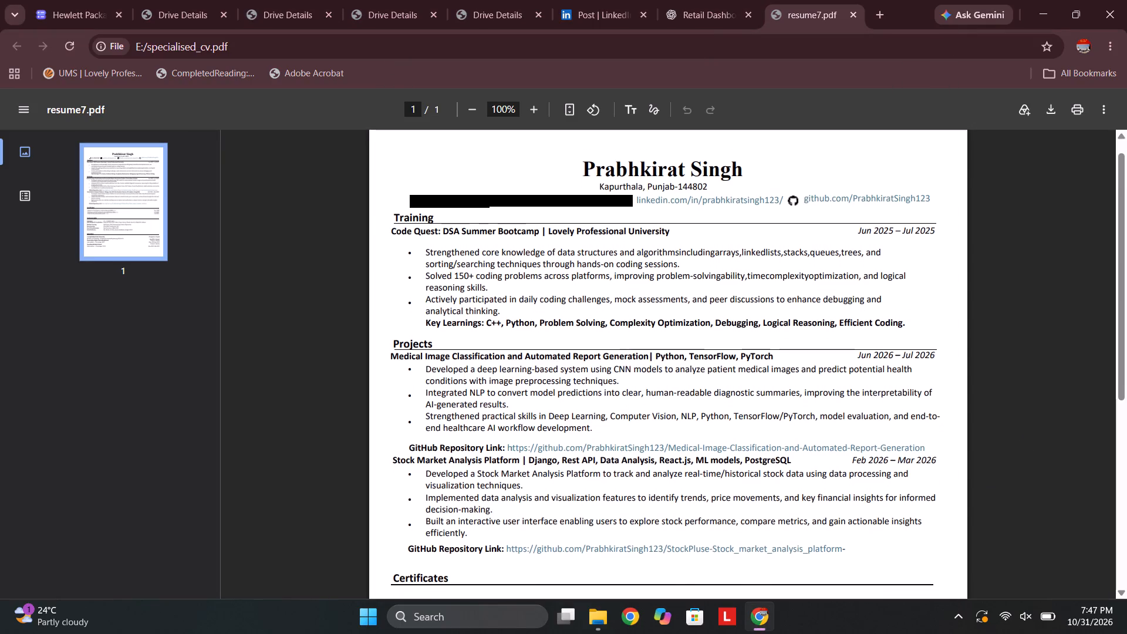
scroll(505, 535, down, 1)
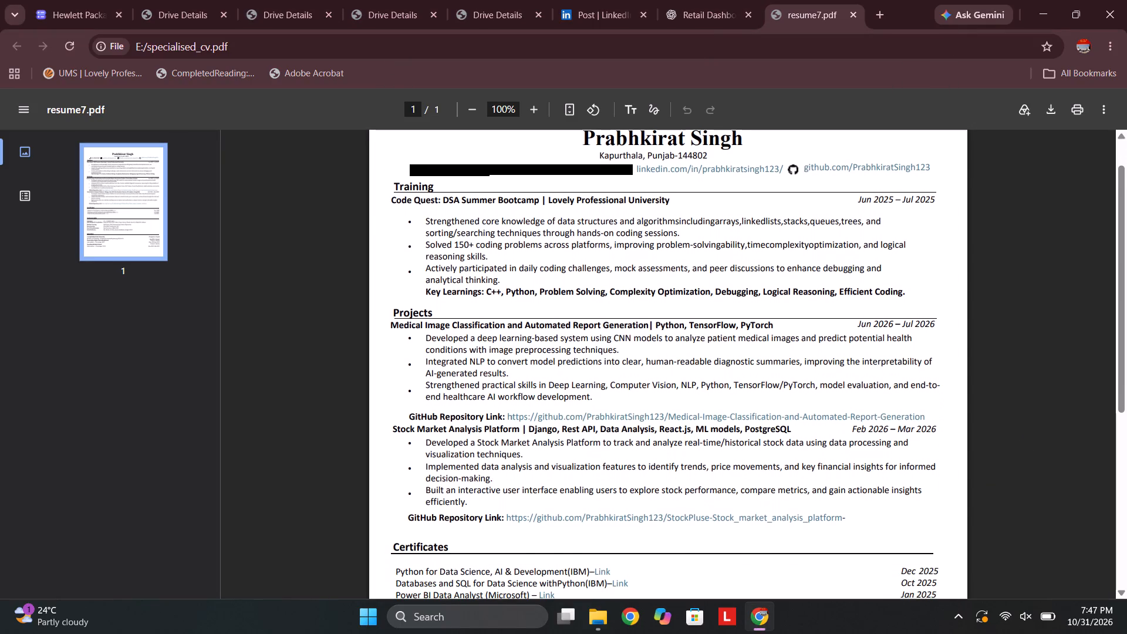
scroll(505, 535, down, 1)
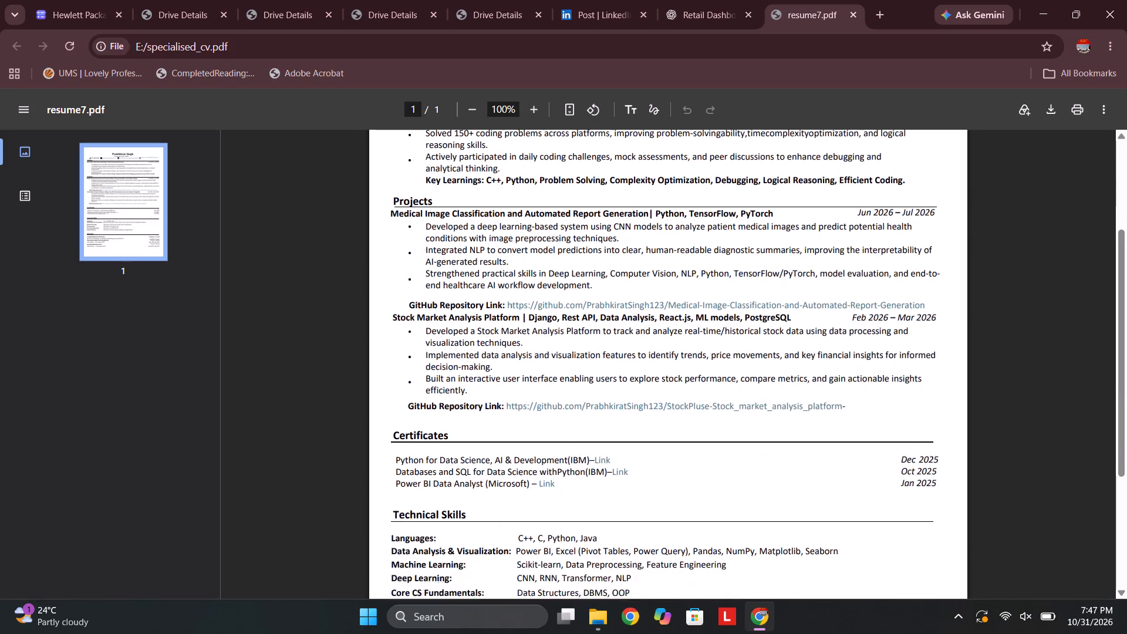
scroll(505, 535, down, 1)
scroll(505, 535, up, 6)
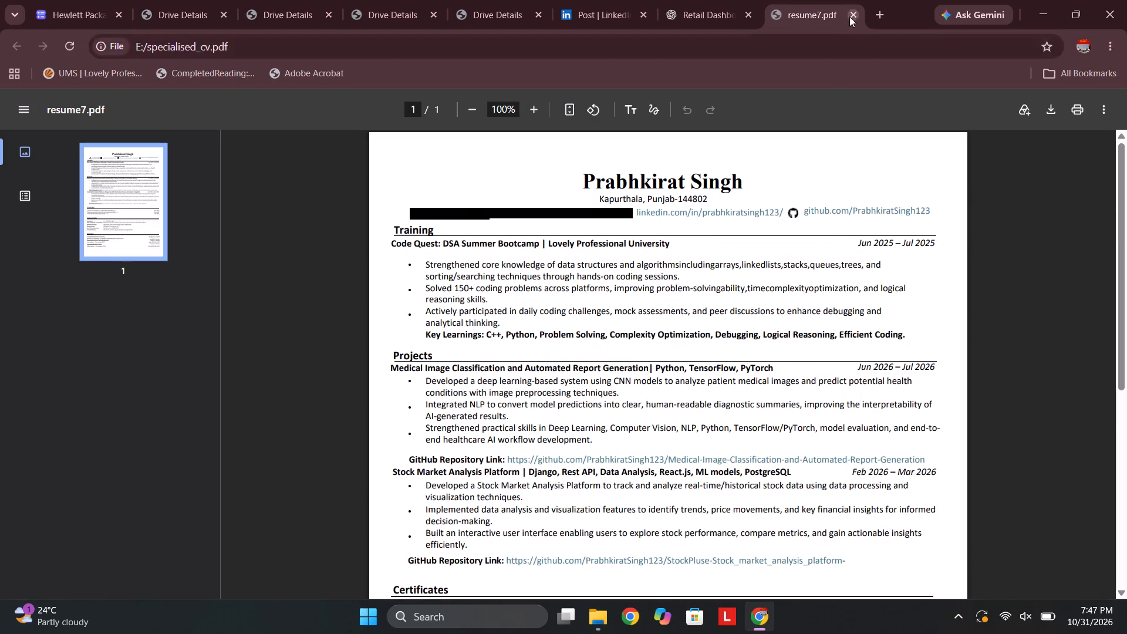
click(852, 16)
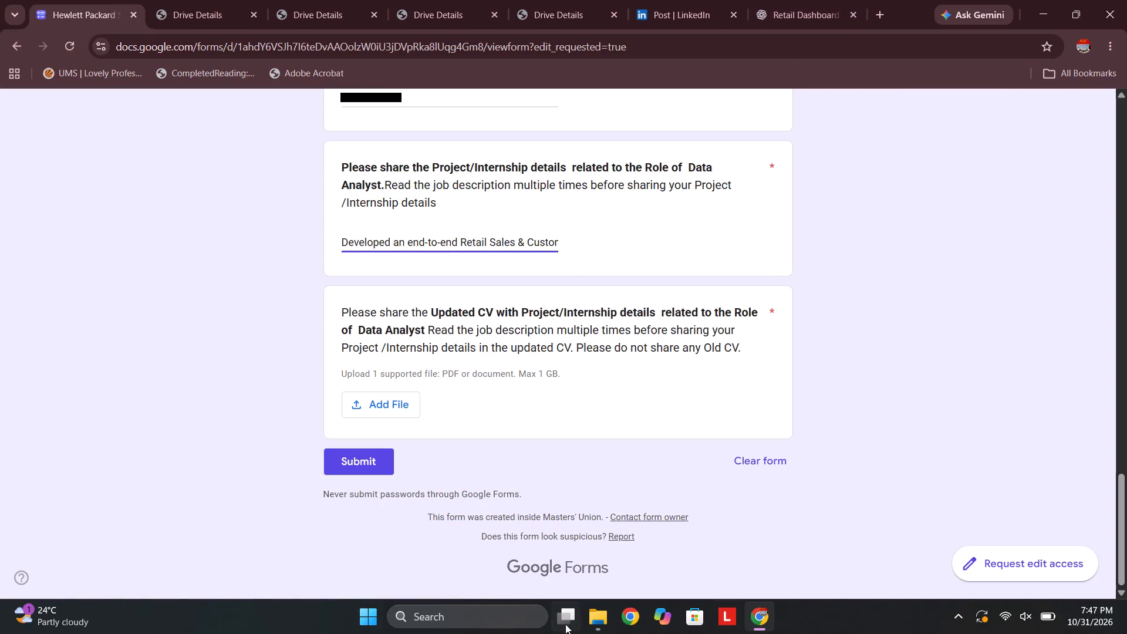
Check the D: drive's files, then re-examine the specialised_cv PDF on the E: drive from top to bottom and close it.
click(591, 614)
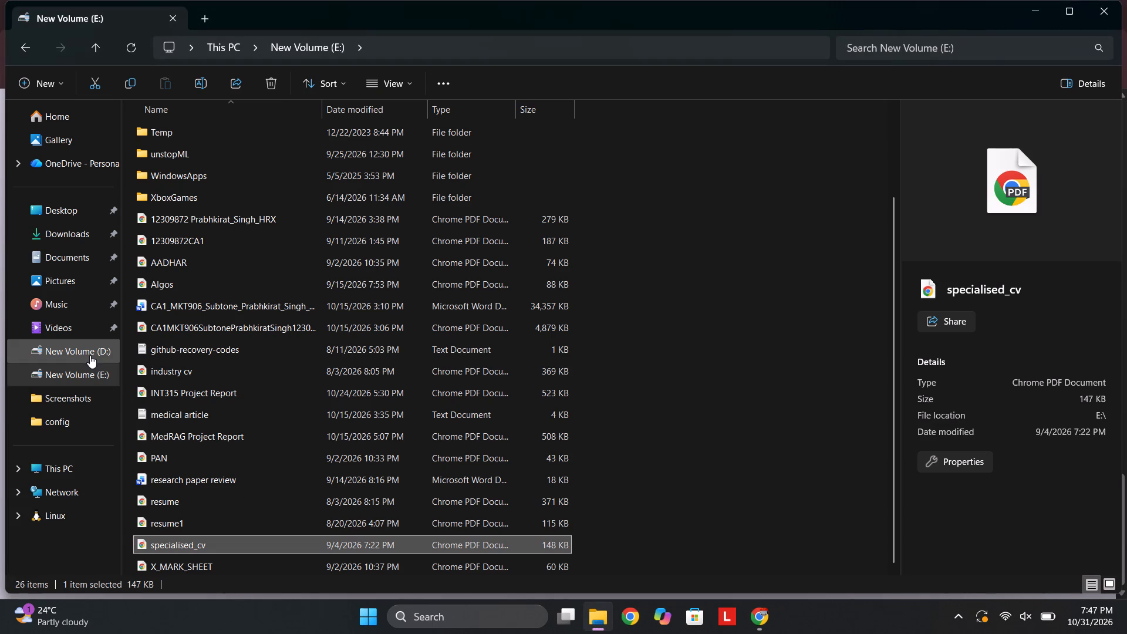
click(90, 355)
scroll(344, 527, down, 6)
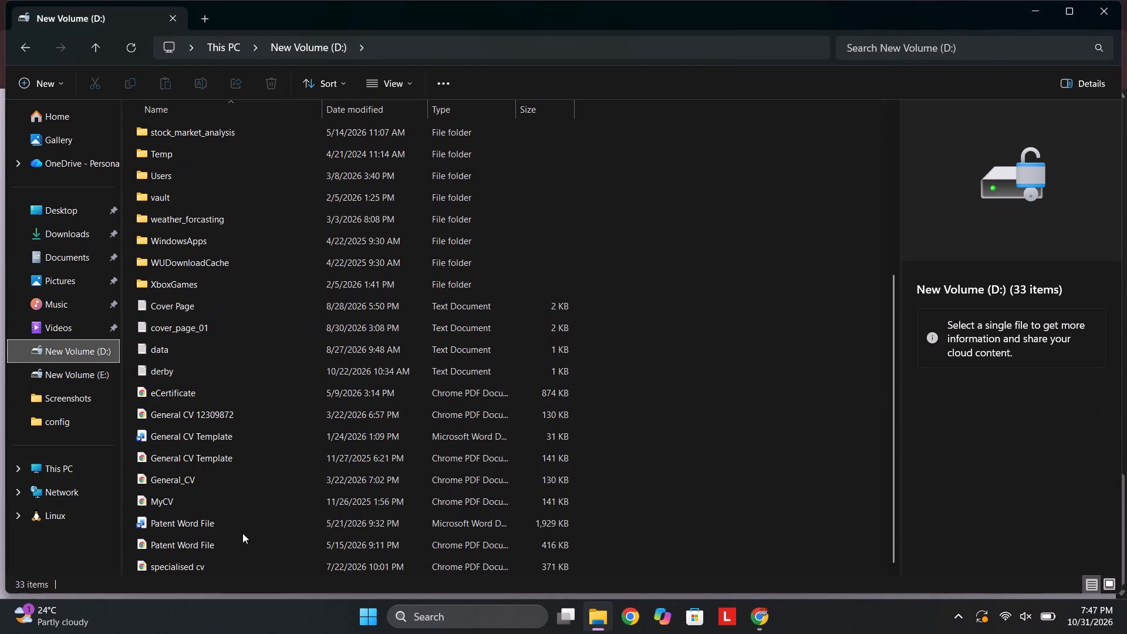
scroll(225, 532, down, 2)
click(86, 379)
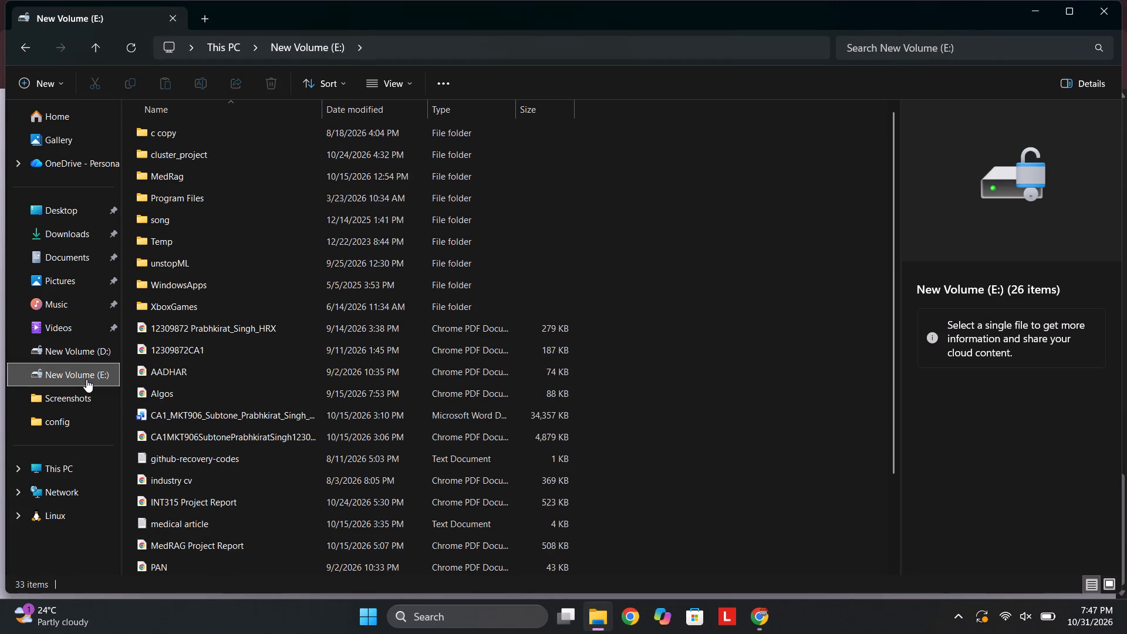
scroll(200, 531, down, 3)
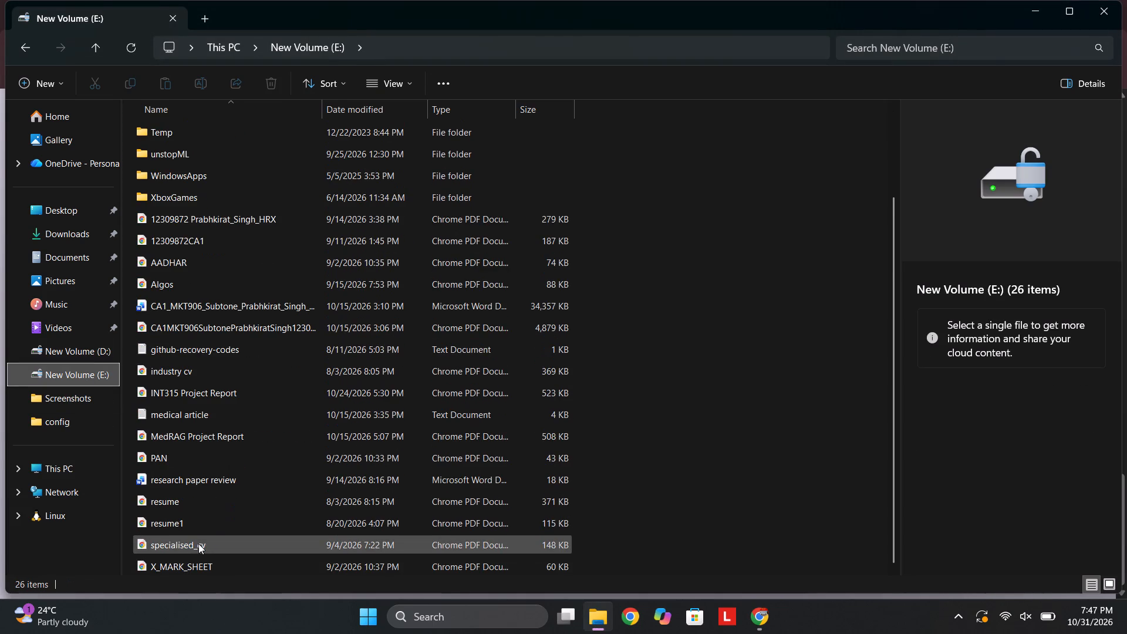
double_click(198, 544)
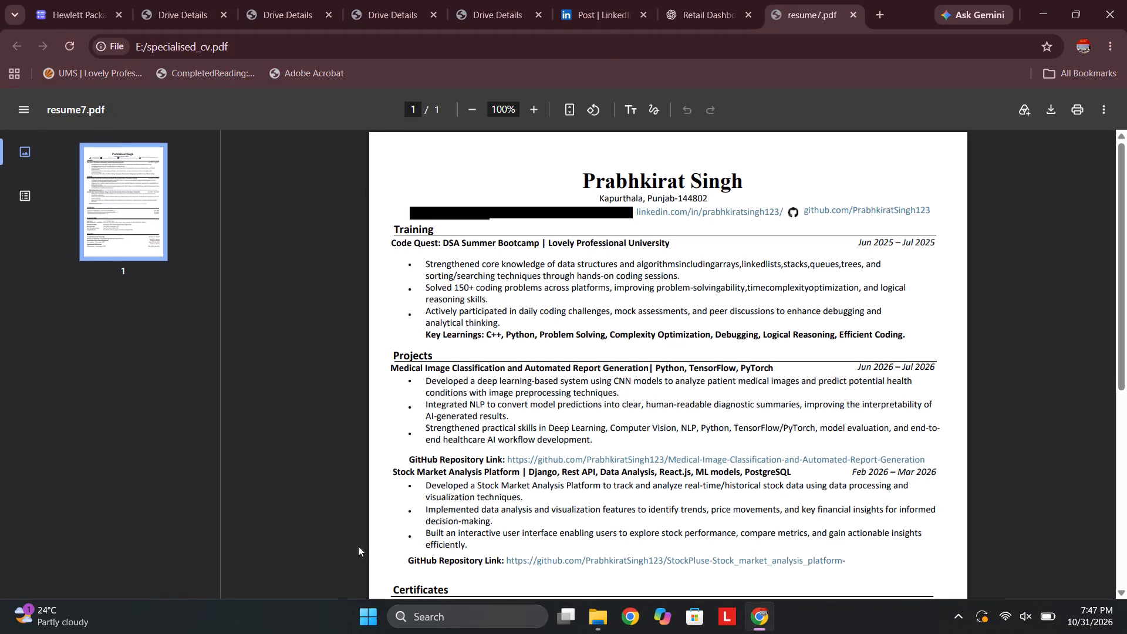
scroll(507, 382, down, 6)
scroll(507, 382, up, 5)
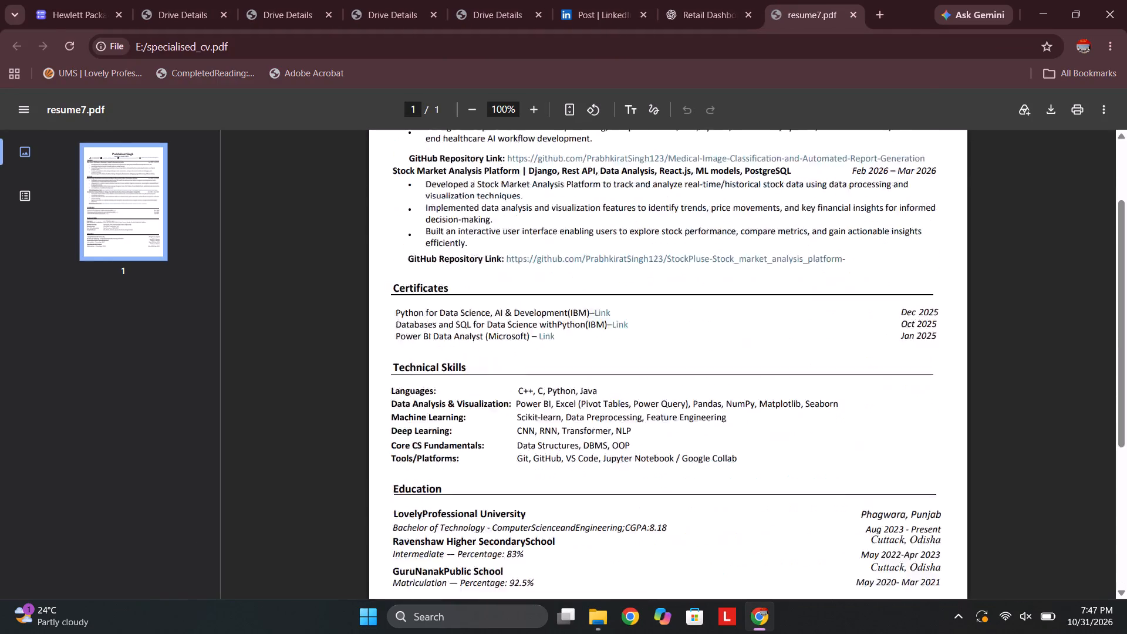
scroll(507, 382, up, 3)
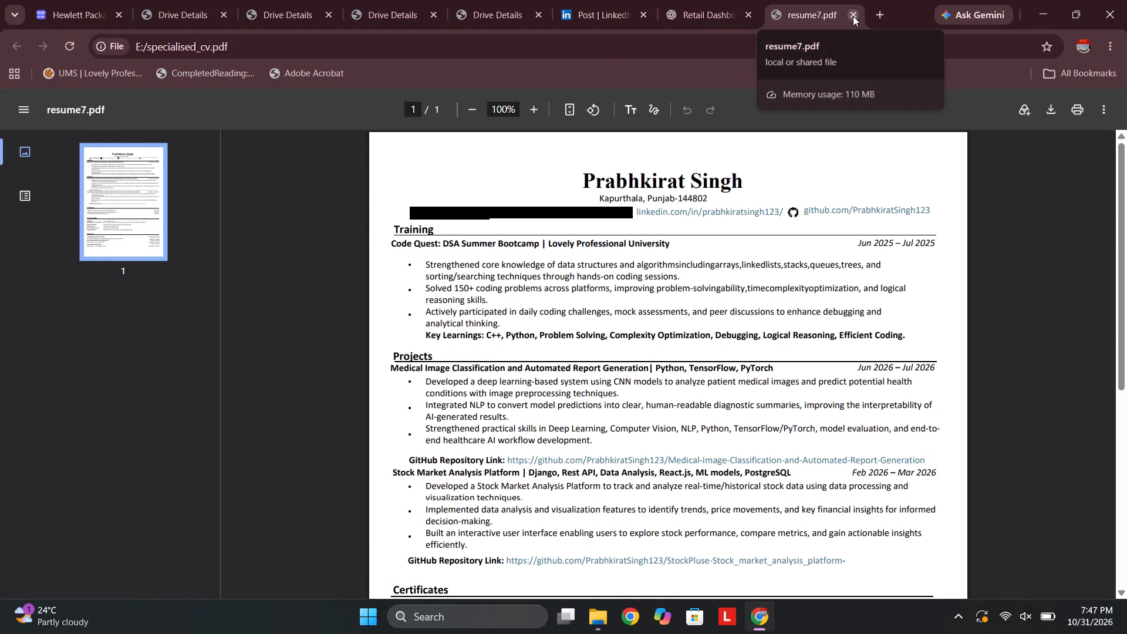
click(853, 16)
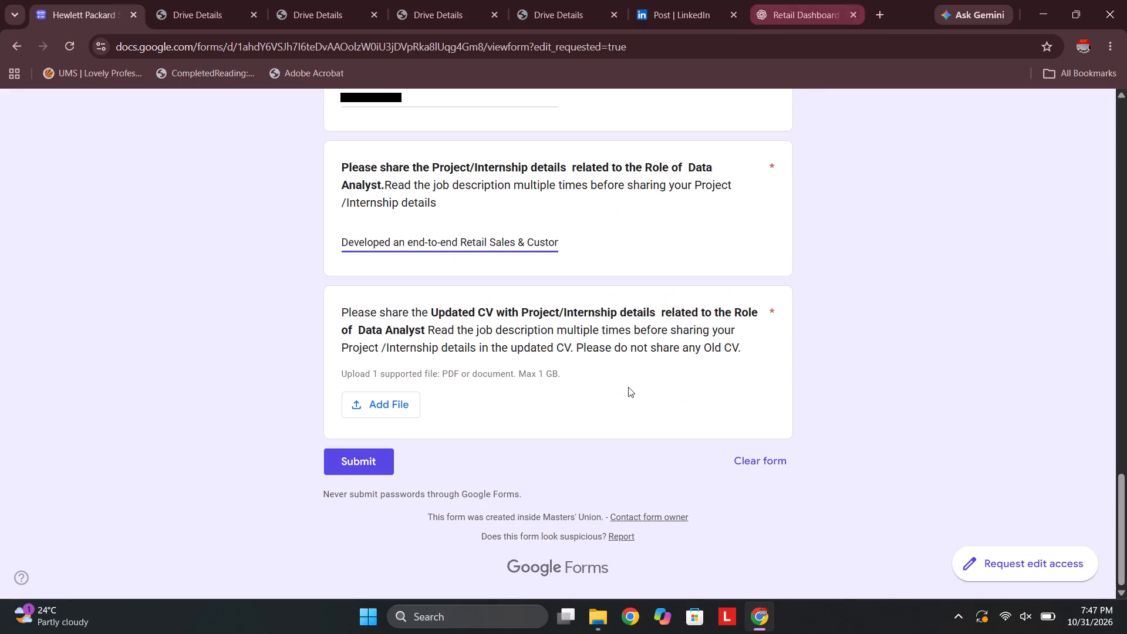
View the resume PDF from the E: drive and close it.
click(600, 623)
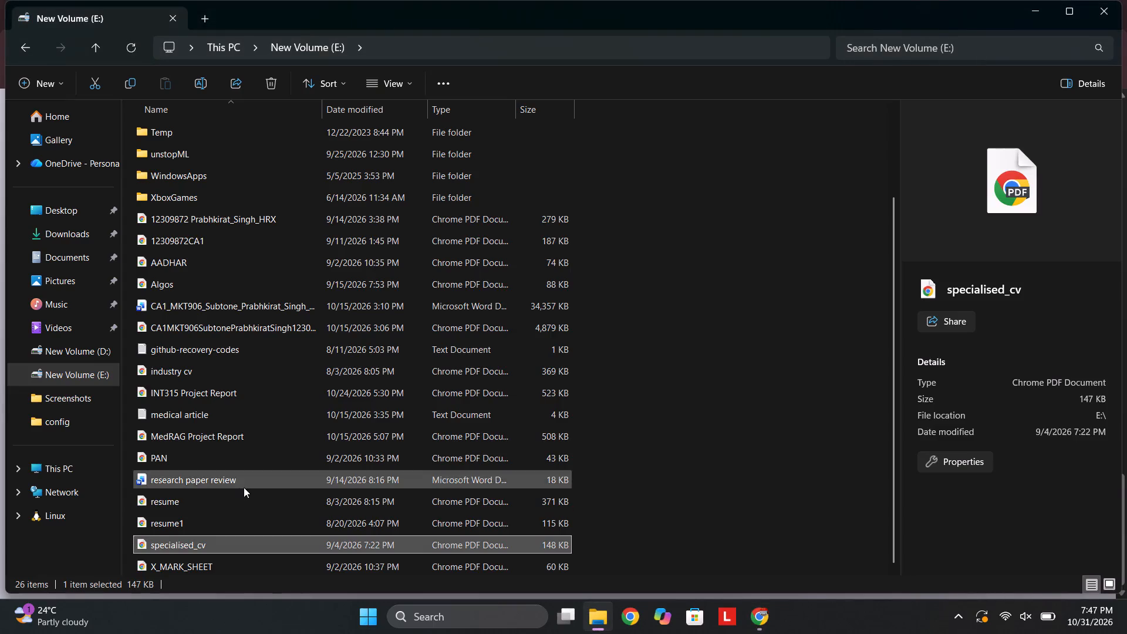
double_click(221, 497)
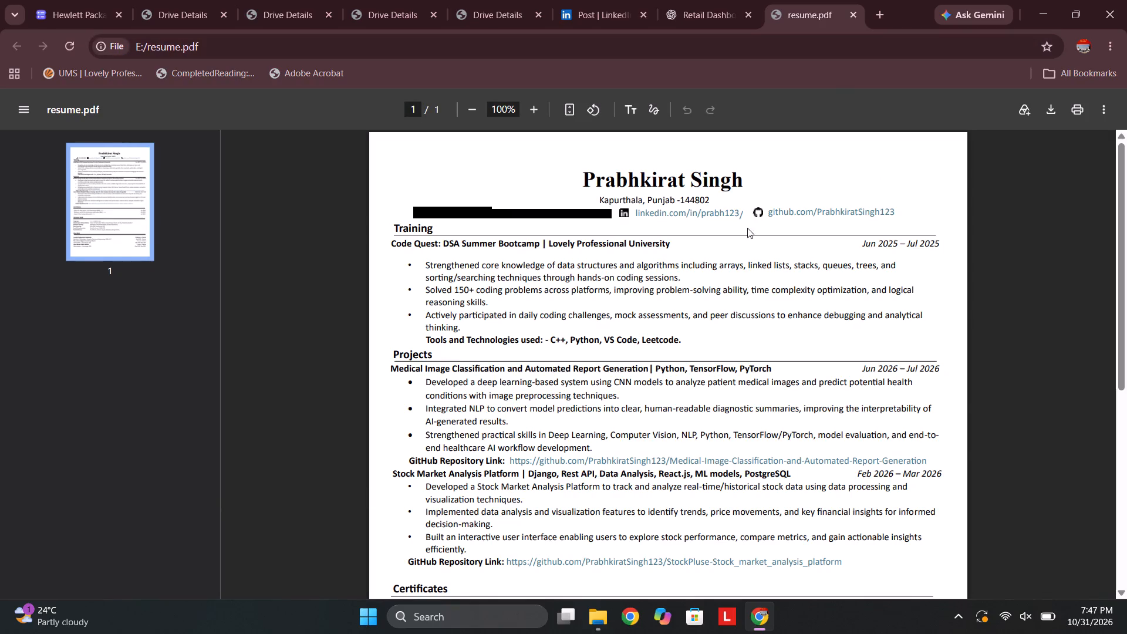
click(853, 13)
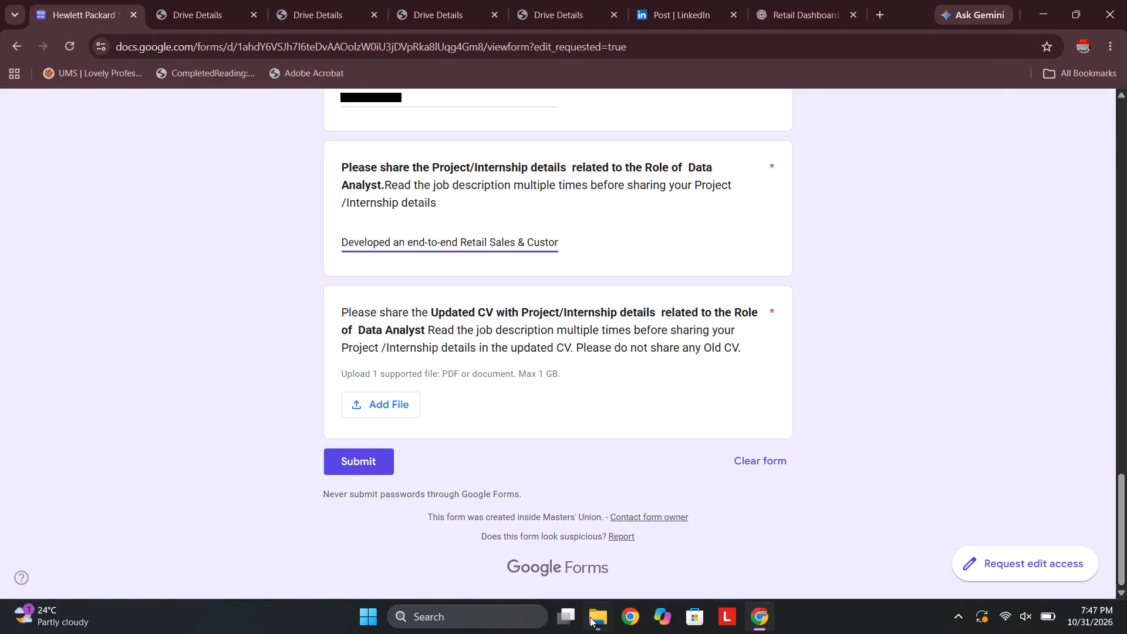
Open the specialised cv PDF from the D: drive, review it through the education section and close it.
click(593, 628)
click(71, 352)
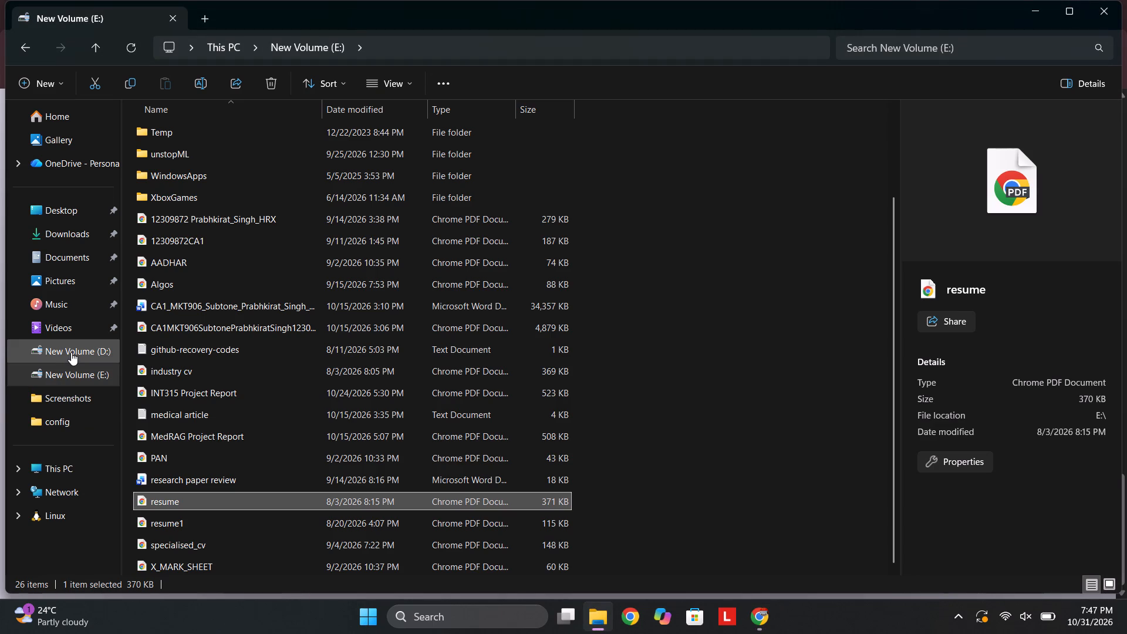
scroll(305, 434, down, 3)
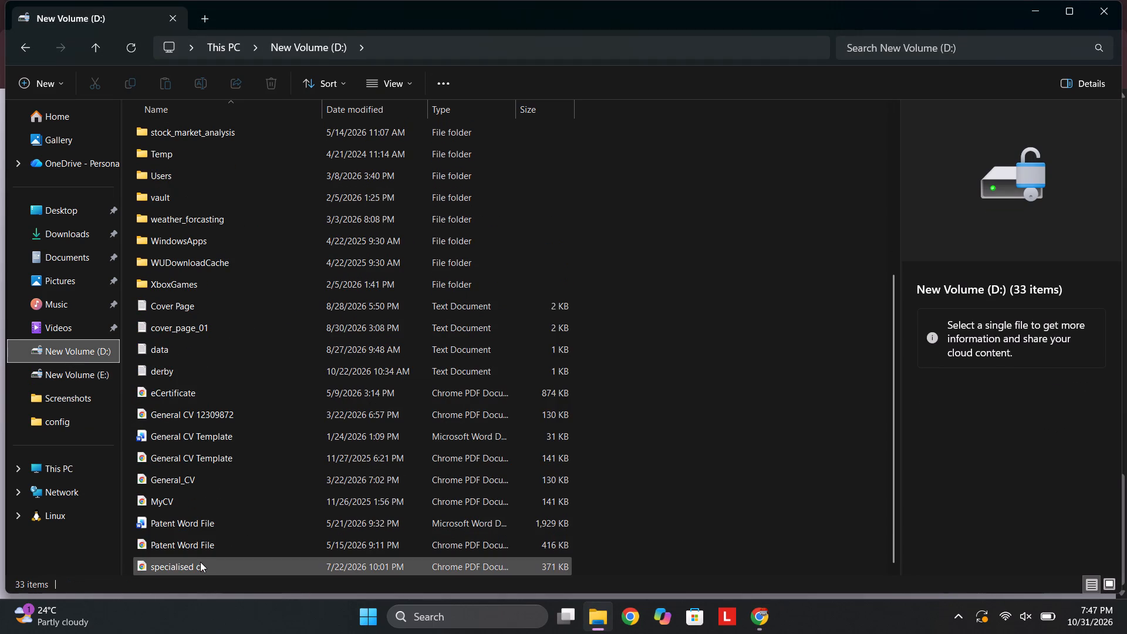
double_click(200, 563)
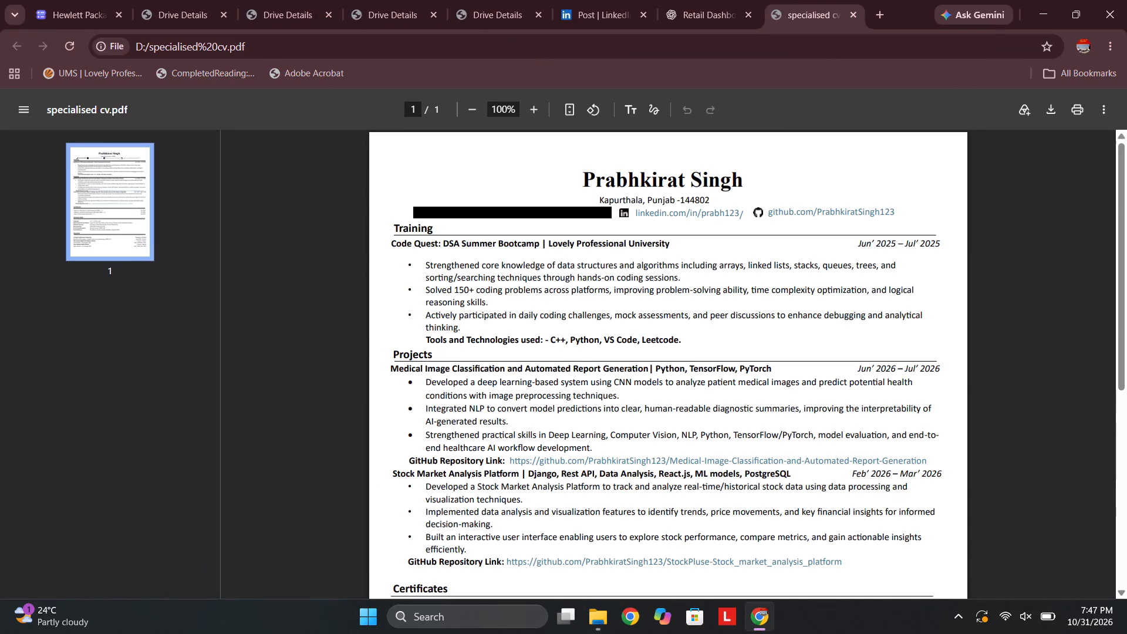
scroll(583, 332, down, 6)
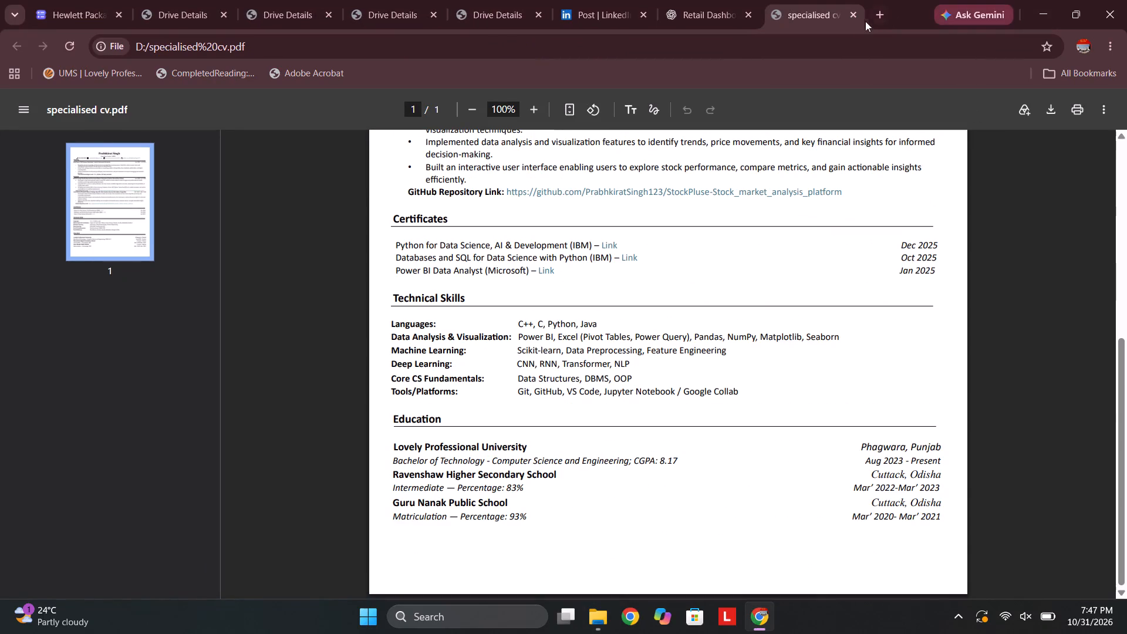
click(853, 16)
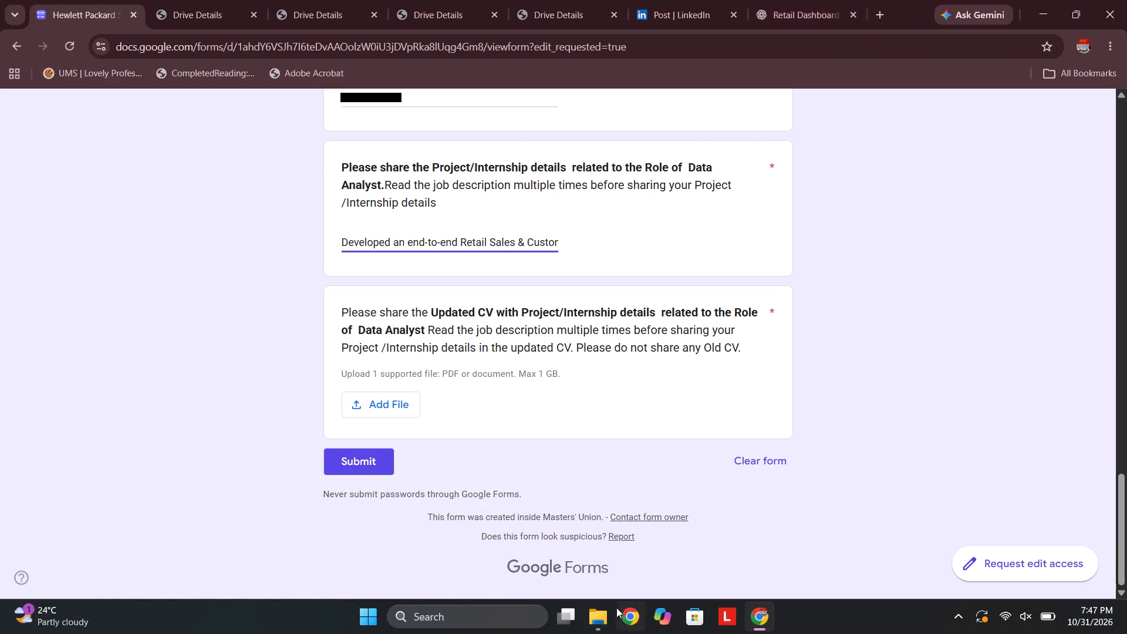
Open the MyCV PDF from the D: drive, review its projects, training, certificates and achievements, and close it.
click(604, 616)
scroll(235, 535, down, 1)
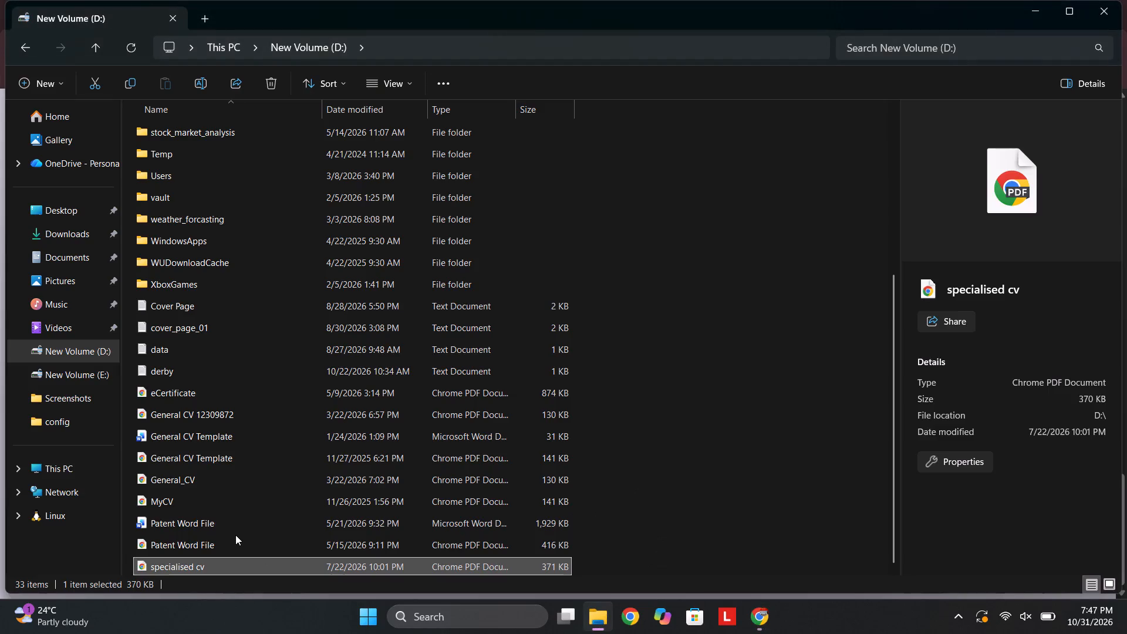
scroll(235, 535, down, 1)
double_click(171, 501)
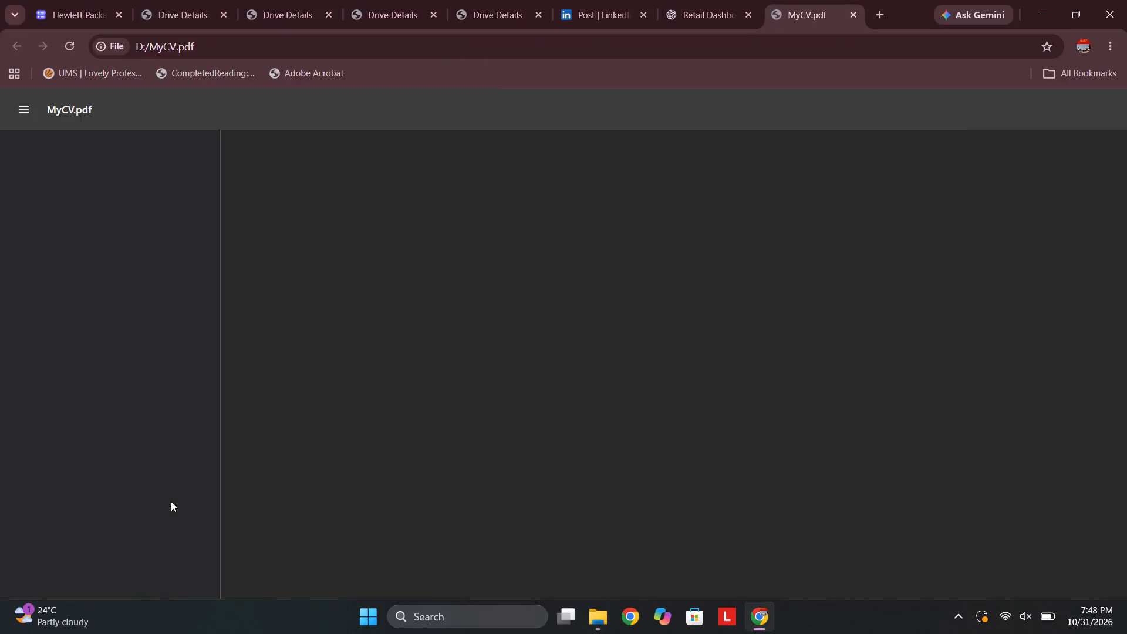
scroll(434, 423, down, 6)
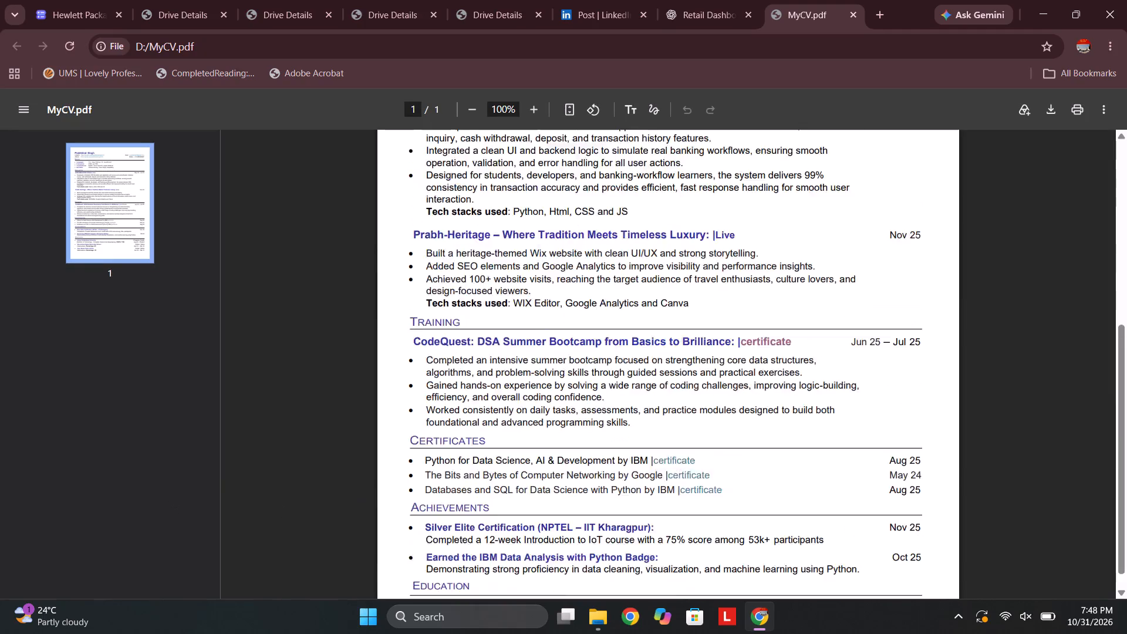
click(850, 16)
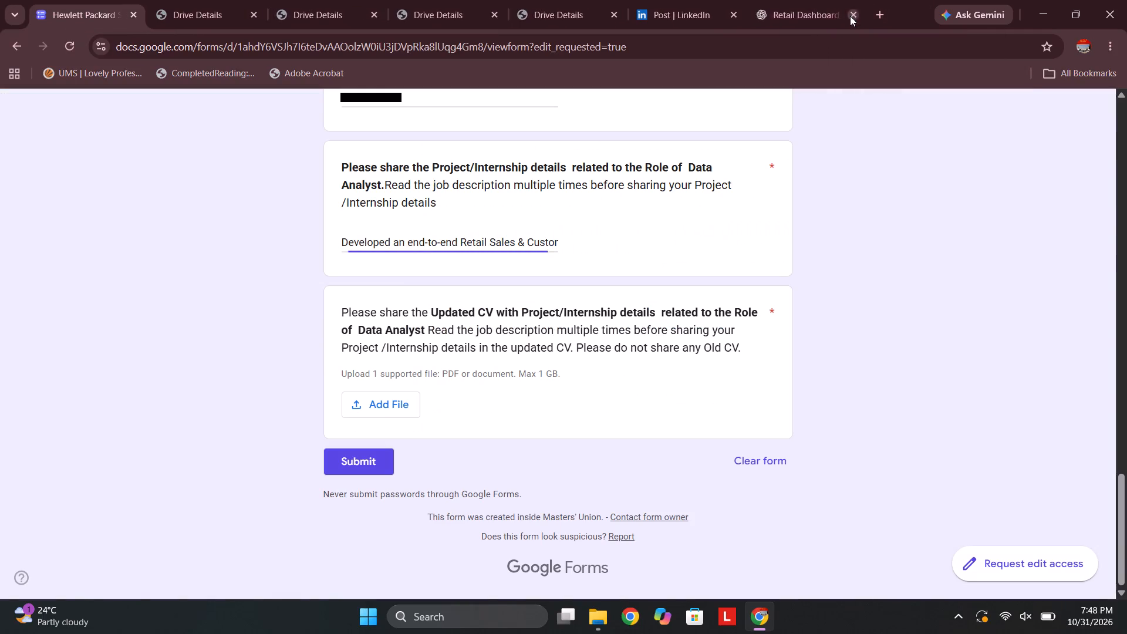
Look through the D: drive's files again, and browse the E: drive's file list for a suitable CV.
click(603, 629)
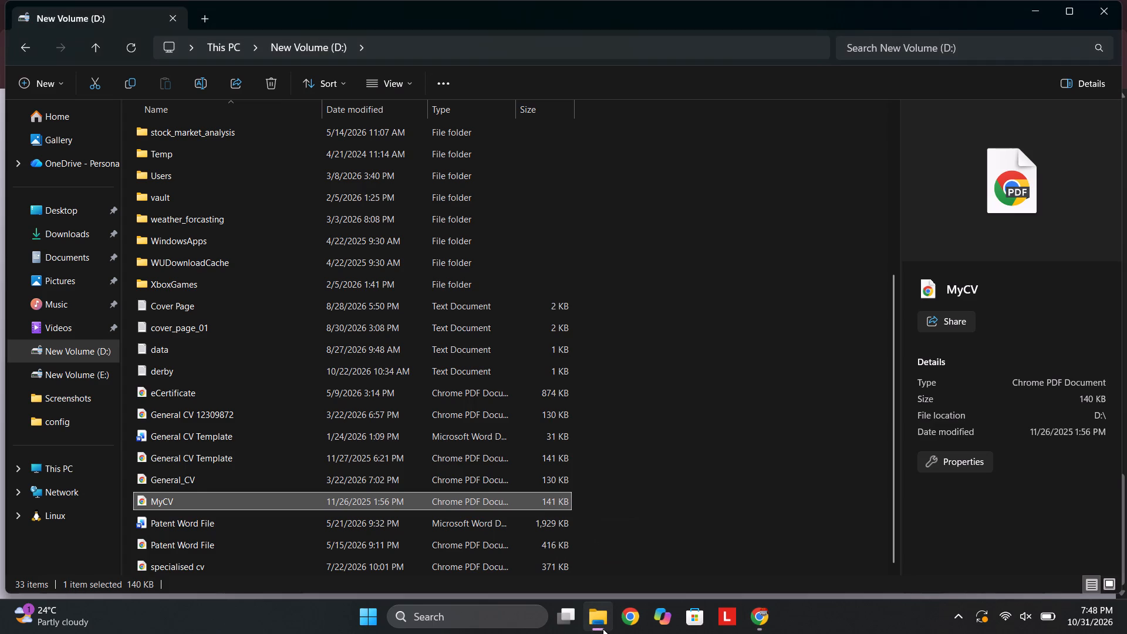
scroll(202, 460, down, 1)
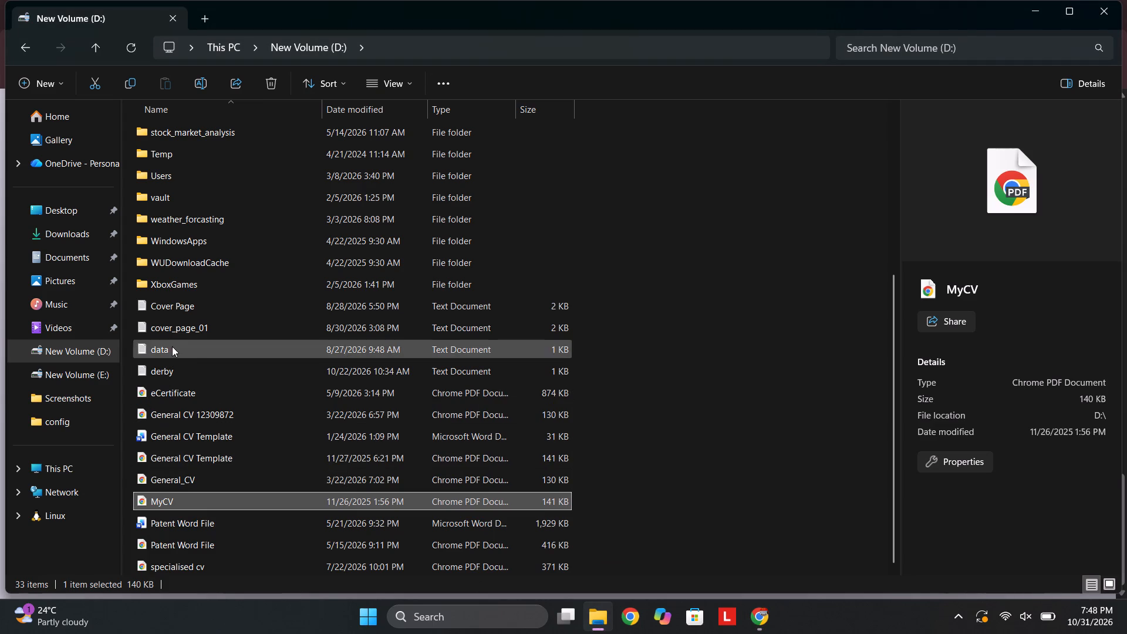
scroll(198, 474, down, 1)
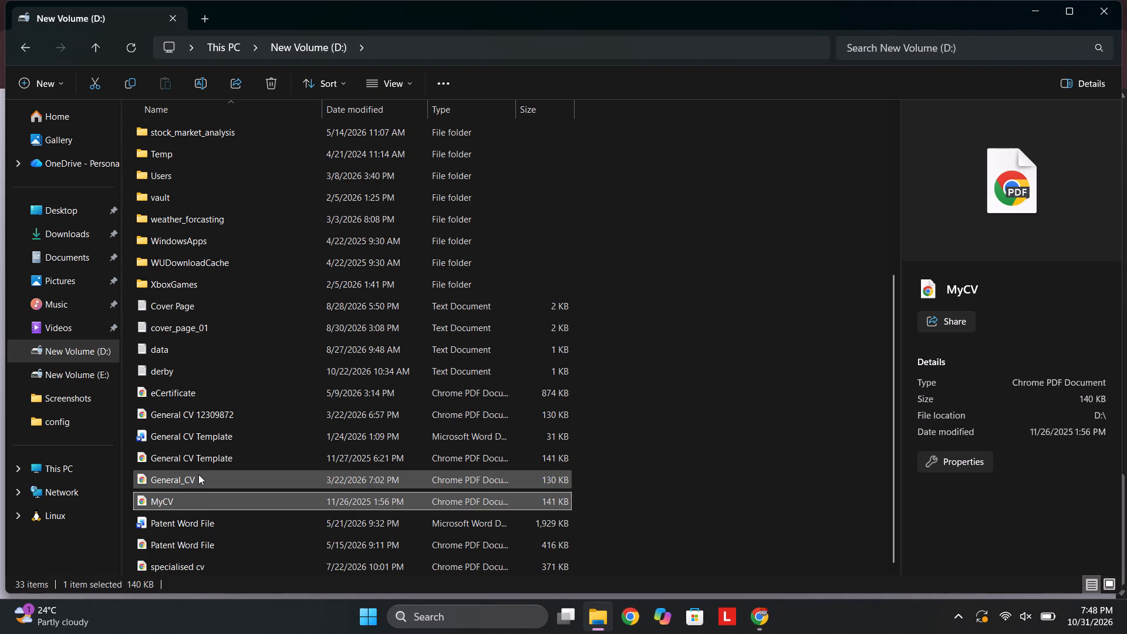
scroll(198, 474, down, 1)
click(46, 376)
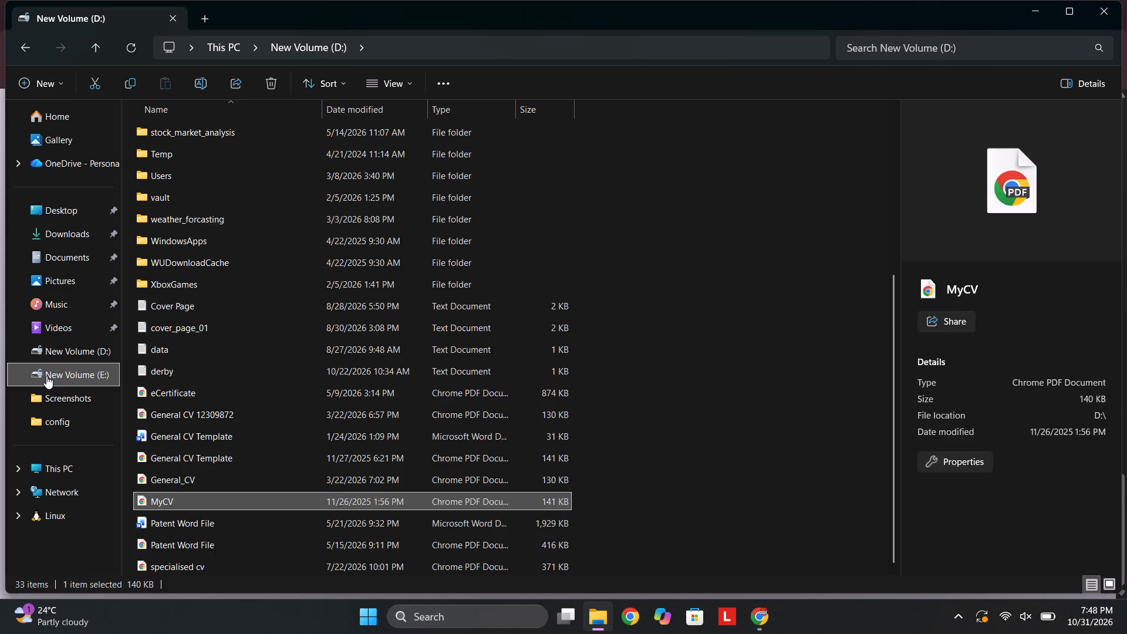
scroll(238, 495, down, 7)
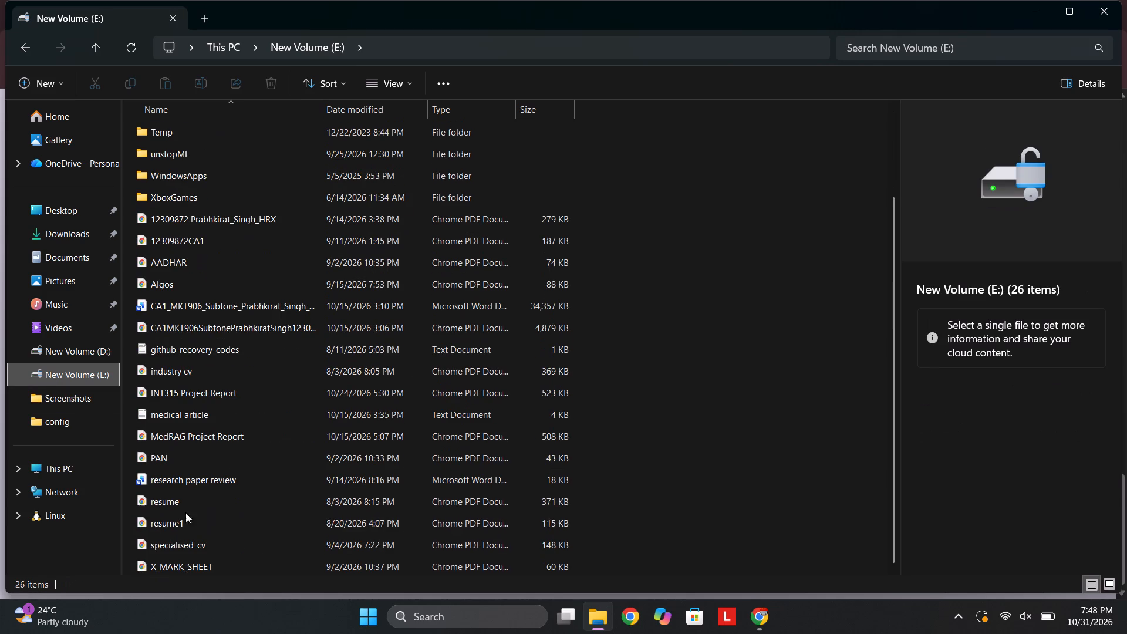
scroll(171, 588, down, 1)
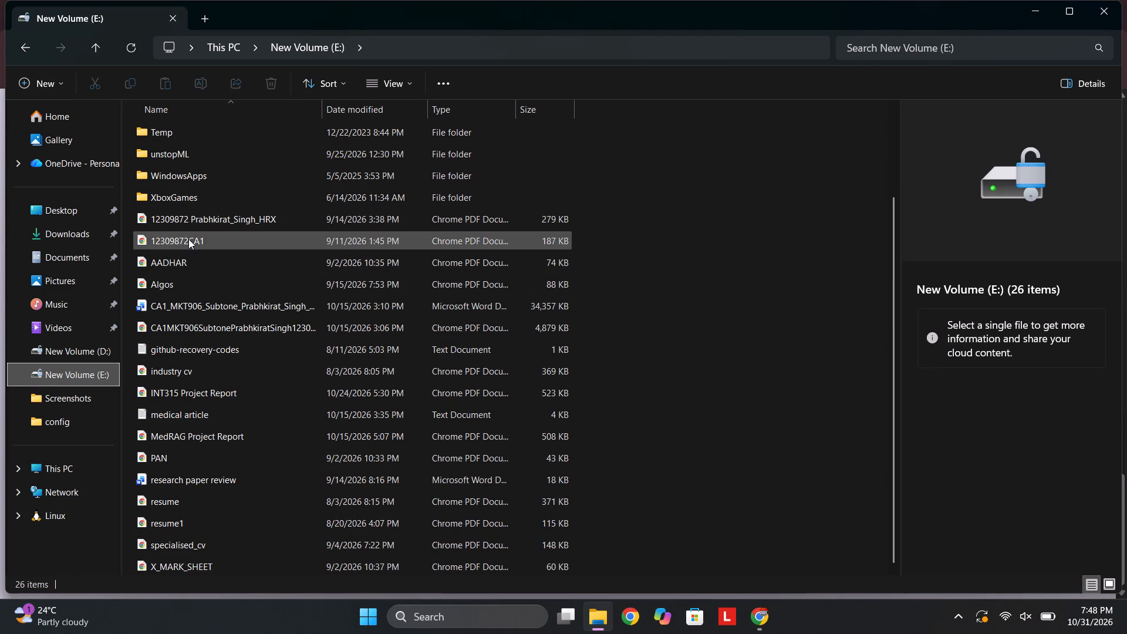
scroll(237, 464, up, 5)
scroll(237, 464, down, 8)
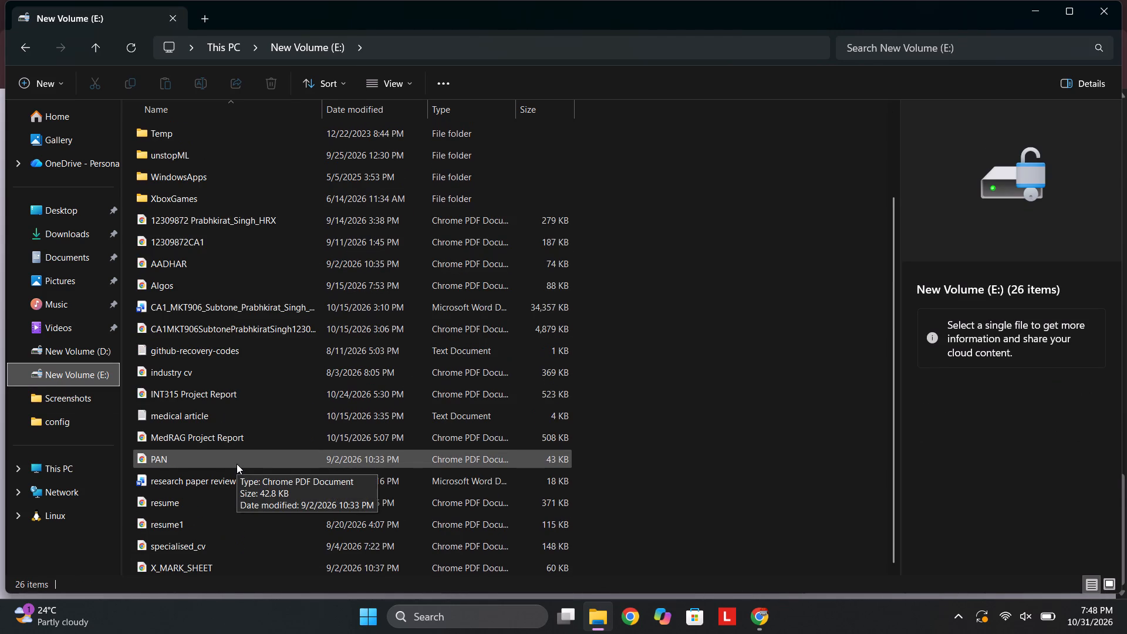
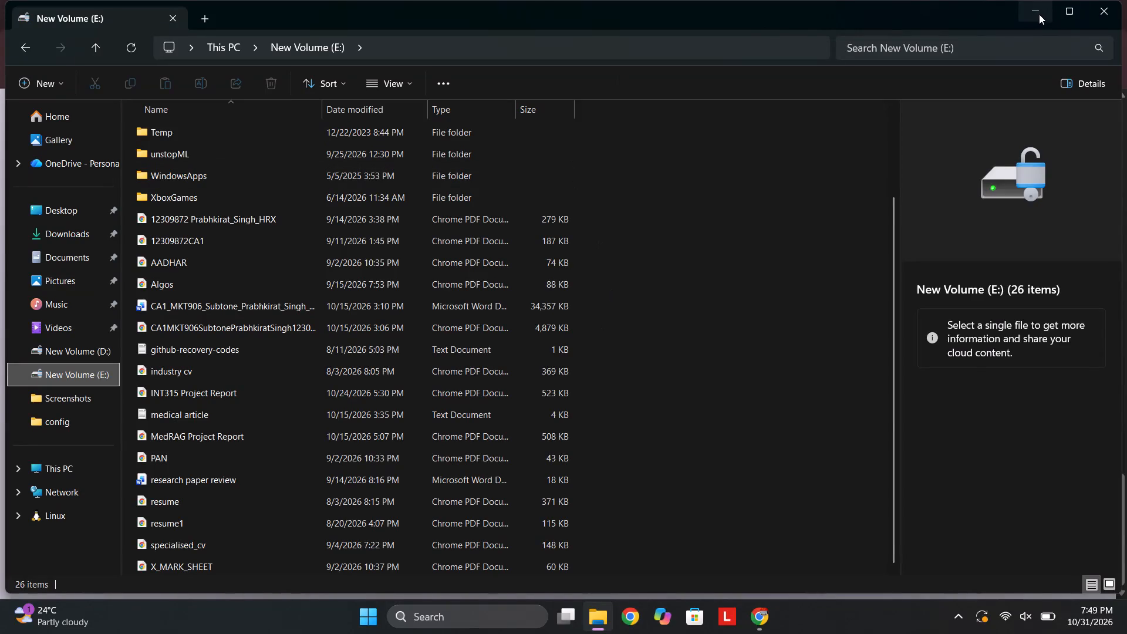
Switch from File Explorer back to Chrome and open WhatsApp Web in a new tab.
click(1039, 14)
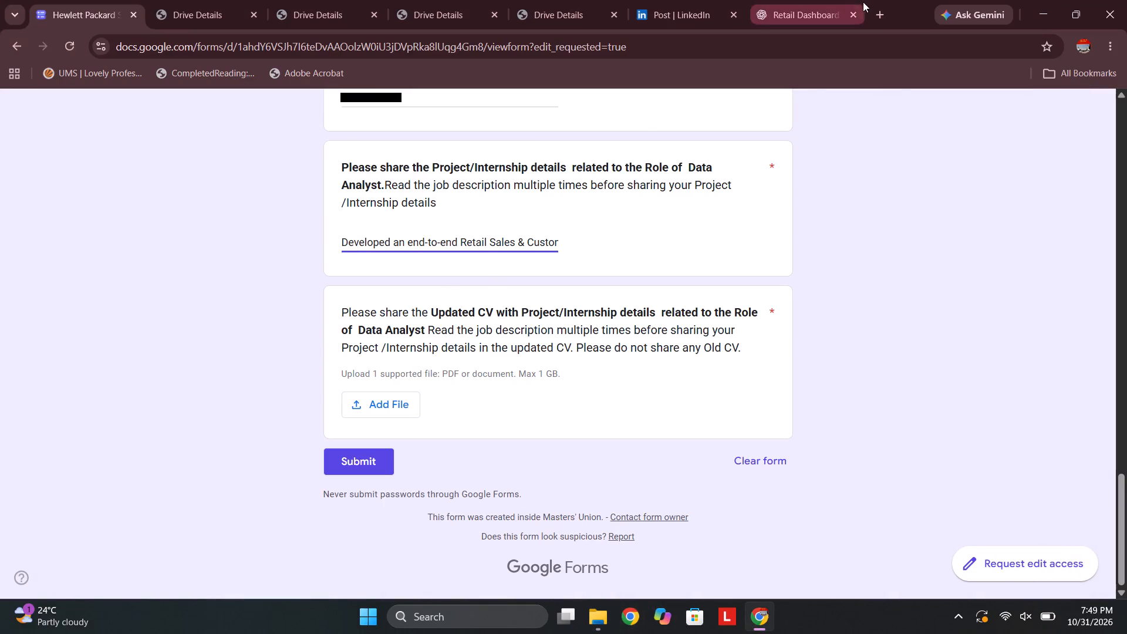
click(883, 16)
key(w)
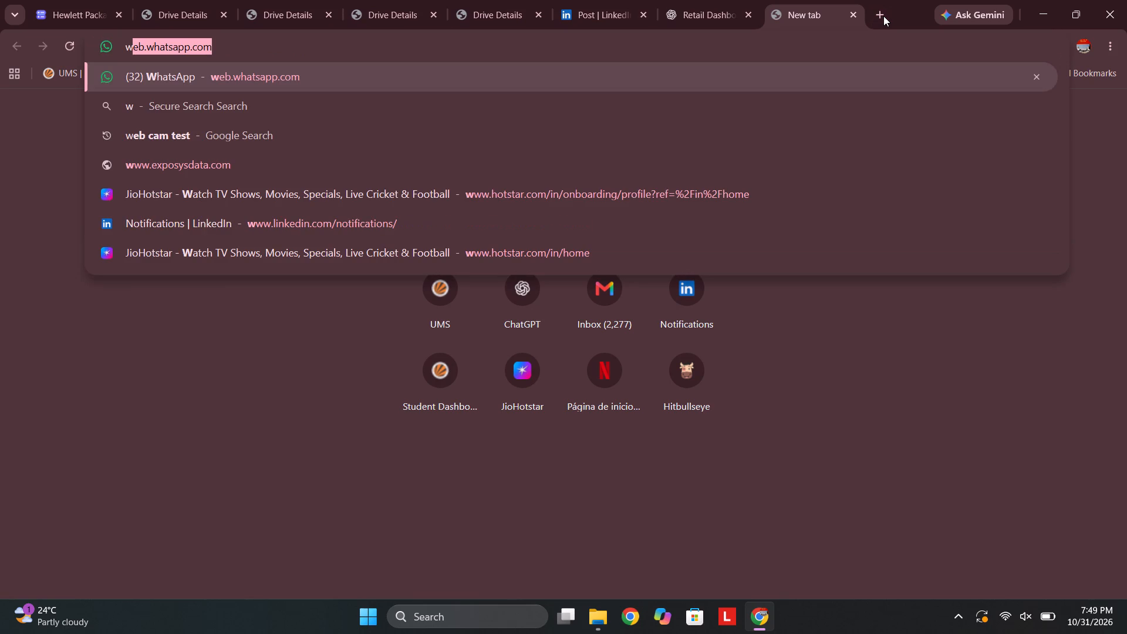
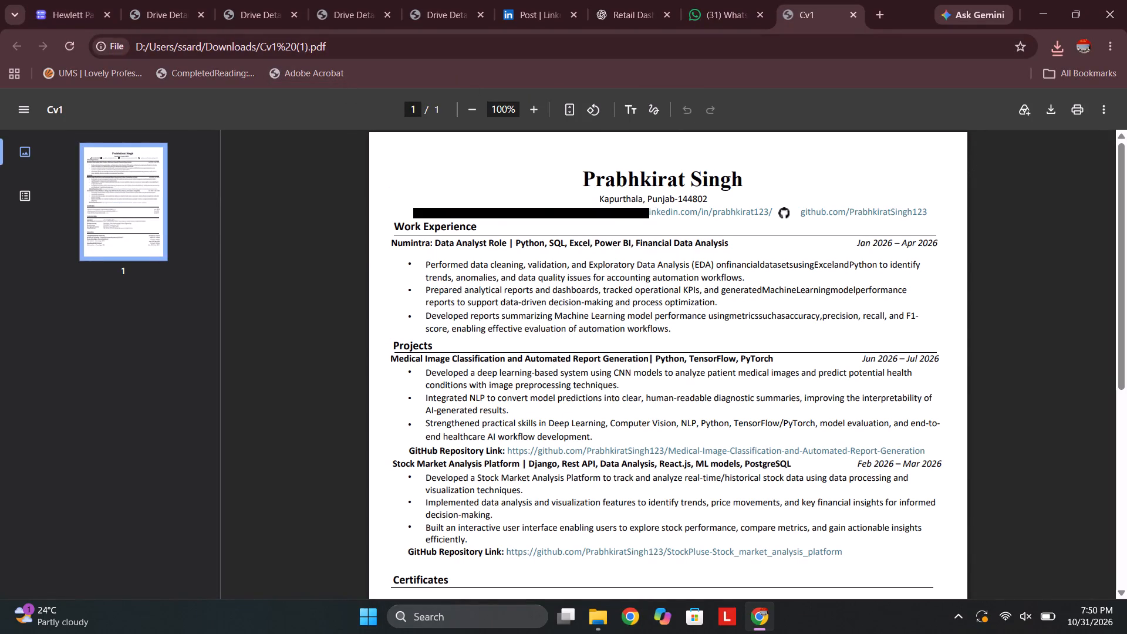
Switch from the Cv1 PDF back to File Explorer's E: drive file list to continue looking for a suitable CV.
click(583, 613)
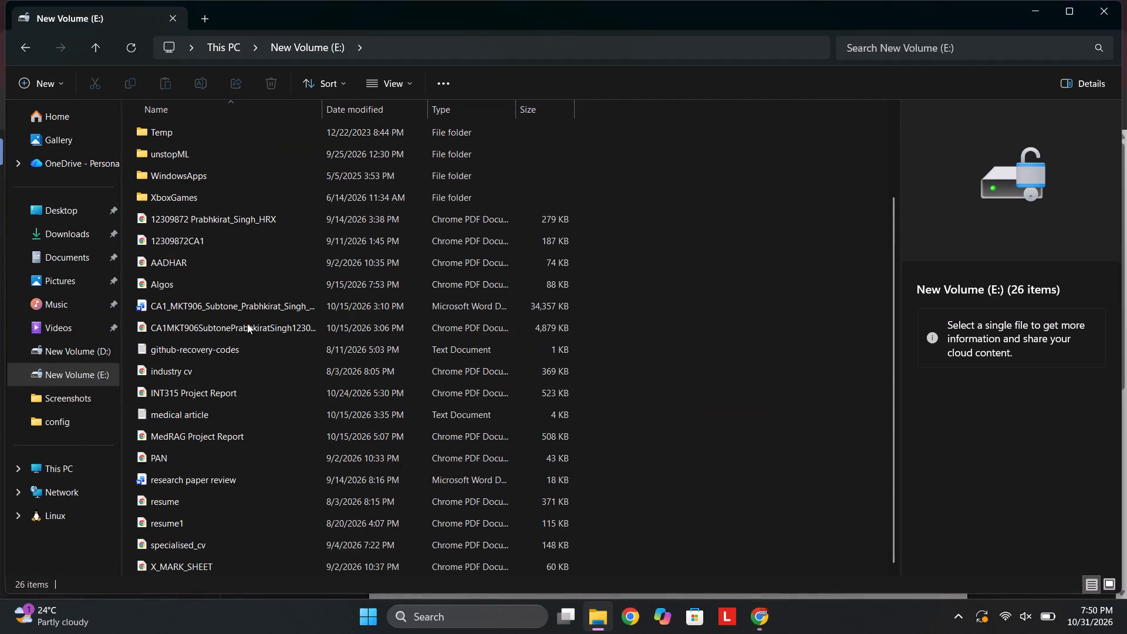
Copy the Cv1 (1) PDF from the Downloads folder to the E: drive.
click(74, 238)
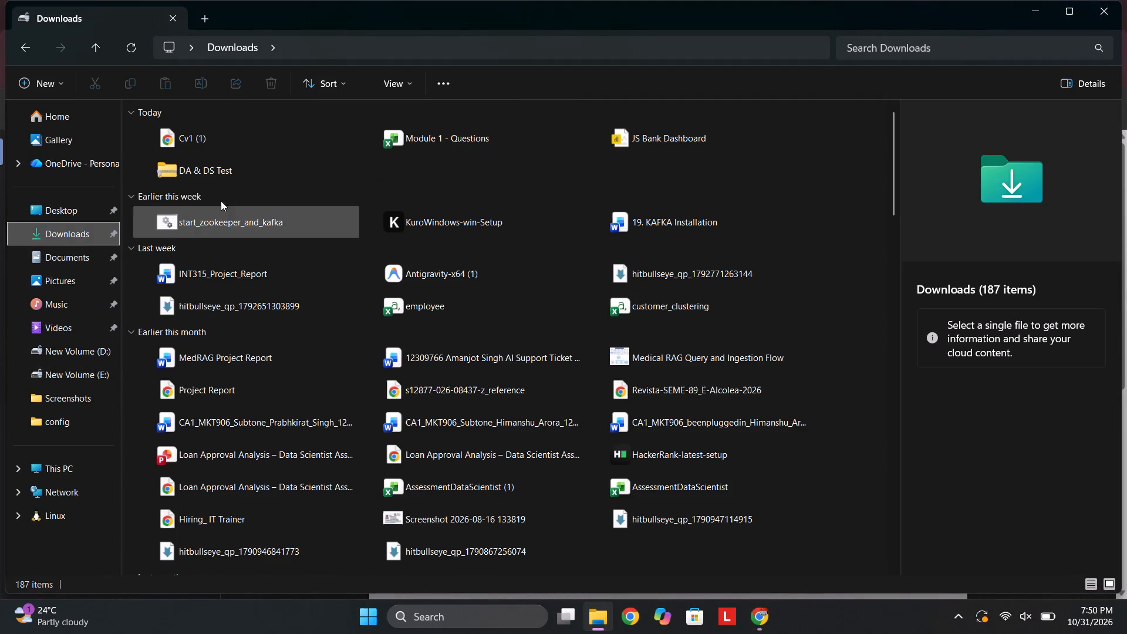
drag(205, 137, 81, 392)
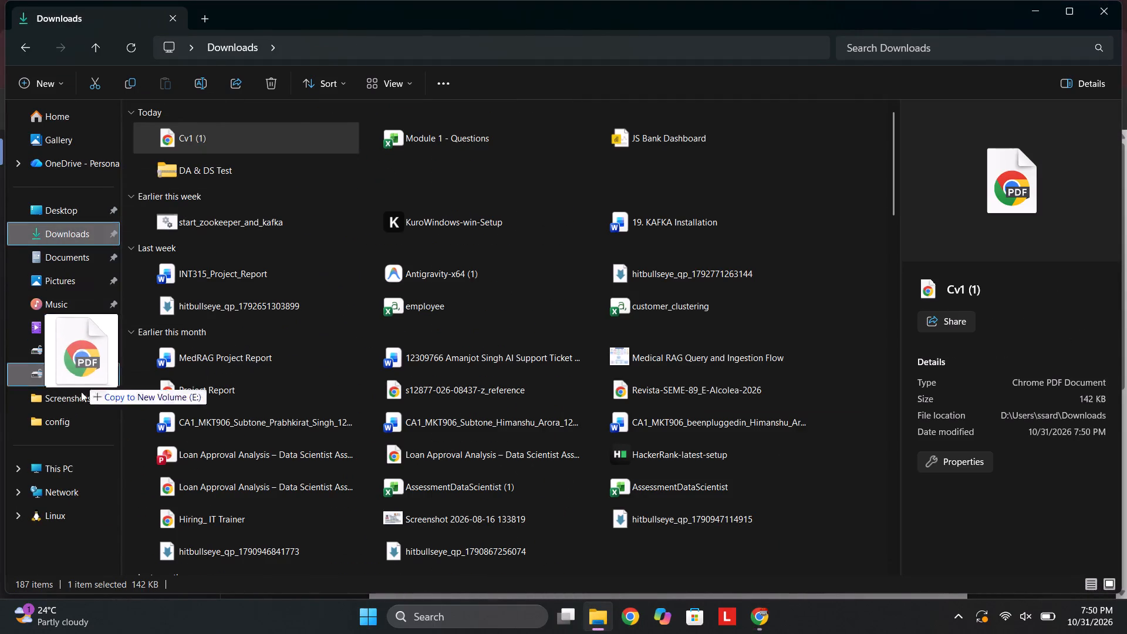
drag(81, 392, 76, 378)
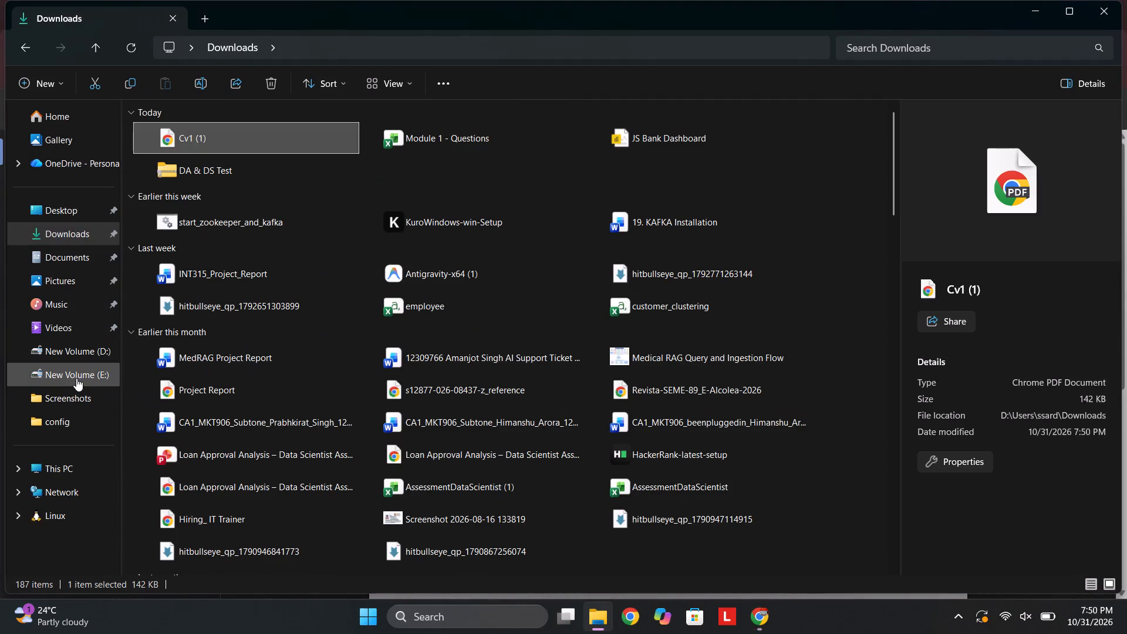
Rename the copied Cv1 (1) PDF on the E: drive as Cv through its file properties.
click(76, 378)
scroll(227, 428, down, 3)
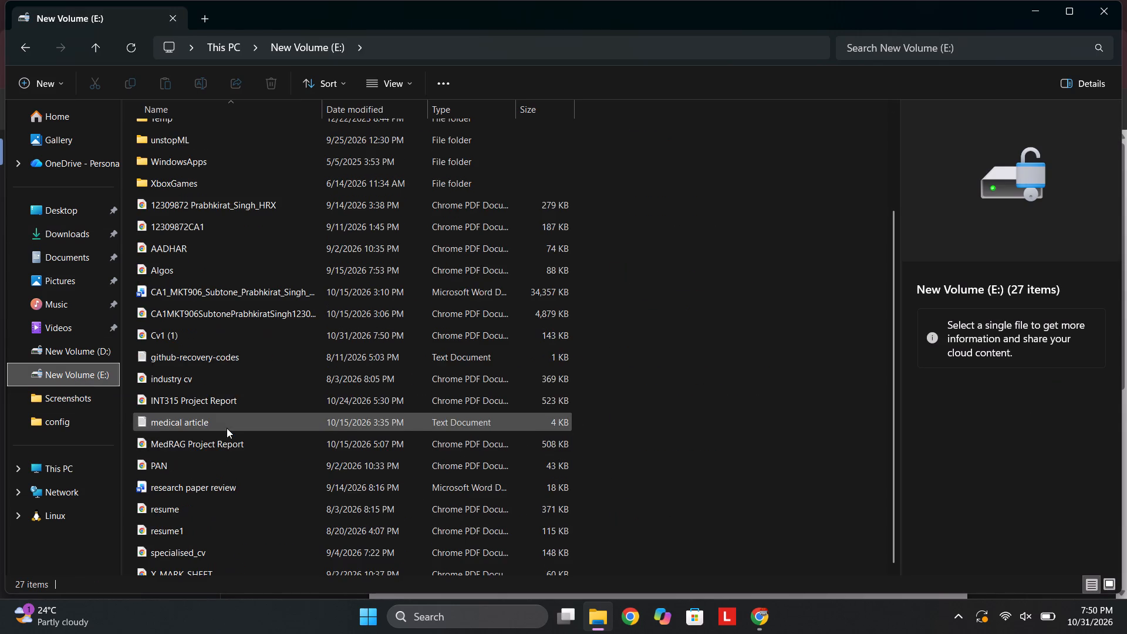
click(166, 321)
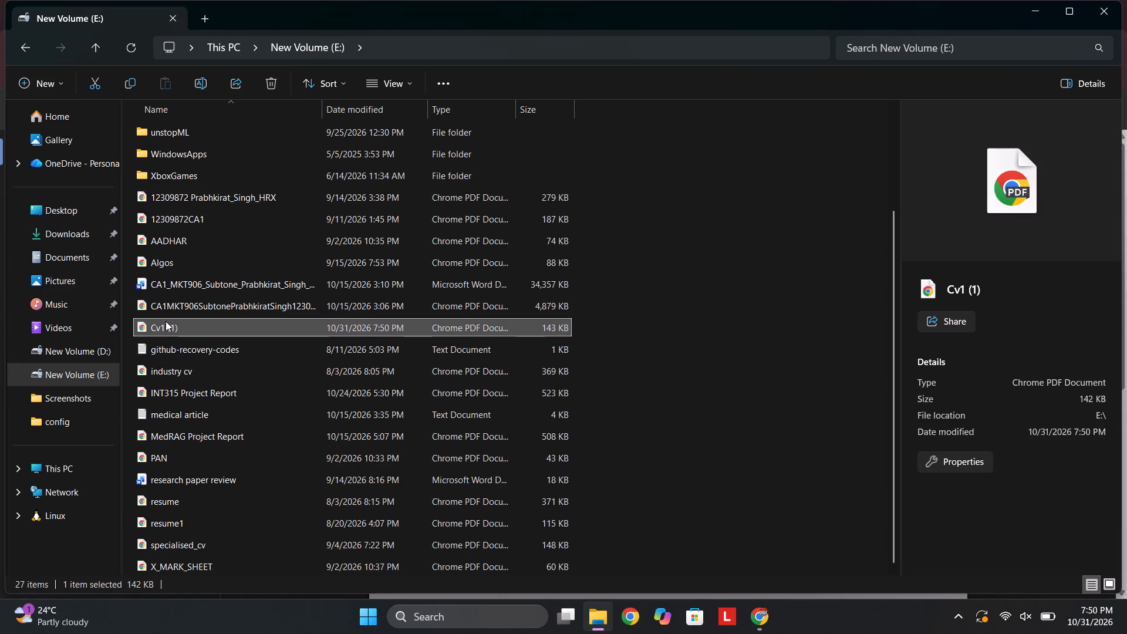
click(979, 463)
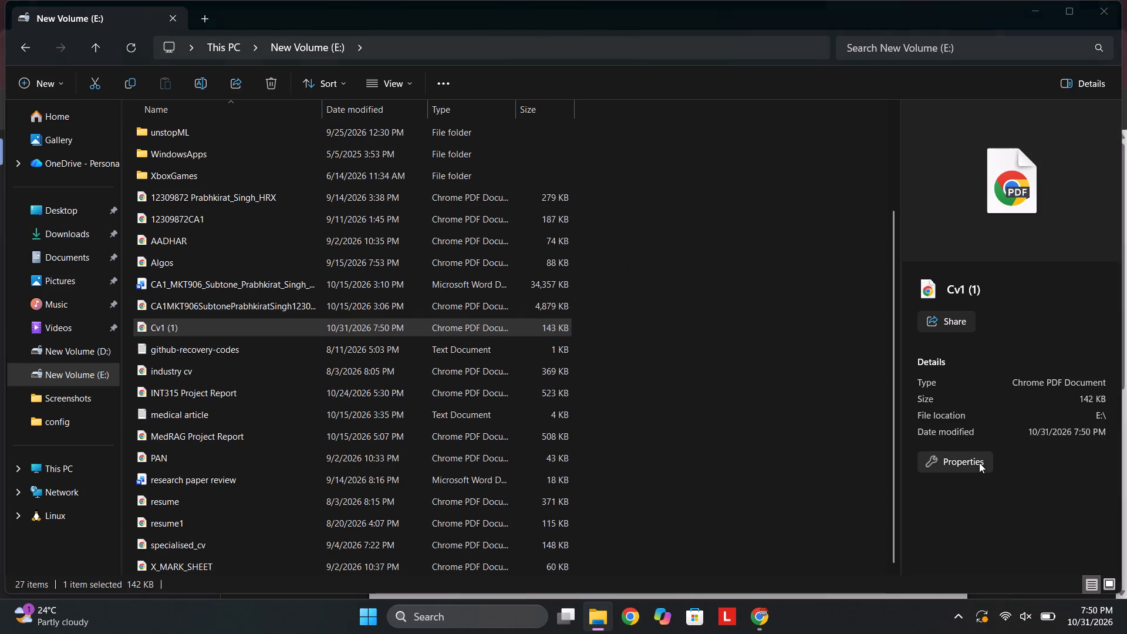
click(912, 293)
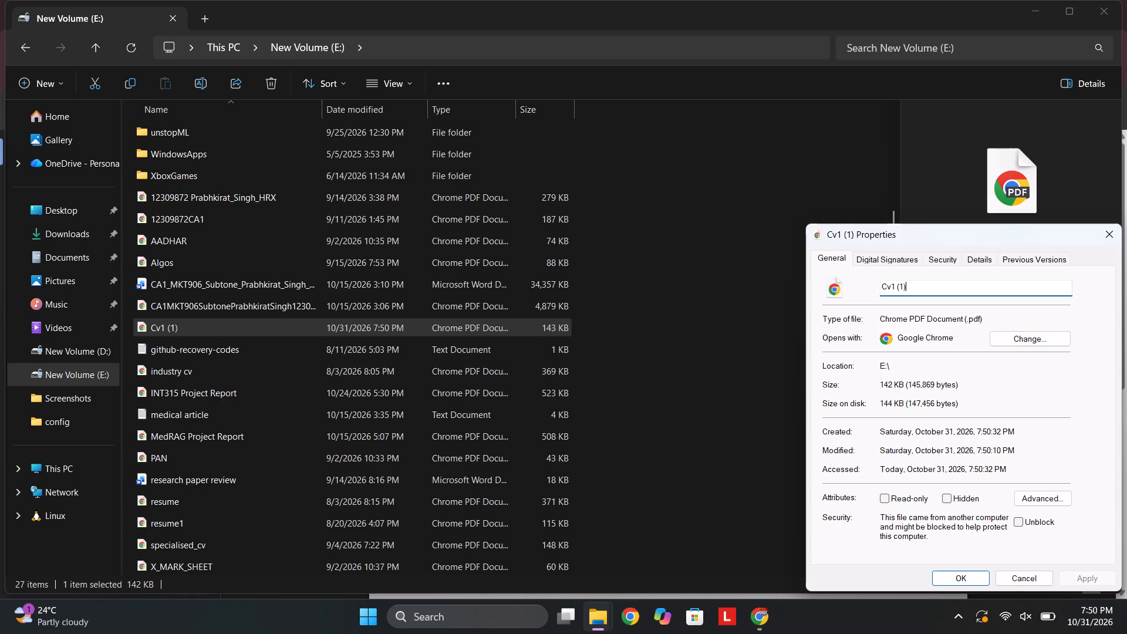
key(BackSpace)
key(BackSpace)
key(BackSpace)
key(BackSpace)
key(BackSpace)
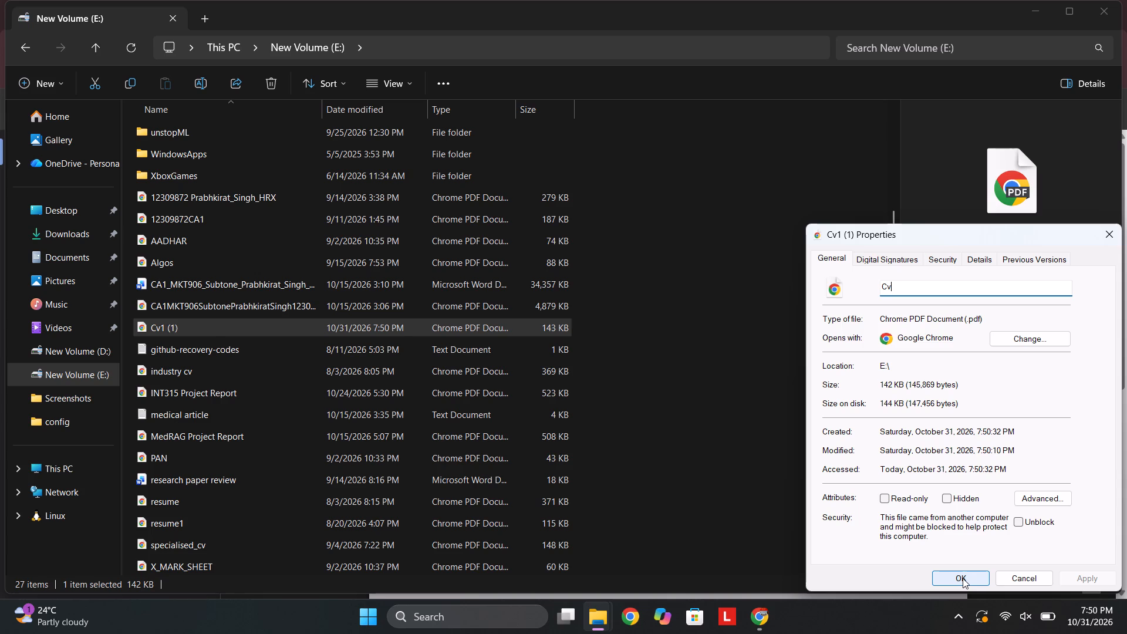
click(963, 578)
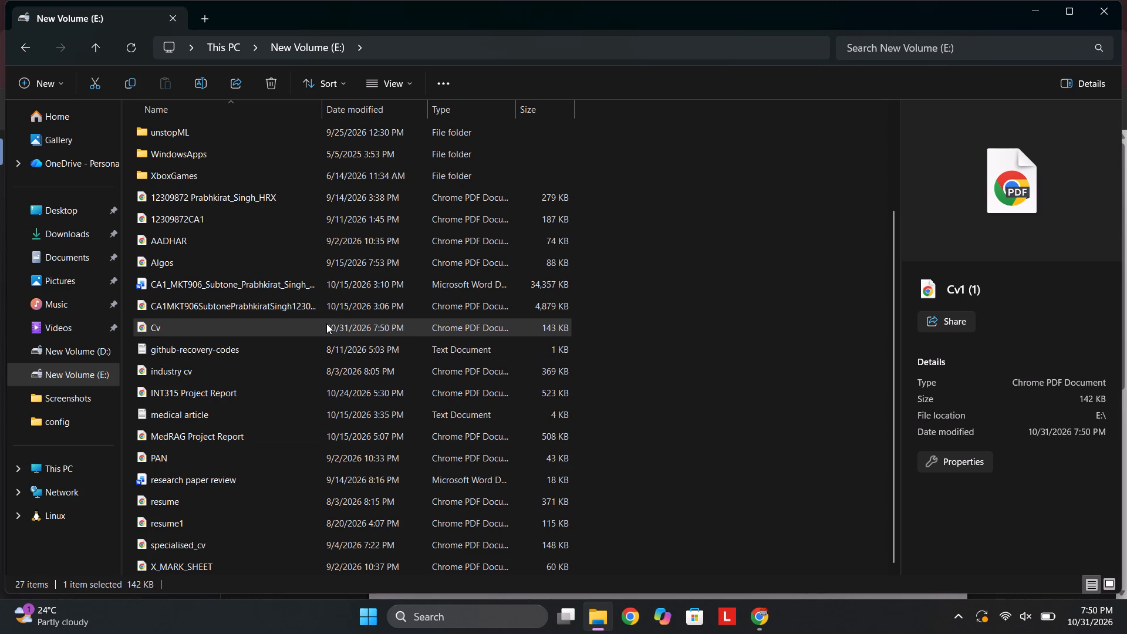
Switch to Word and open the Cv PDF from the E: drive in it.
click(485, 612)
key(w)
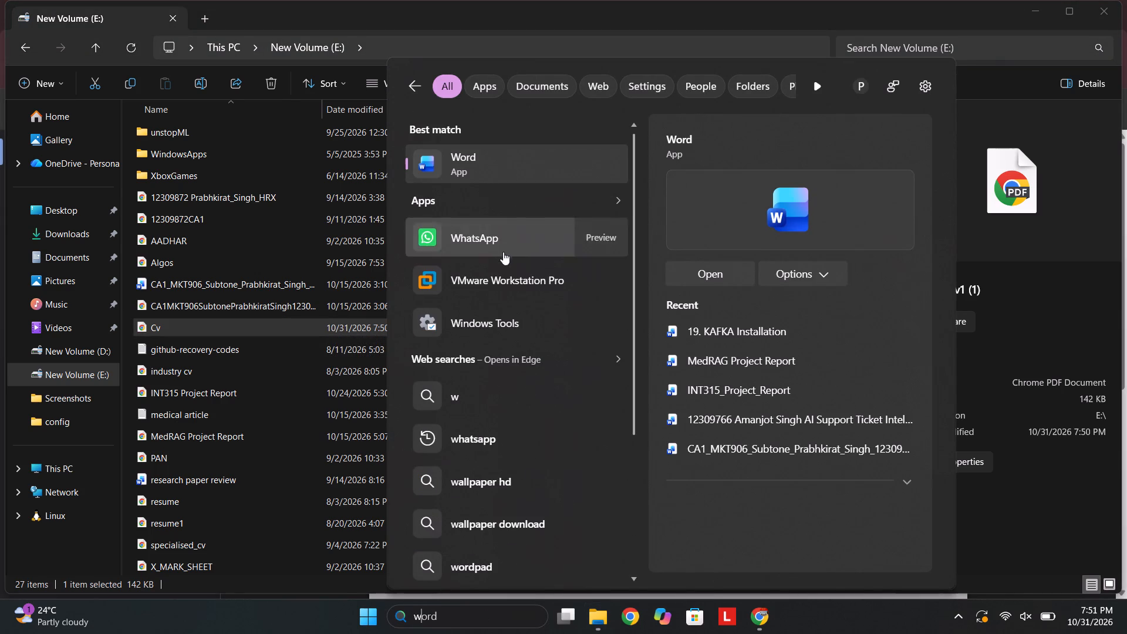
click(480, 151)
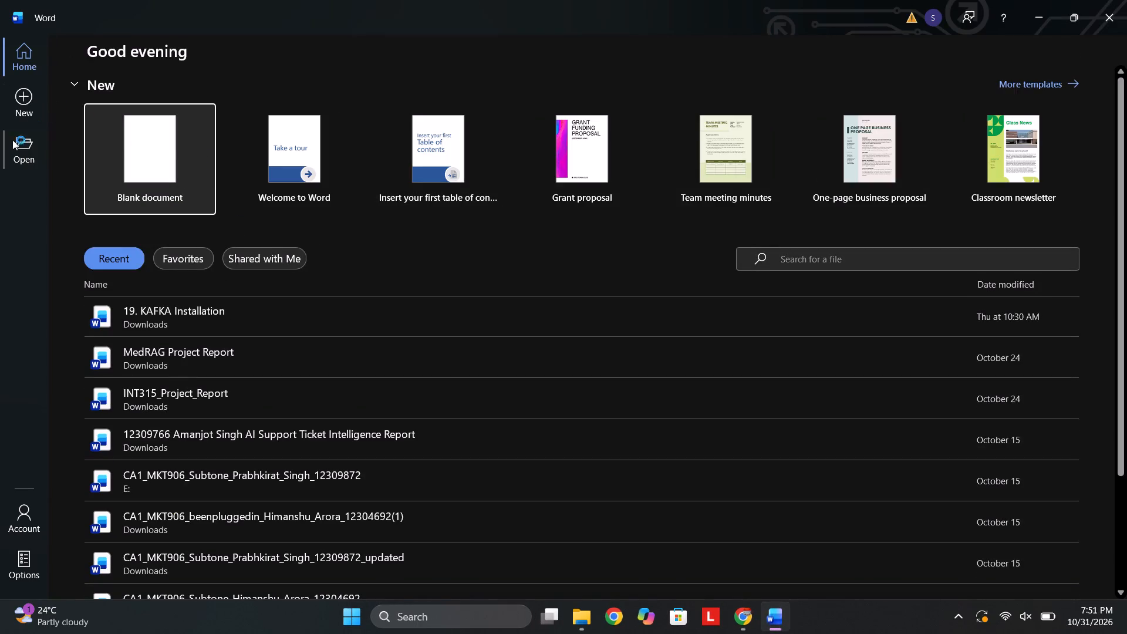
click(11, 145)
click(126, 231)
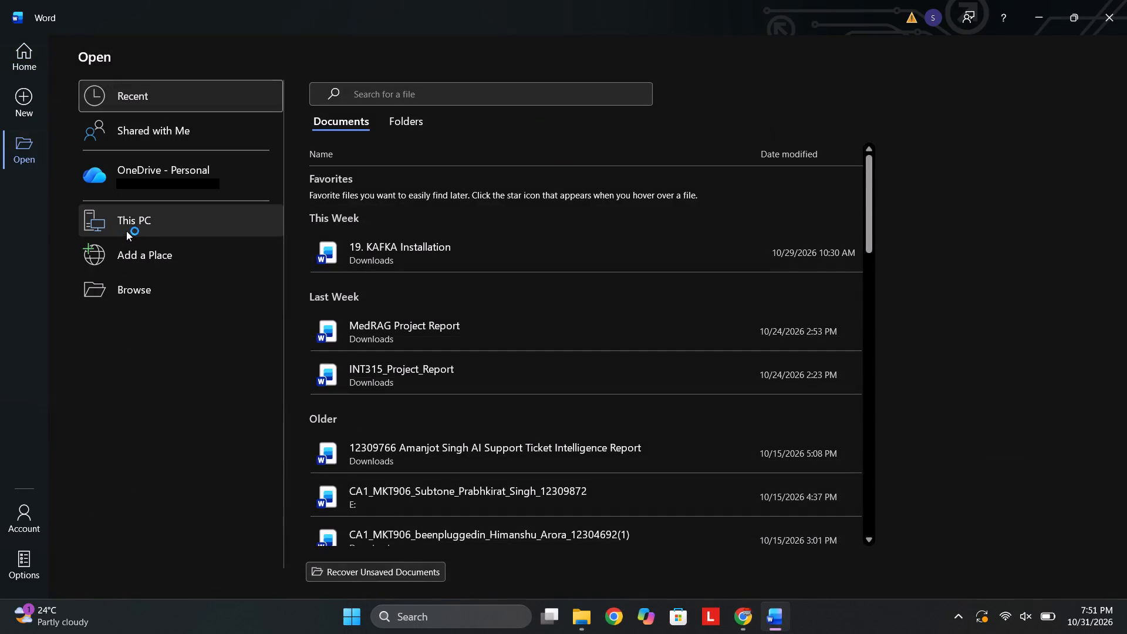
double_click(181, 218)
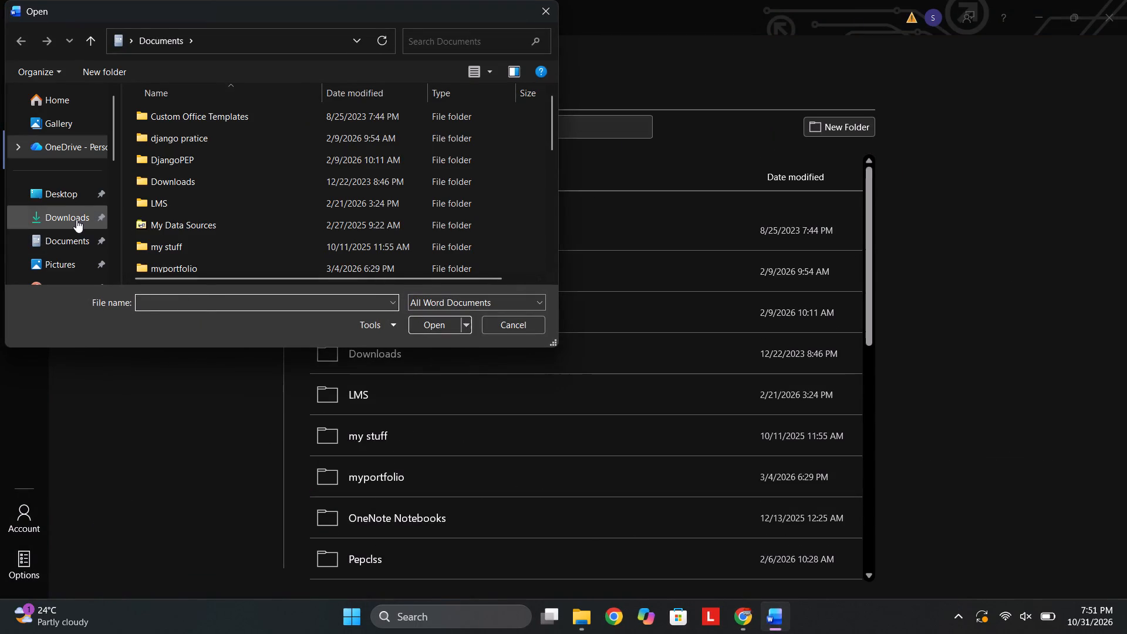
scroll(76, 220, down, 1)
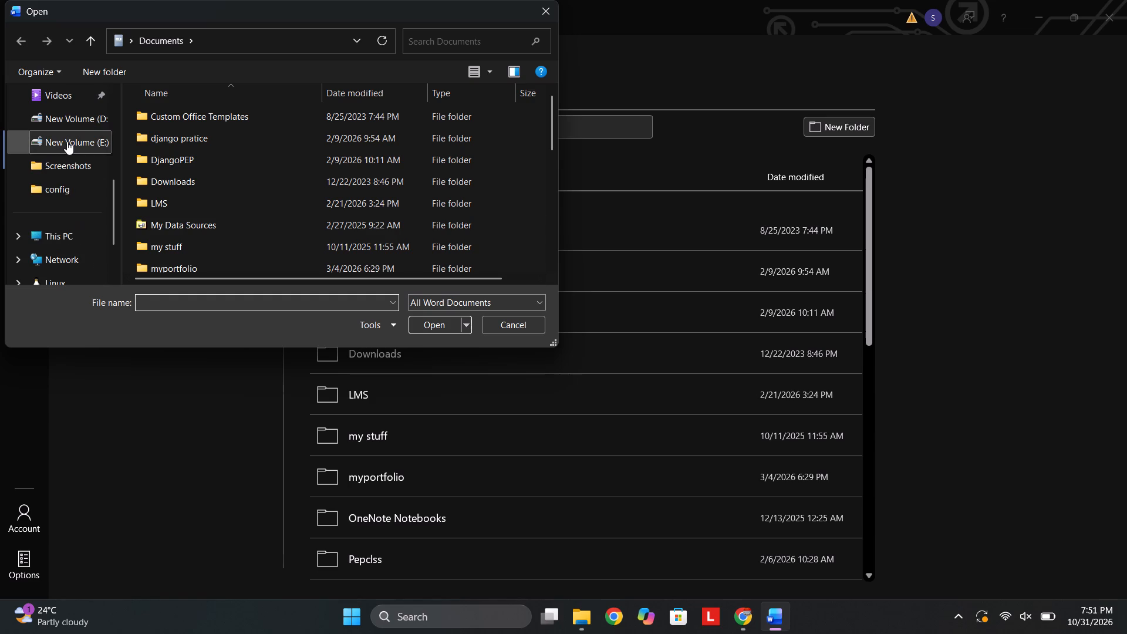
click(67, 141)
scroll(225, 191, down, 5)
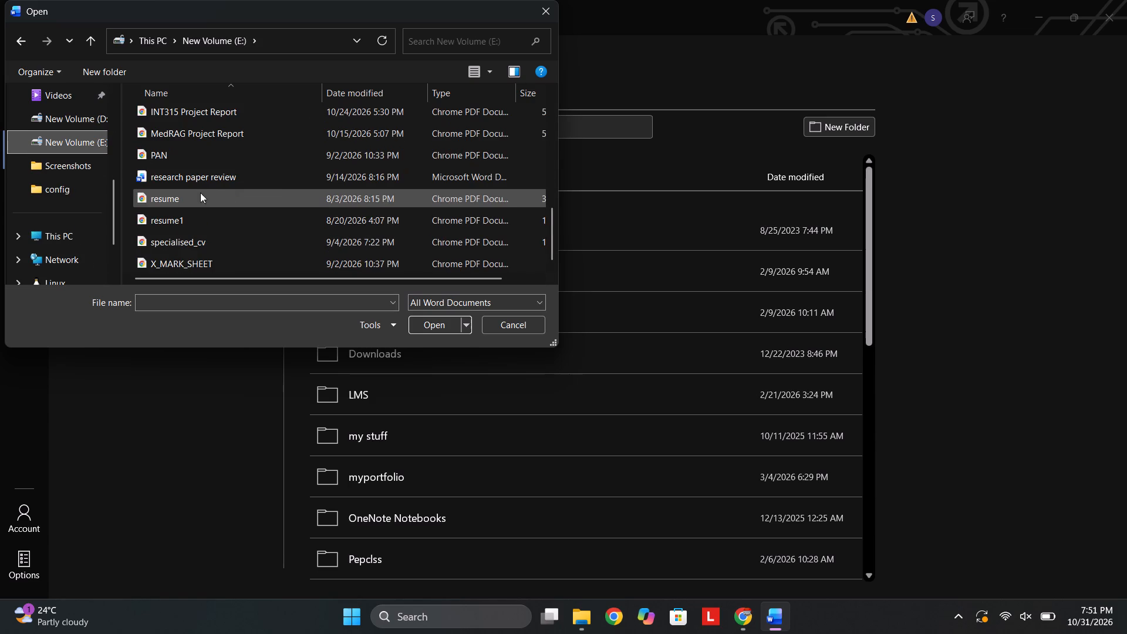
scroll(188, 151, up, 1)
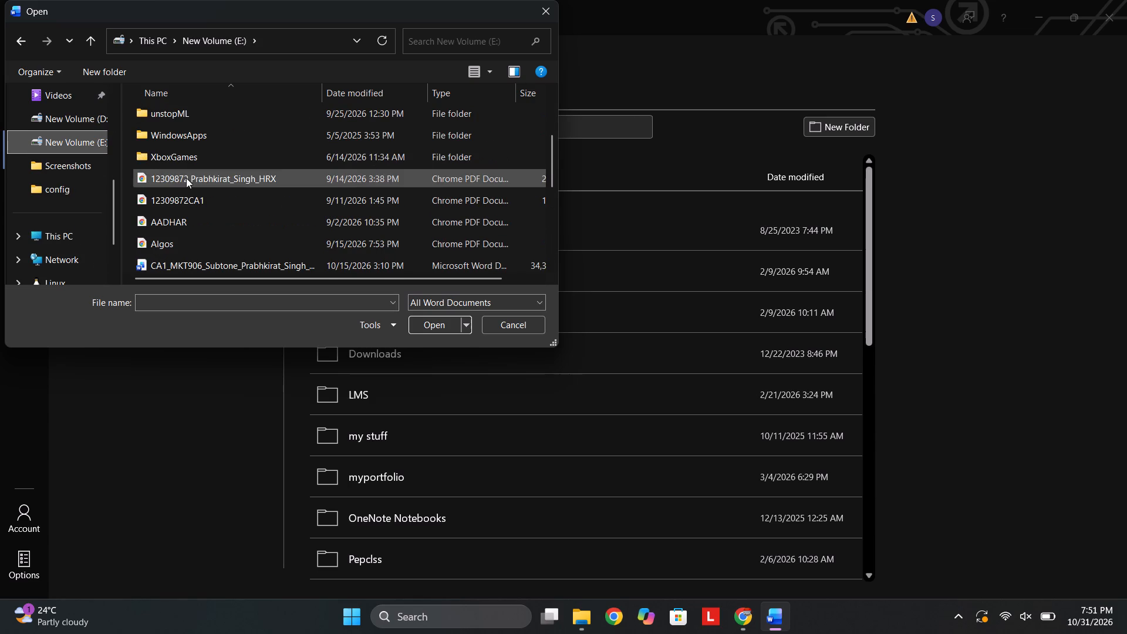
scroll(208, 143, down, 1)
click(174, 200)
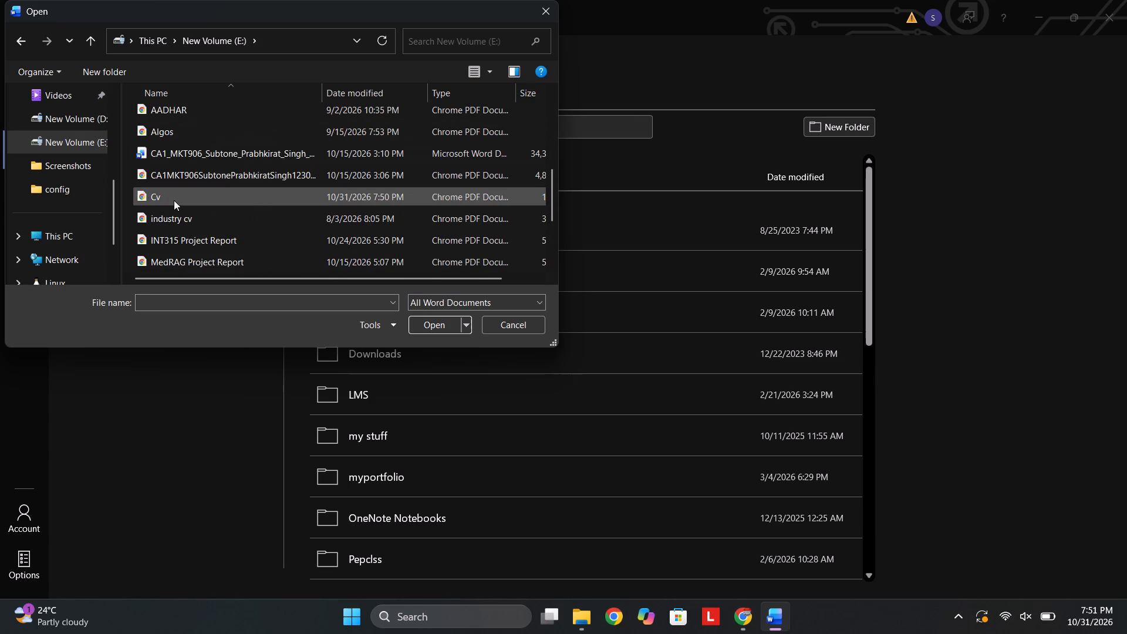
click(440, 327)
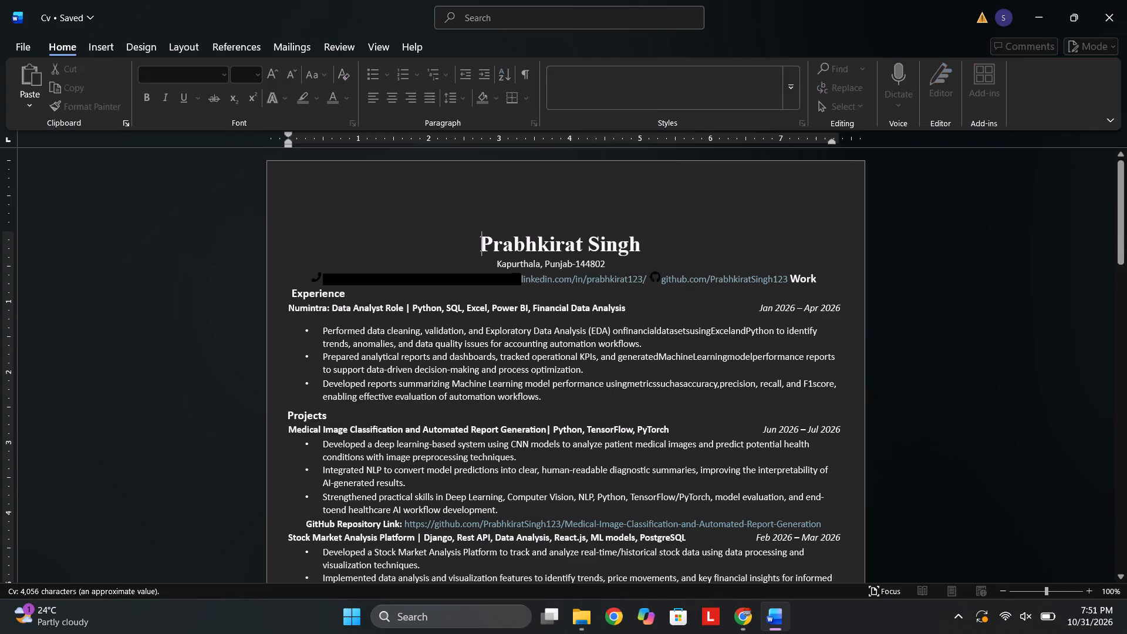
Review the converted CV's layout and text in Word through to its second page, and close it.
scroll(440, 327, down, 3)
scroll(440, 327, up, 1)
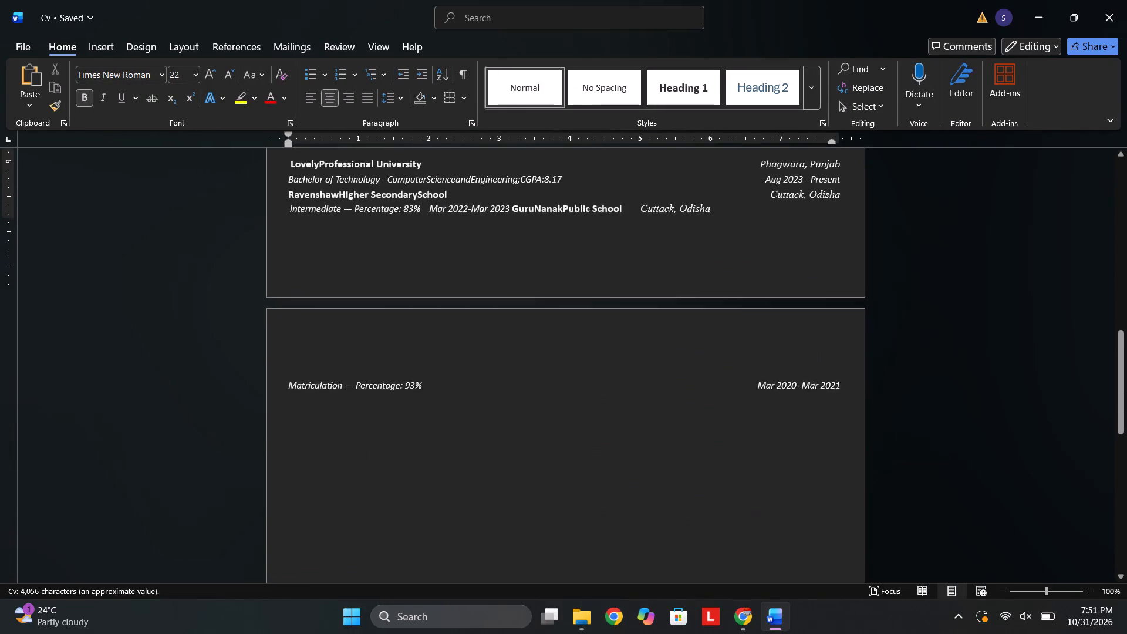
scroll(440, 327, up, 6)
click(444, 201)
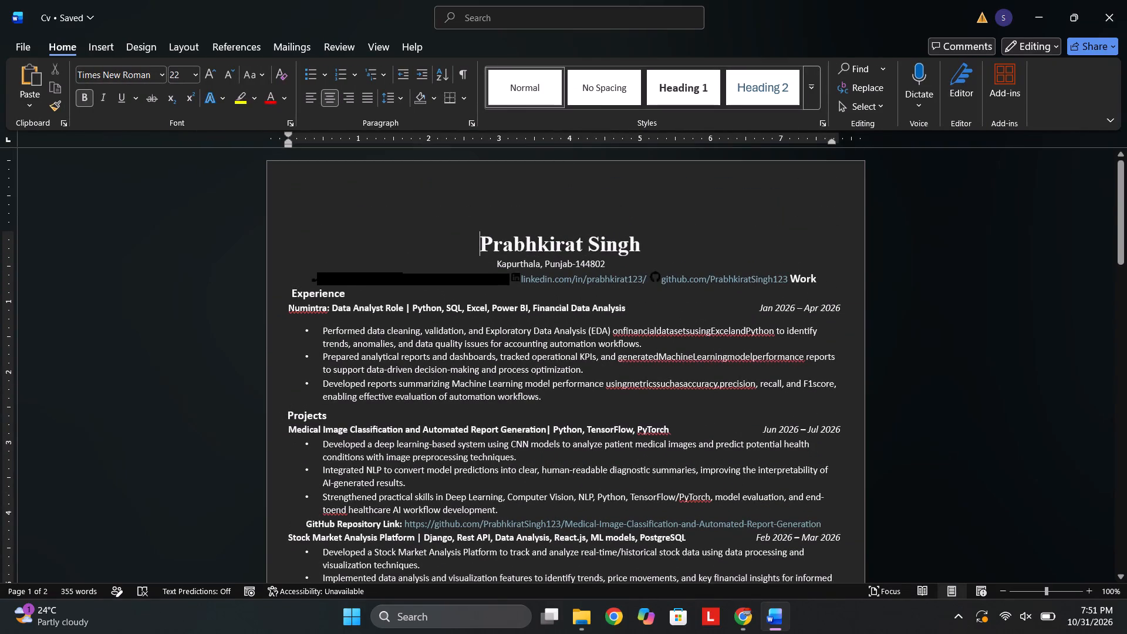
scroll(503, 312, down, 1)
scroll(503, 312, up, 8)
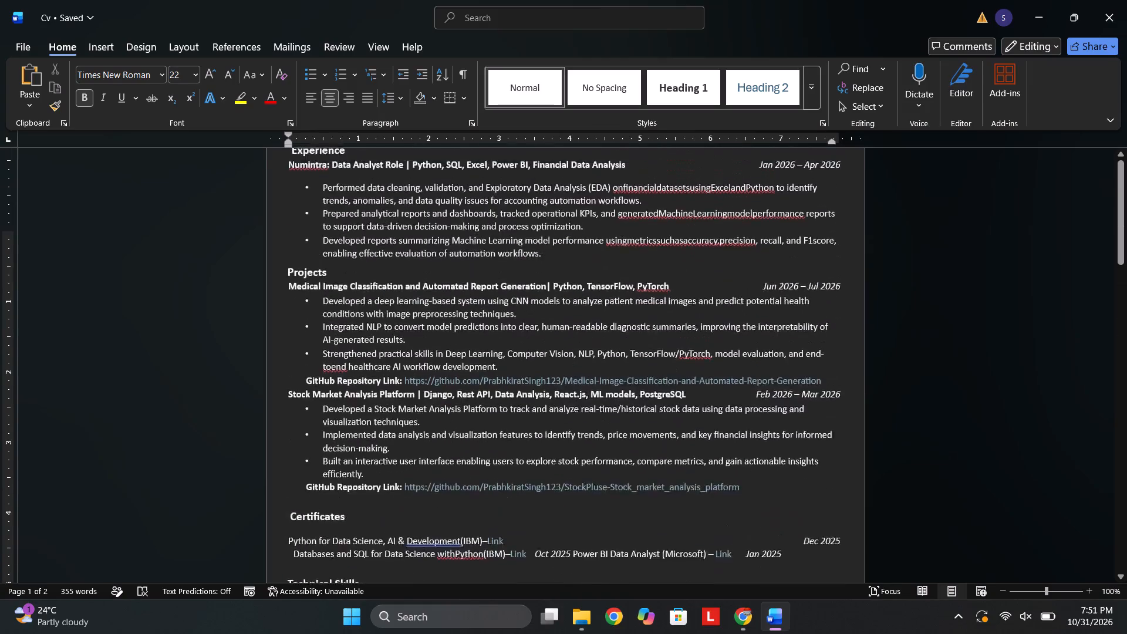
scroll(503, 312, up, 1)
click(1126, 8)
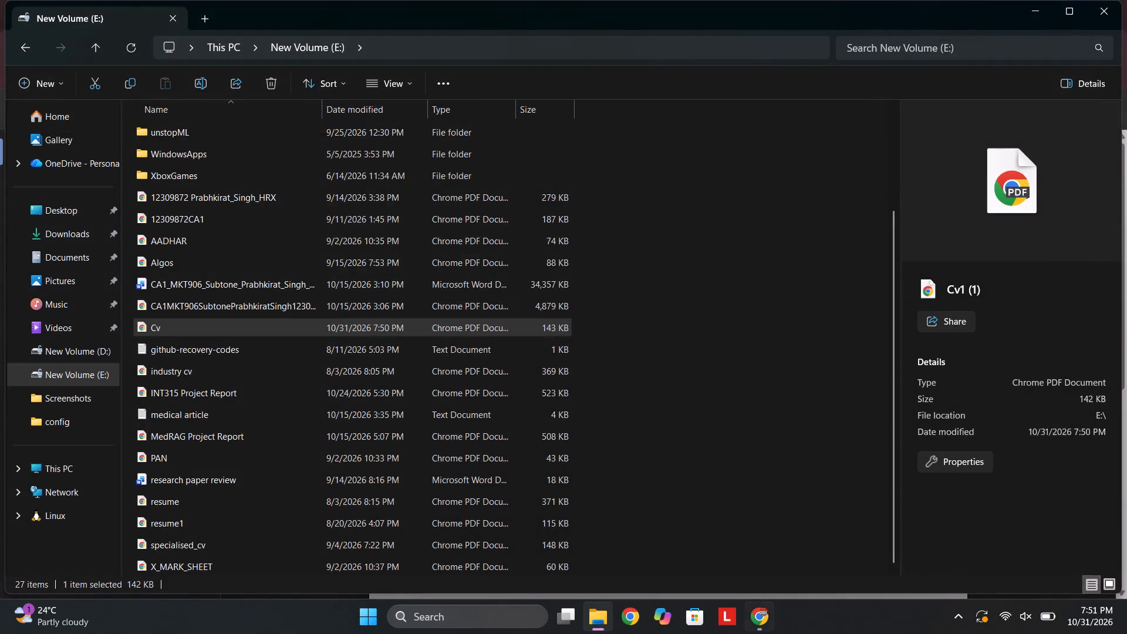
click(757, 633)
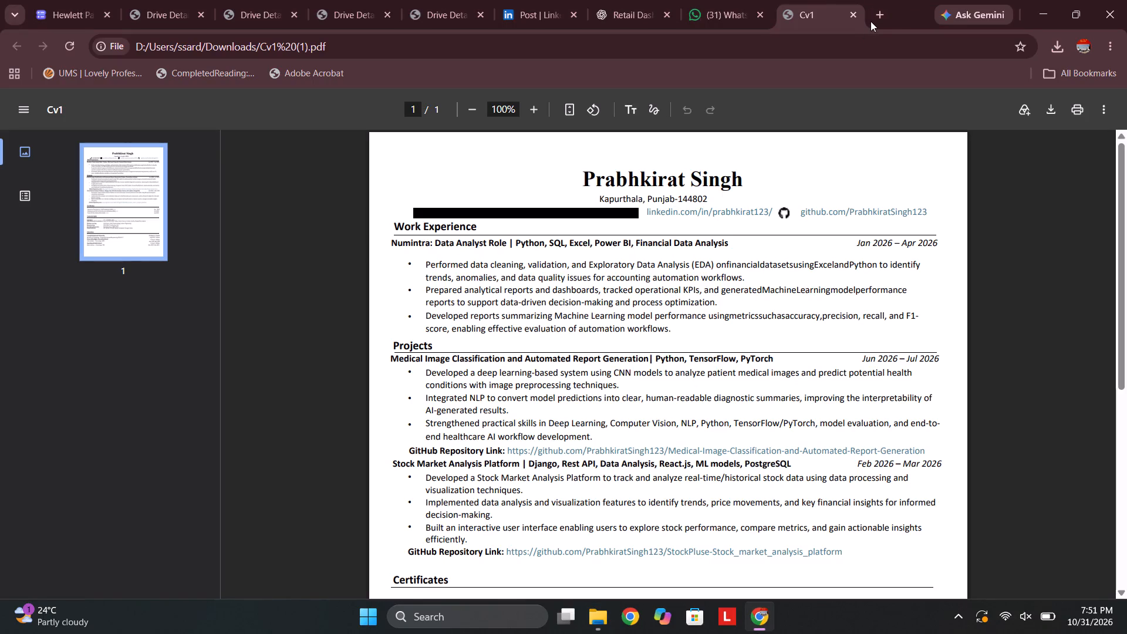
click(871, 19)
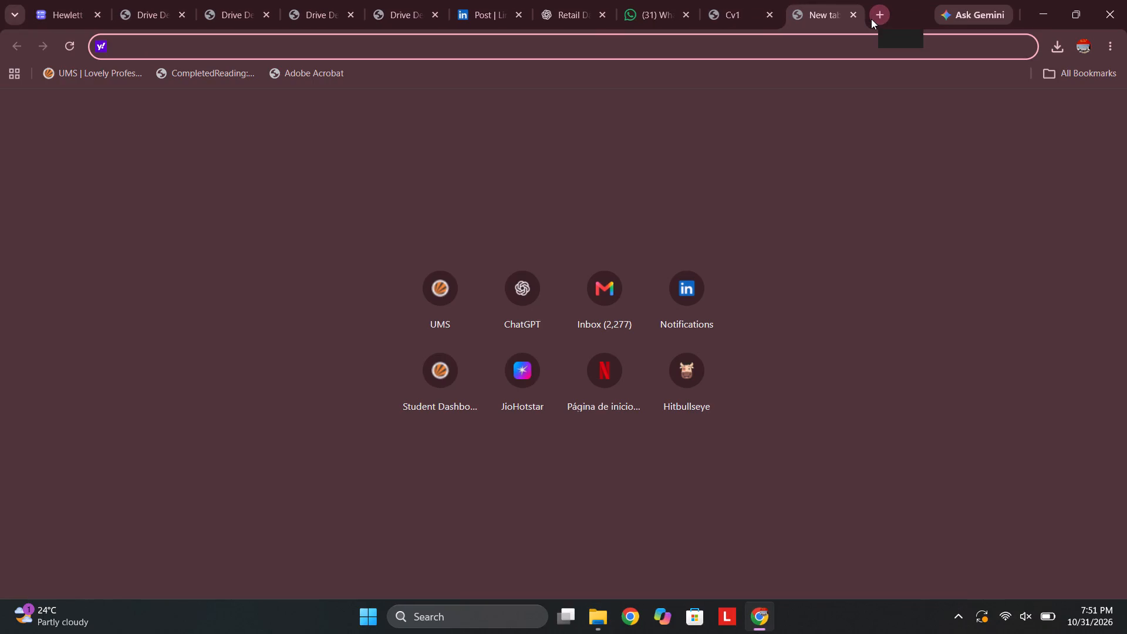
text(canva)
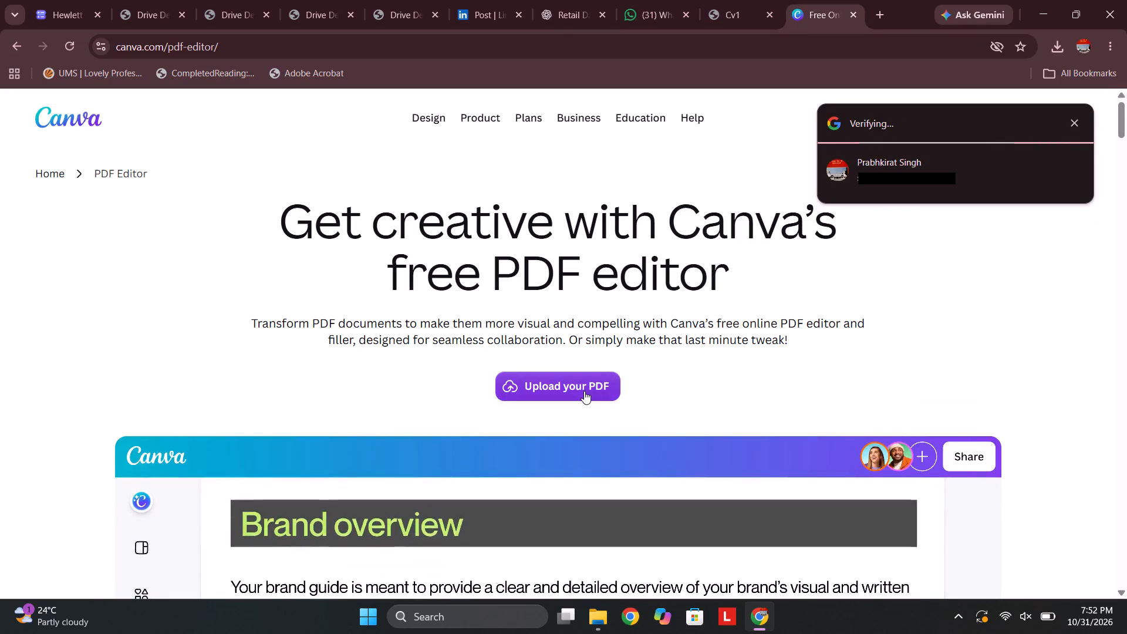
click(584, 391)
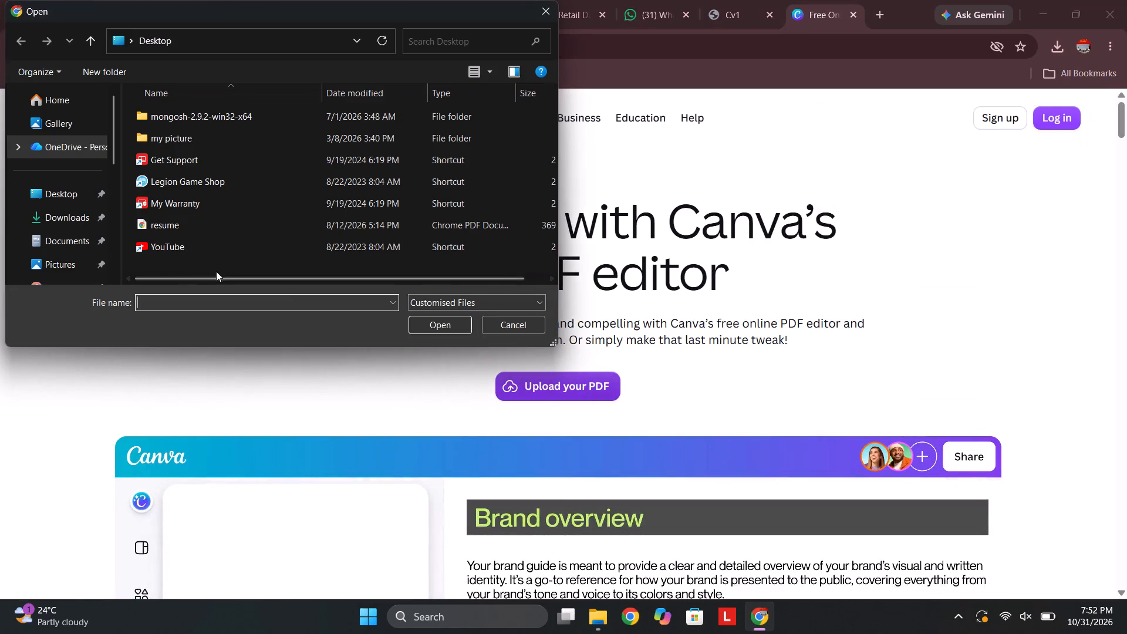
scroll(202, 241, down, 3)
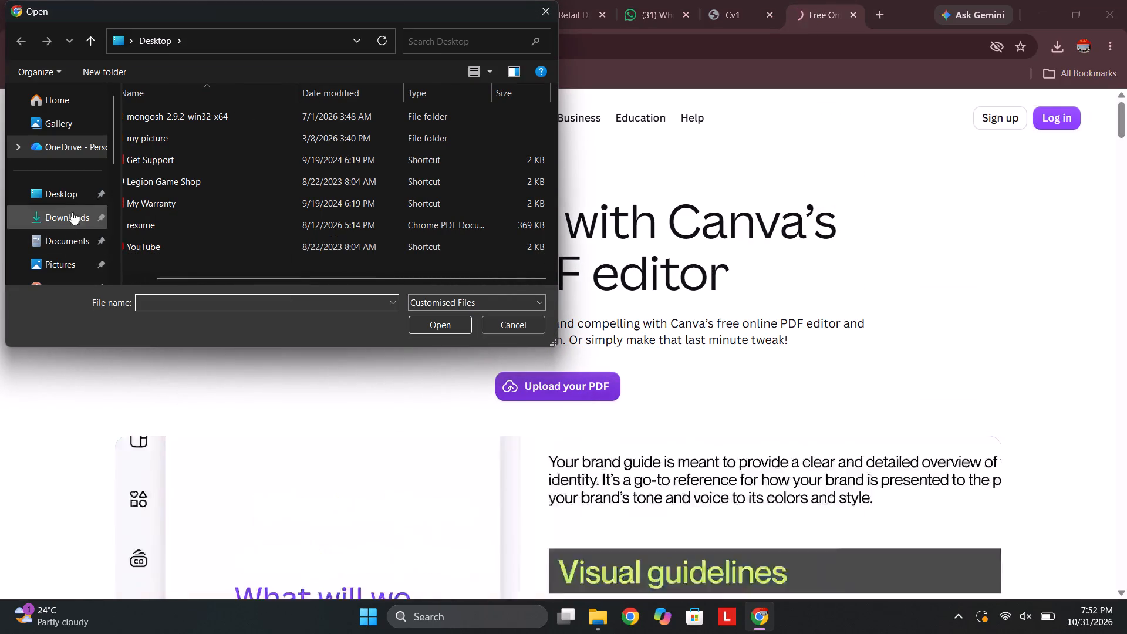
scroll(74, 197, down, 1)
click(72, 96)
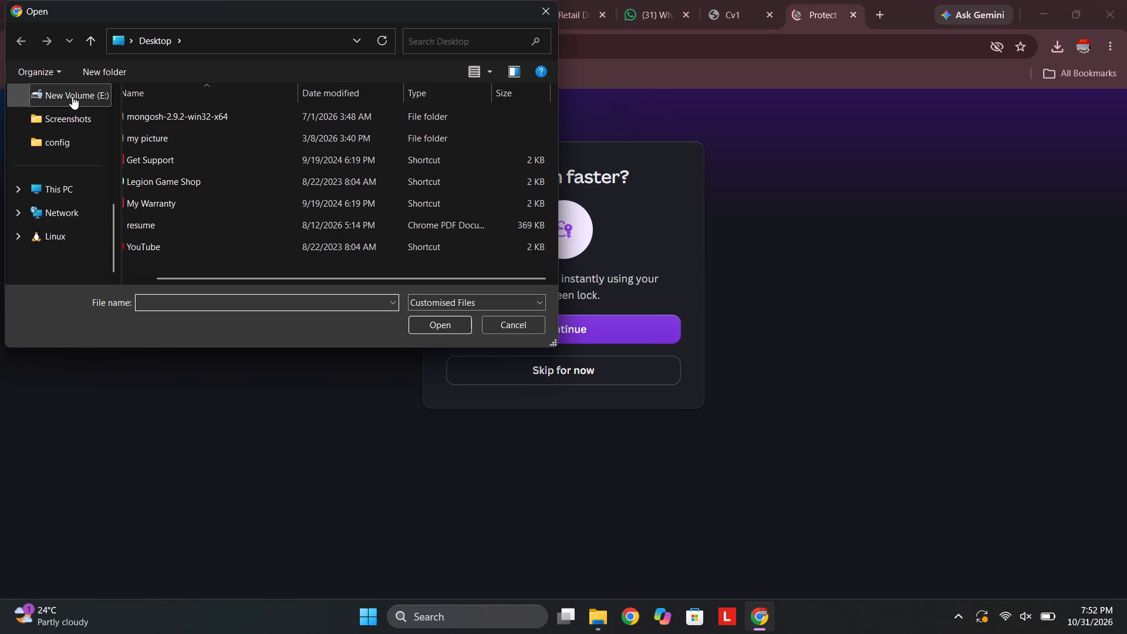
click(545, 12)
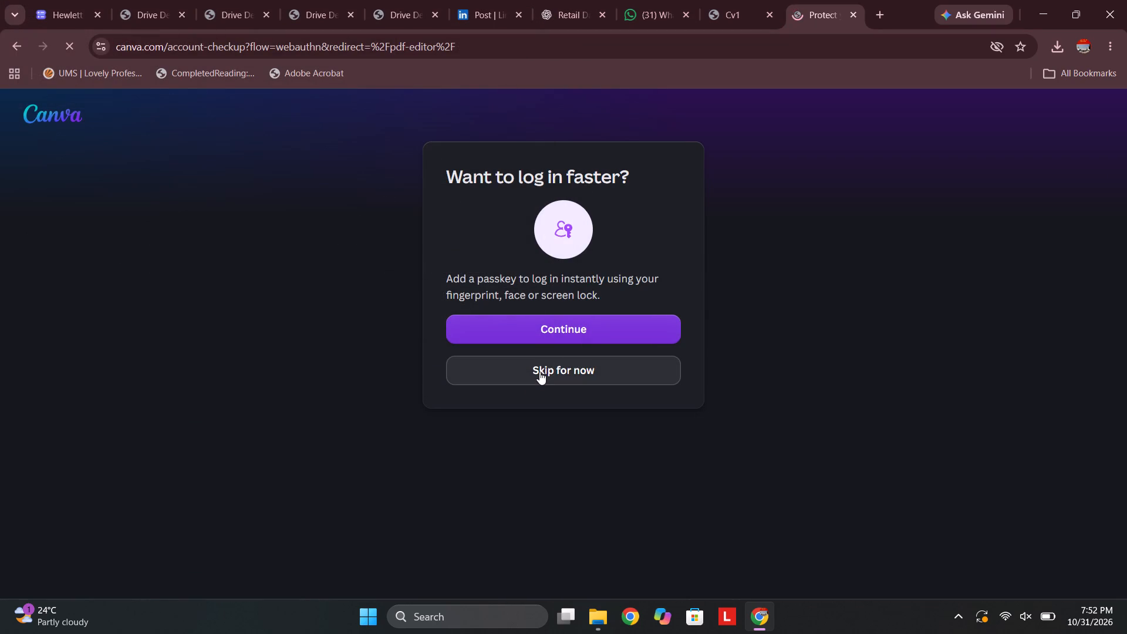
Skip adding a passkey for the Canva login.
click(539, 372)
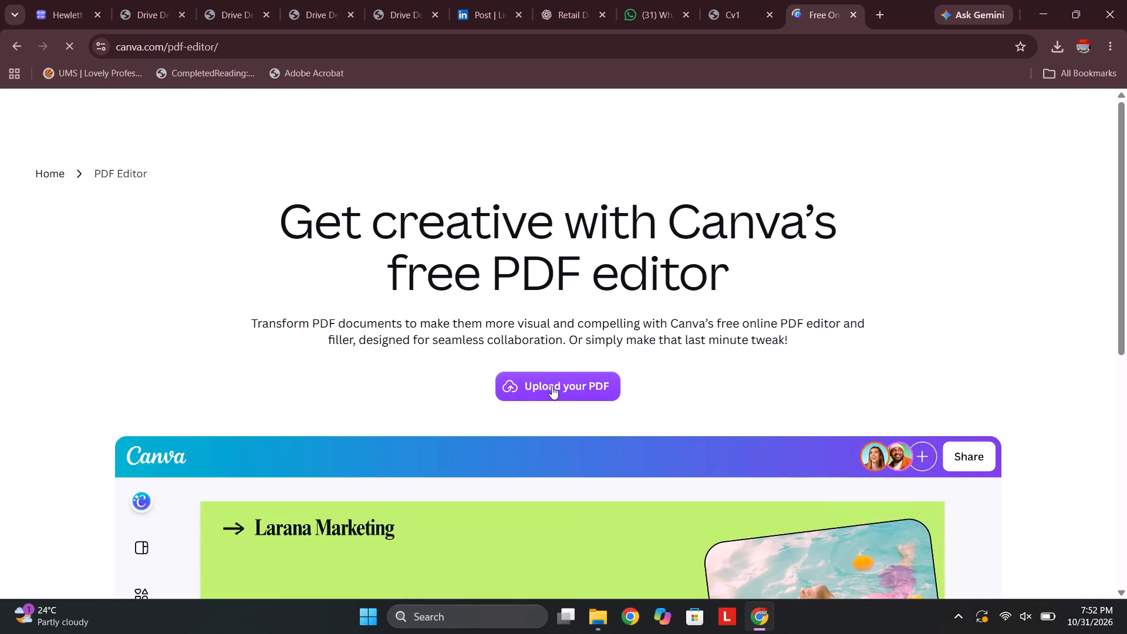
Upload the Cv PDF from New Volume (E:) to Canva's PDF editor.
click(558, 387)
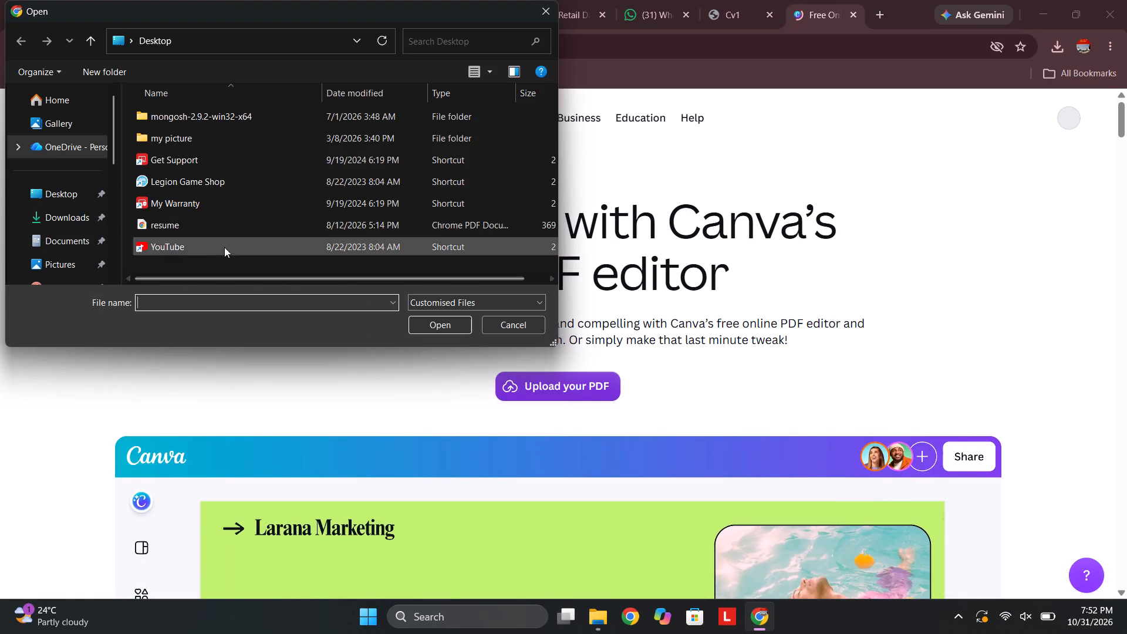
scroll(63, 195, down, 1)
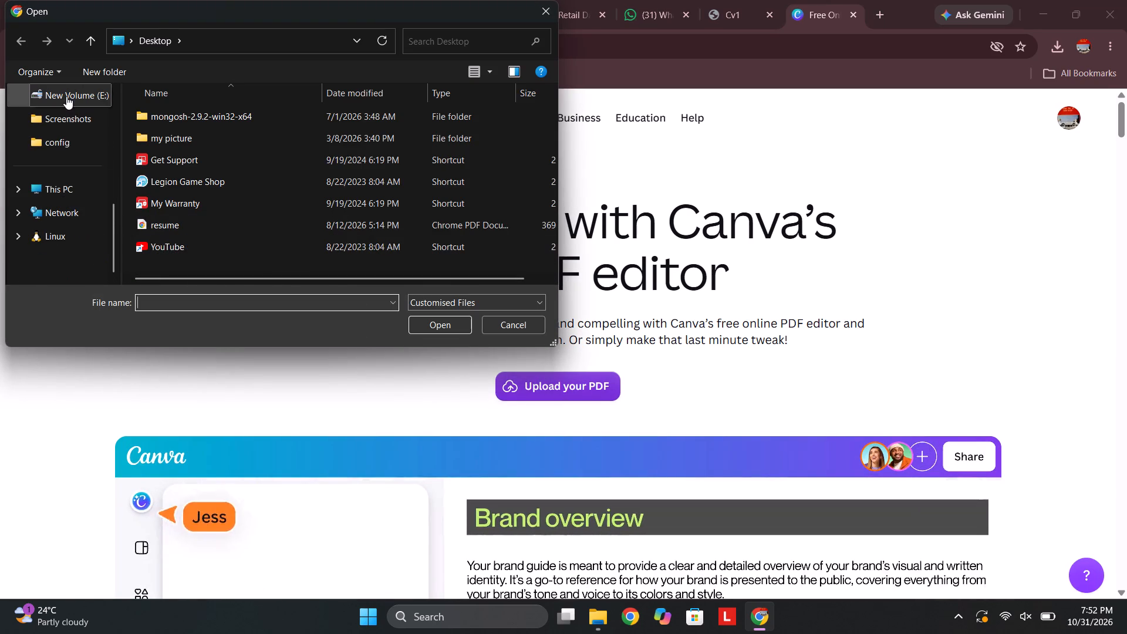
click(66, 96)
scroll(237, 173, down, 3)
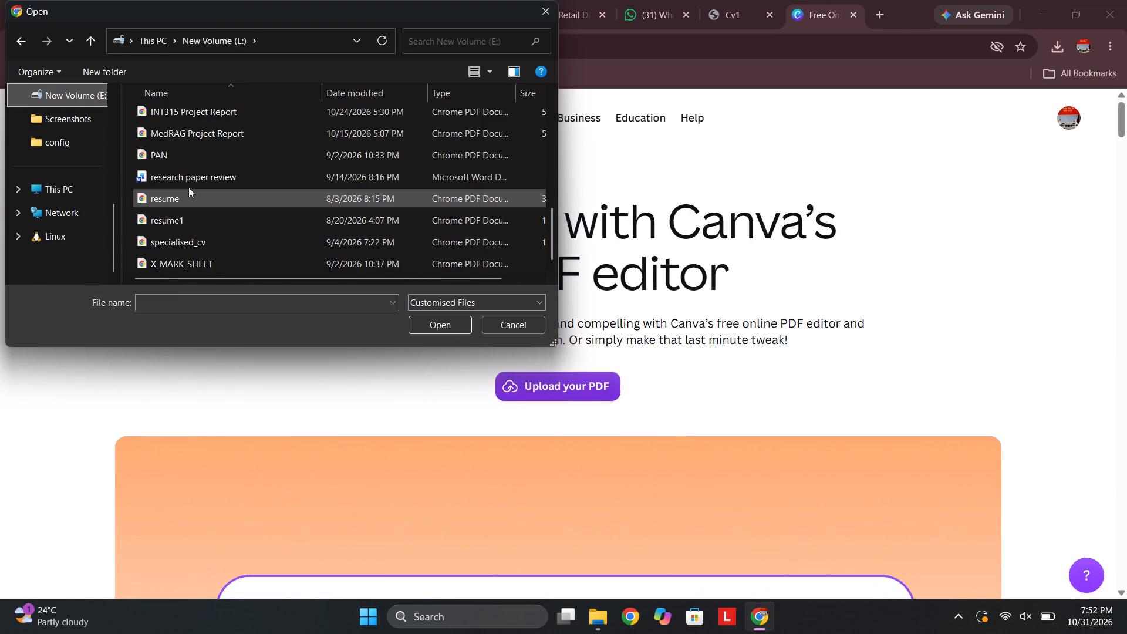
scroll(177, 156, up, 1)
click(164, 238)
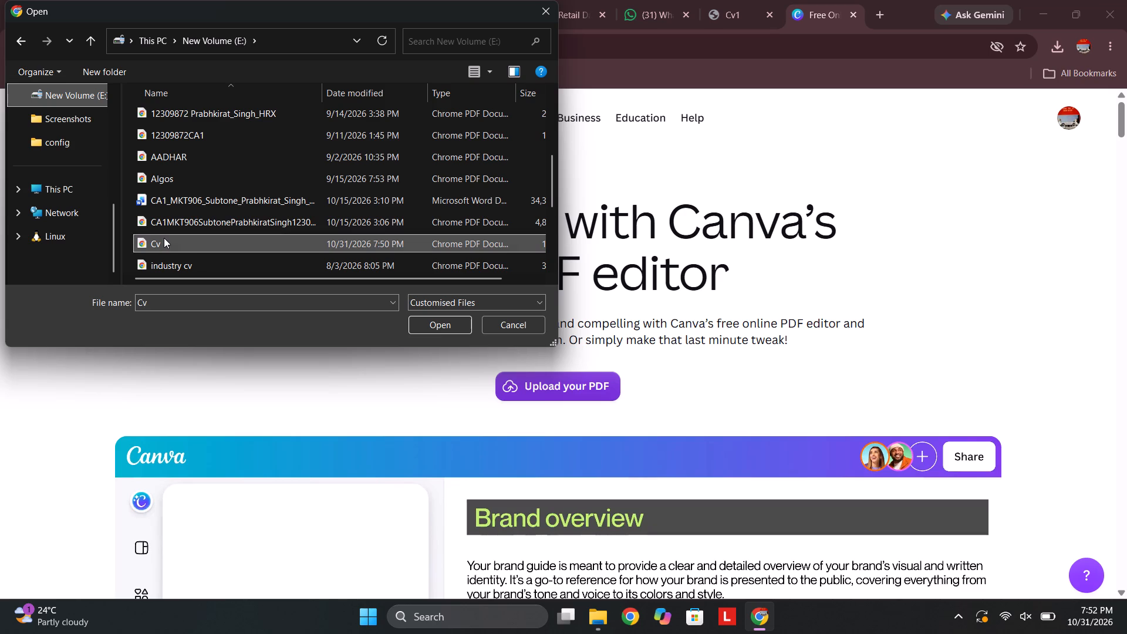
click(451, 328)
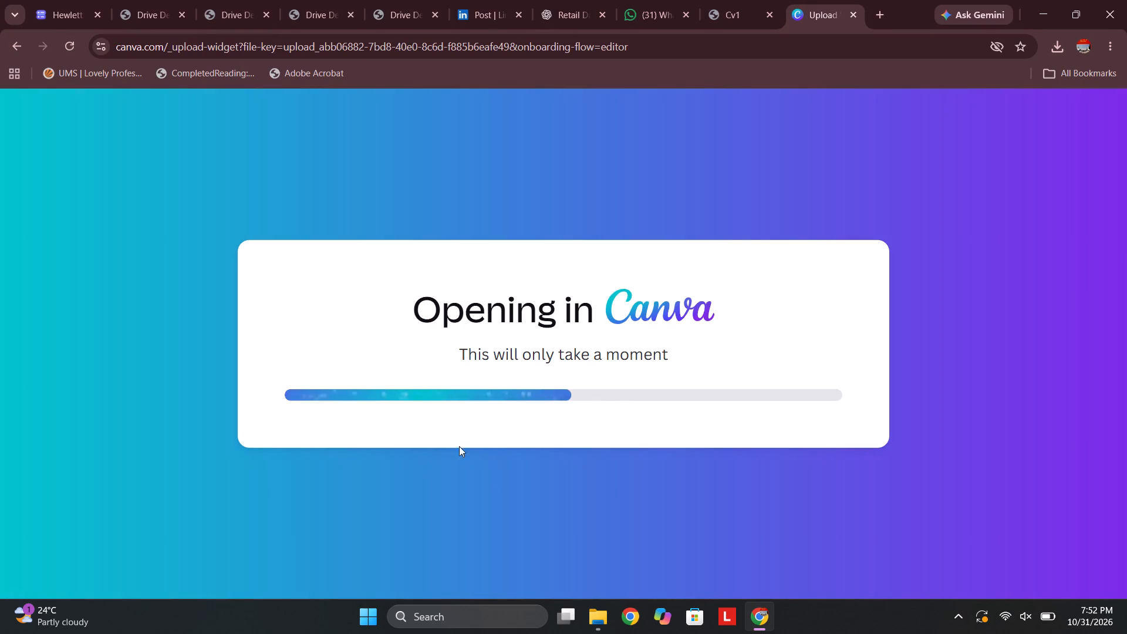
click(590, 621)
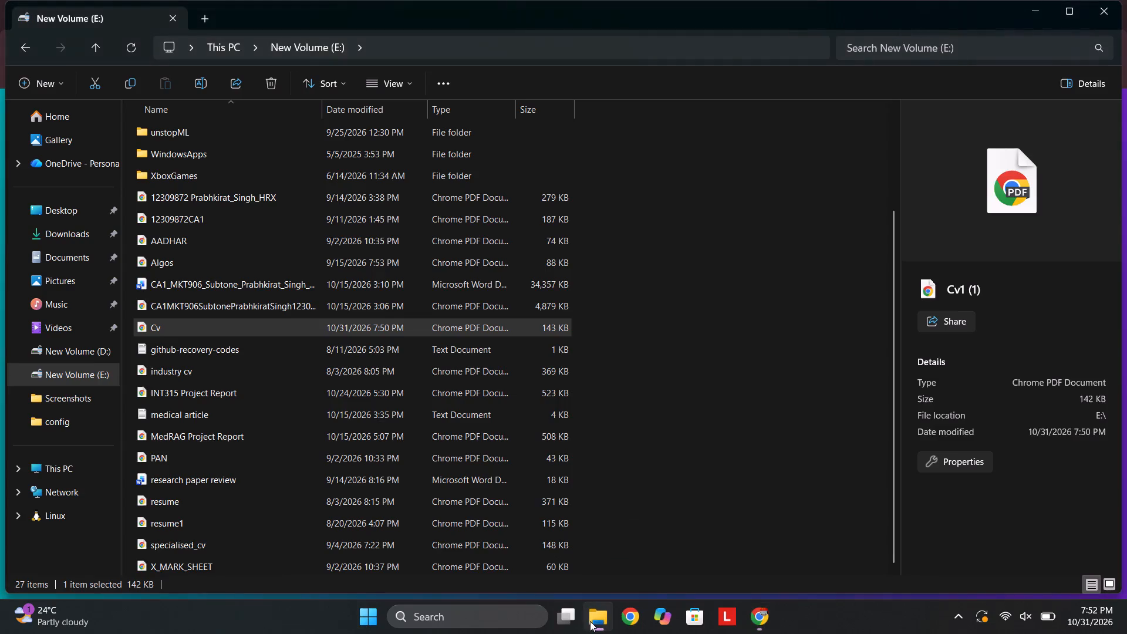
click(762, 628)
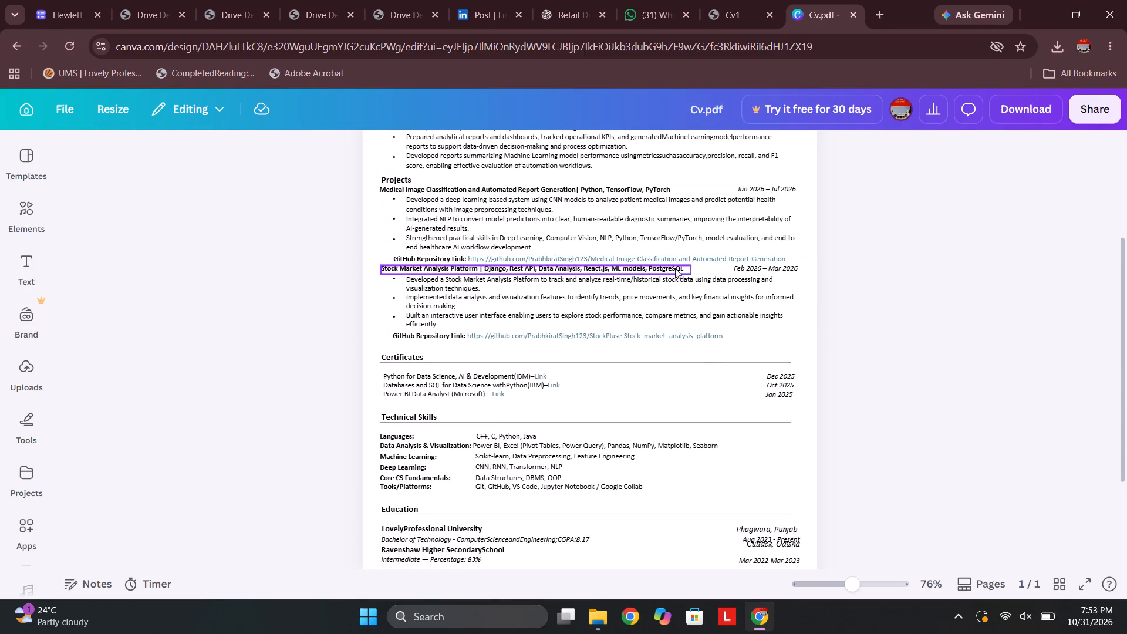
Delete the whole Medical Image Classification project entry, including its repository link, description, bullet markers, title and dates.
click(785, 258)
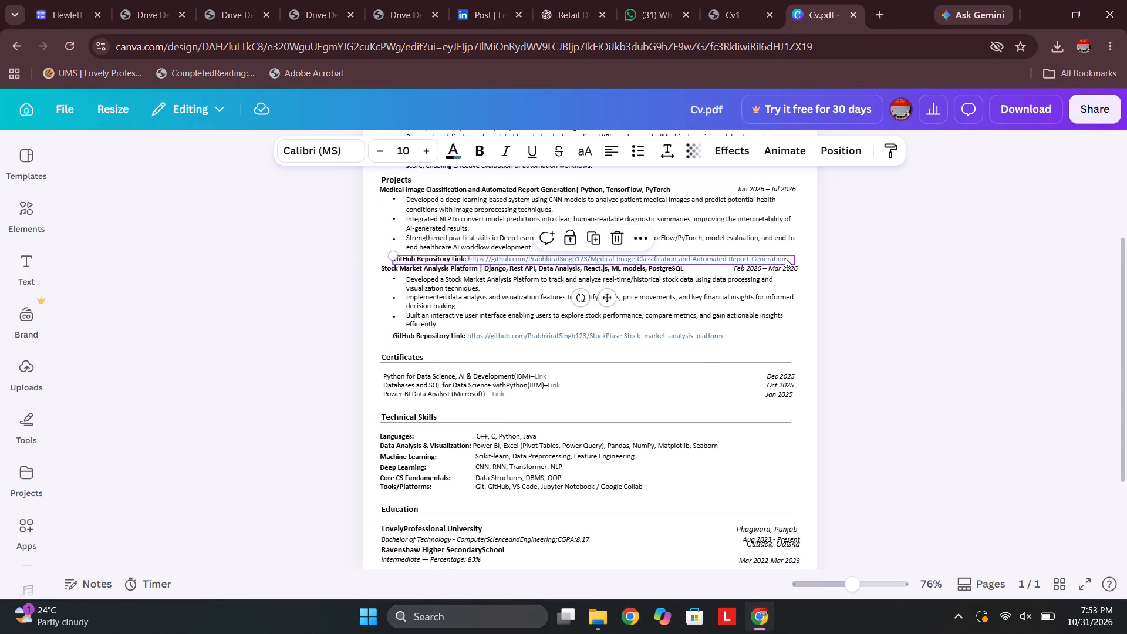
click(615, 222)
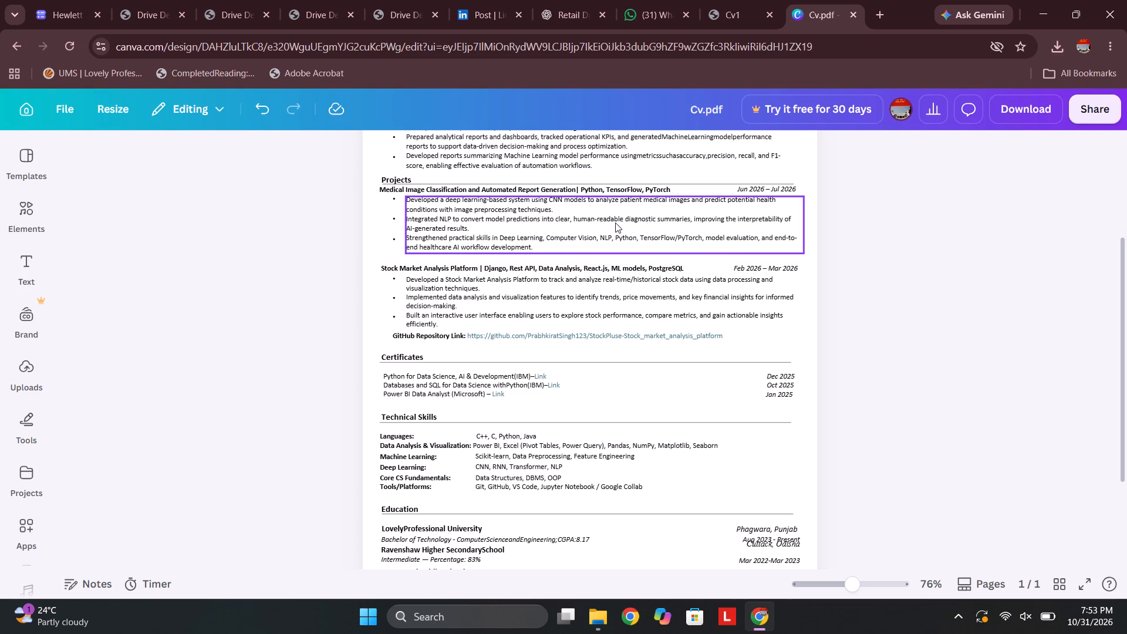
click(548, 246)
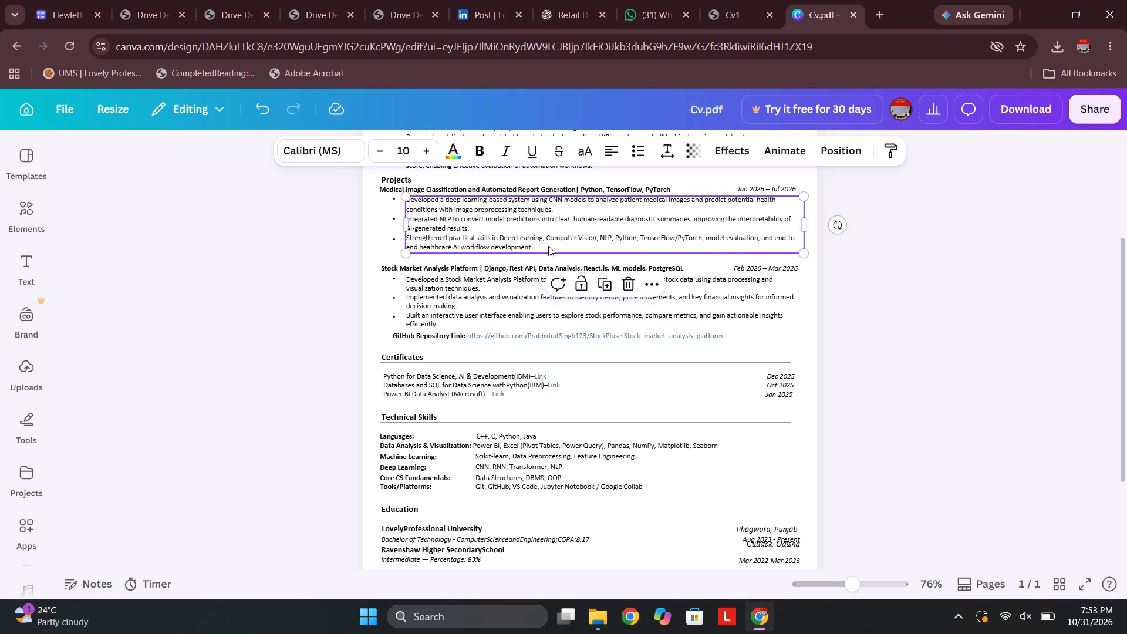
key(Delete)
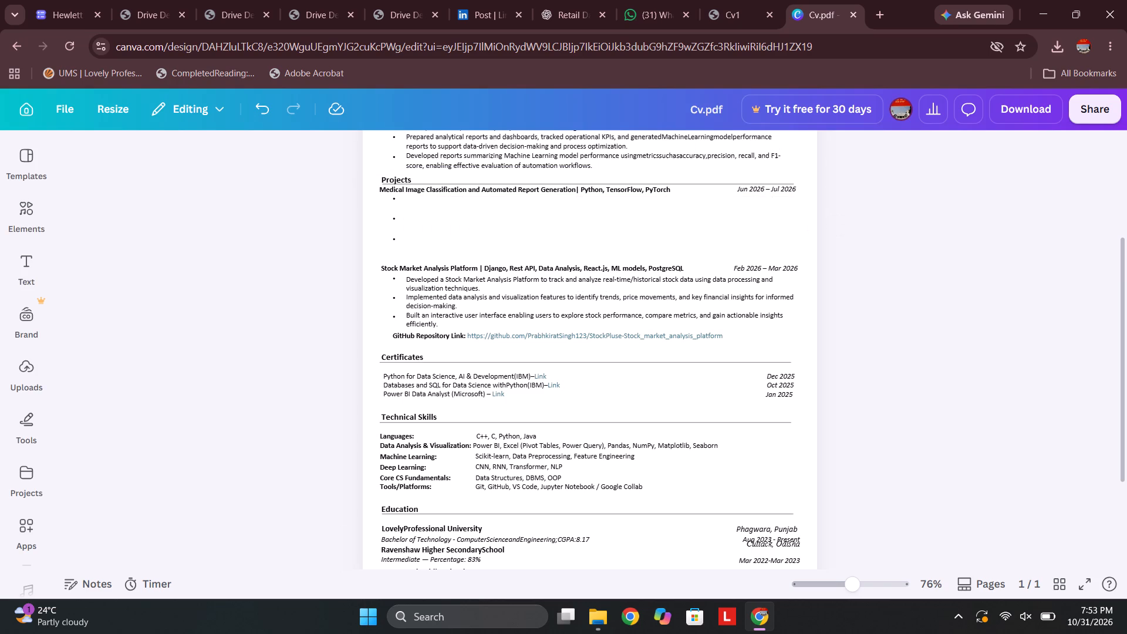
click(395, 237)
key(Delete)
click(395, 219)
key(Delete)
click(396, 197)
key(Delete)
click(419, 193)
key(Delete)
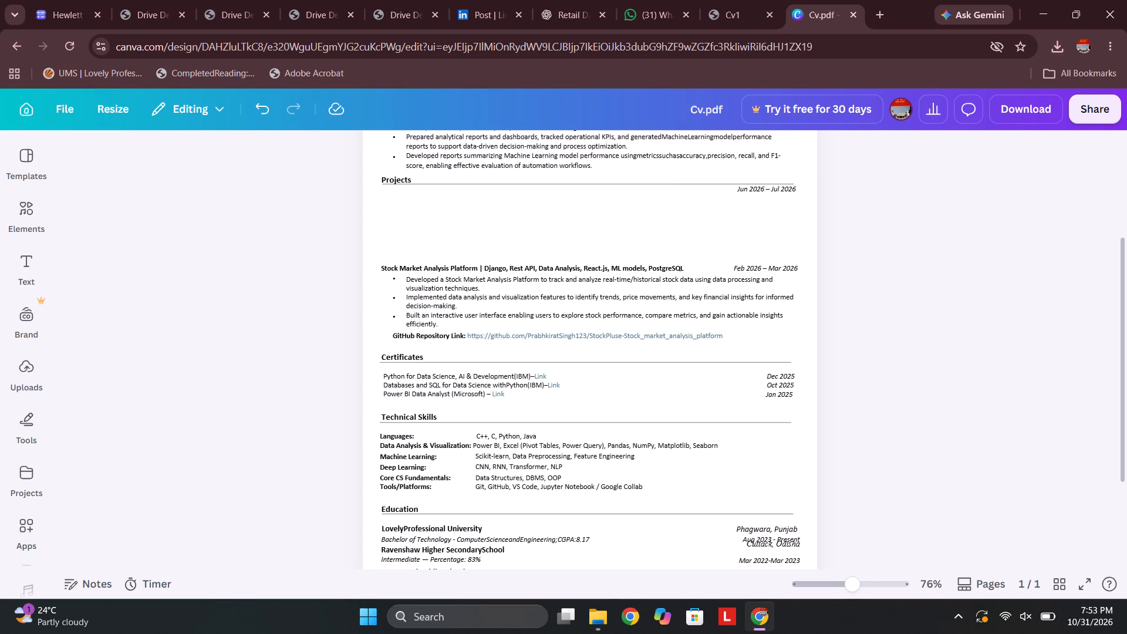
click(745, 187)
key(Delete)
Move the Stock Market Analysis Platform title and its dates up directly beneath the Projects heading, aligned on one line.
click(401, 250)
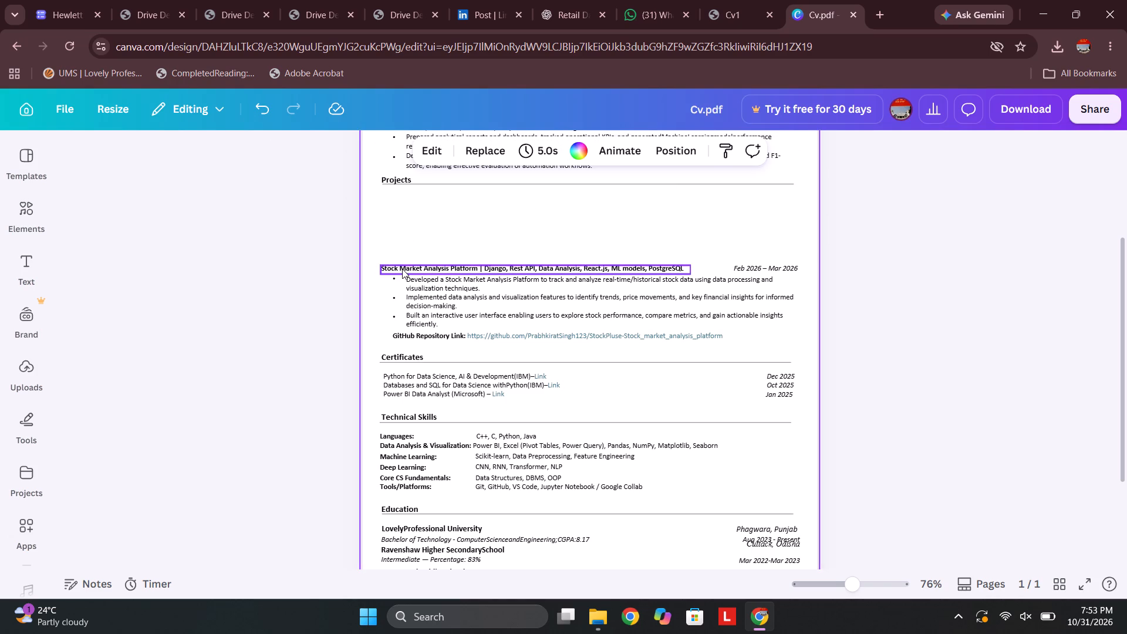
drag(402, 269, 402, 202)
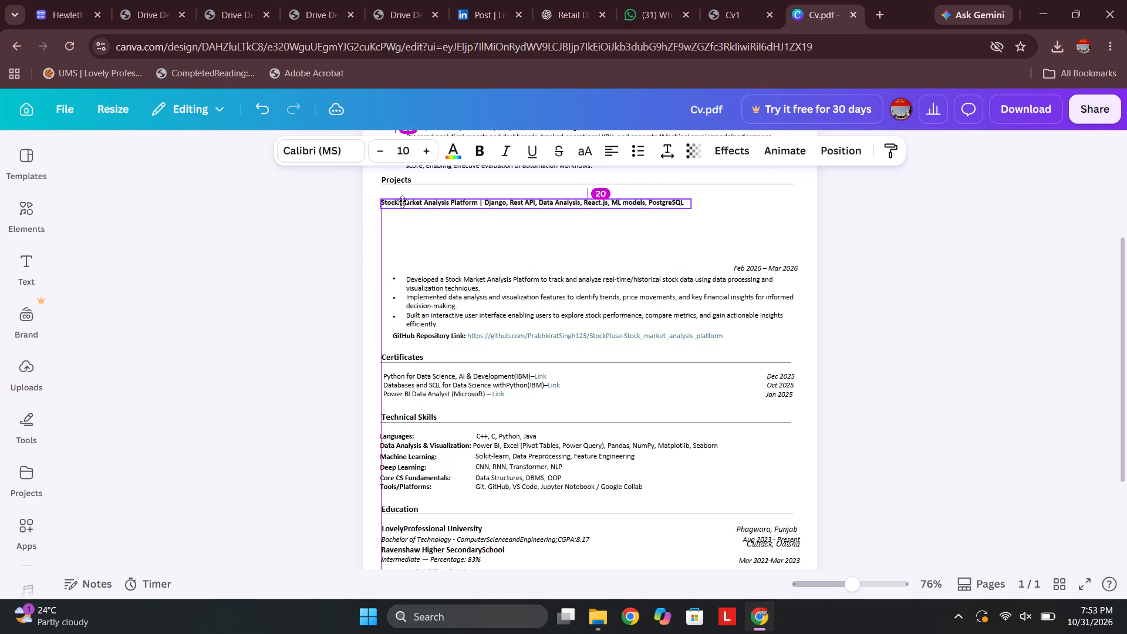
drag(402, 202, 402, 195)
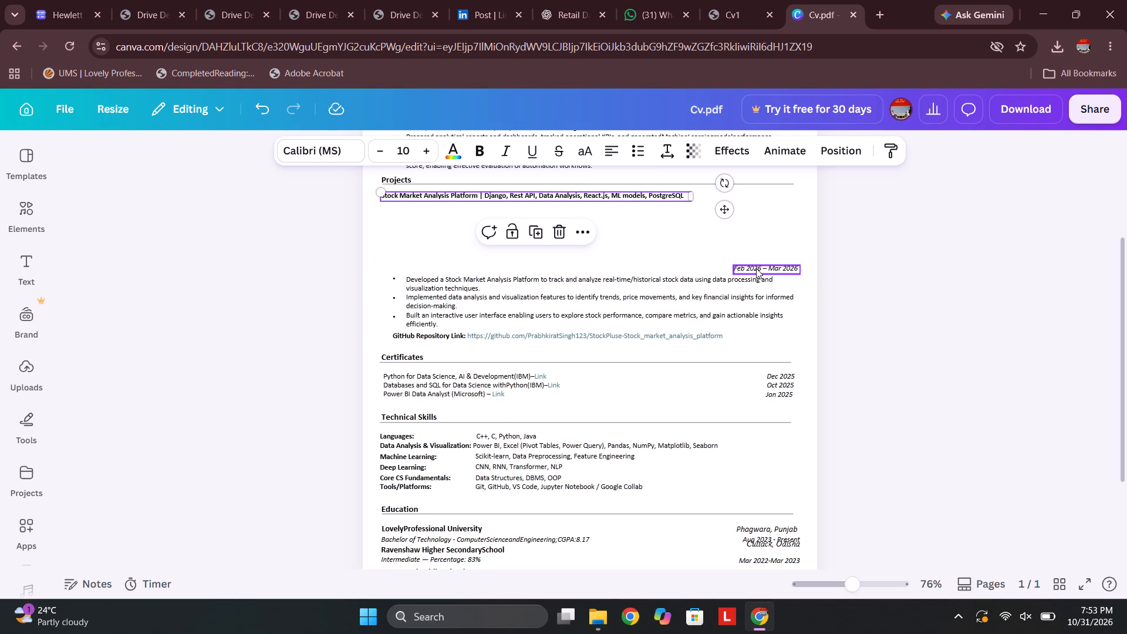
drag(756, 268, 759, 205)
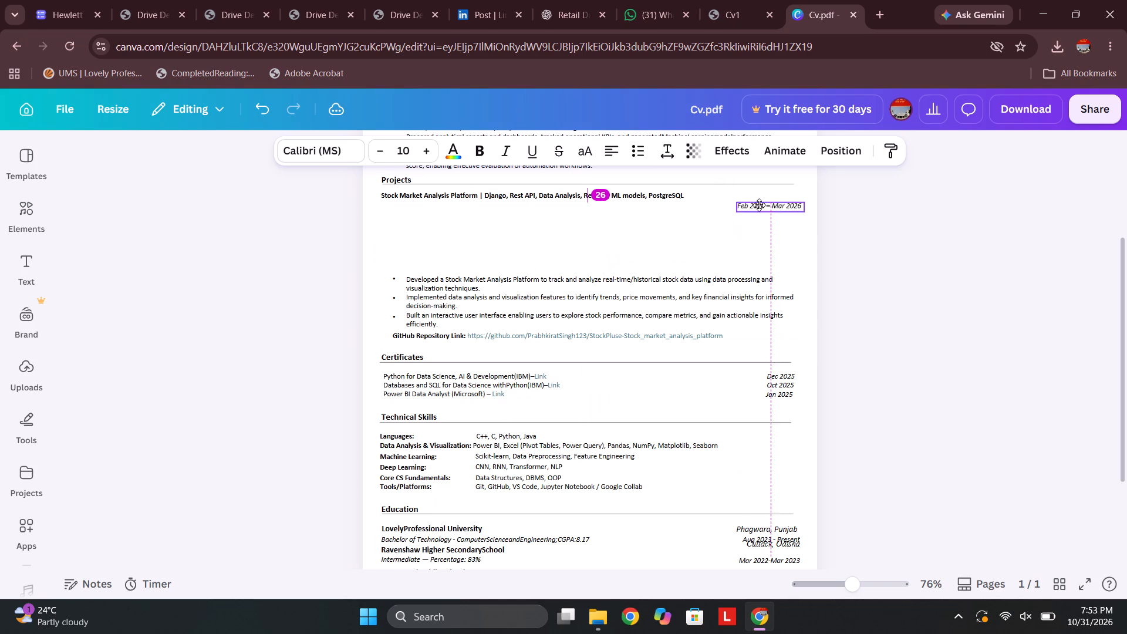
drag(759, 205, 752, 196)
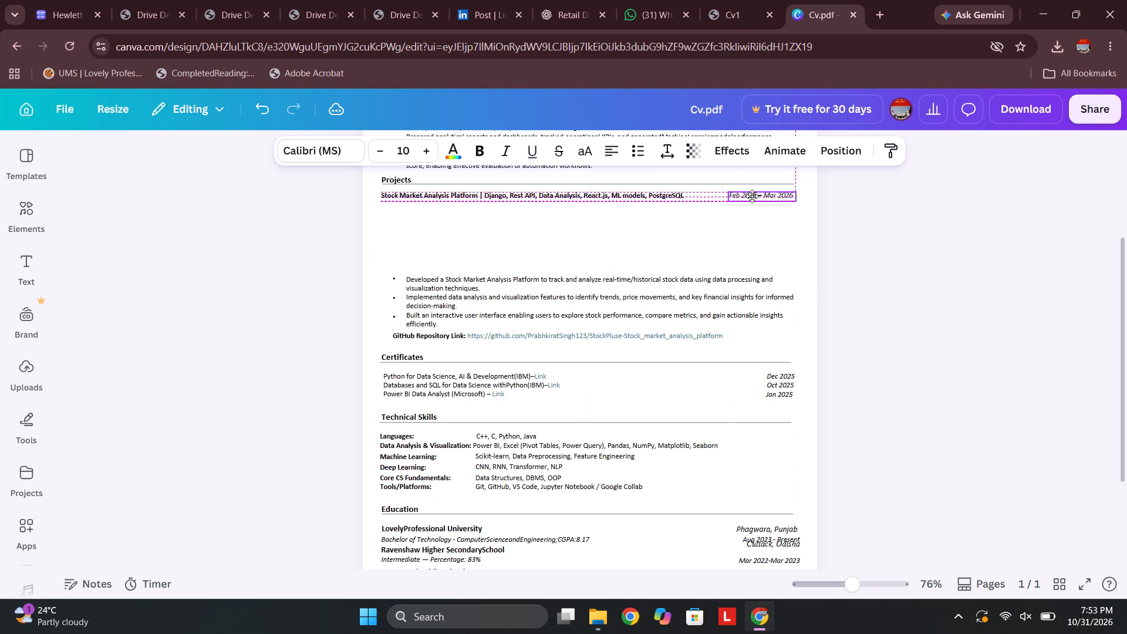
Align the Feb 2026 – Mar 2026 dates on the same line as the Stock Market Analysis Platform title.
drag(752, 196, 752, 198)
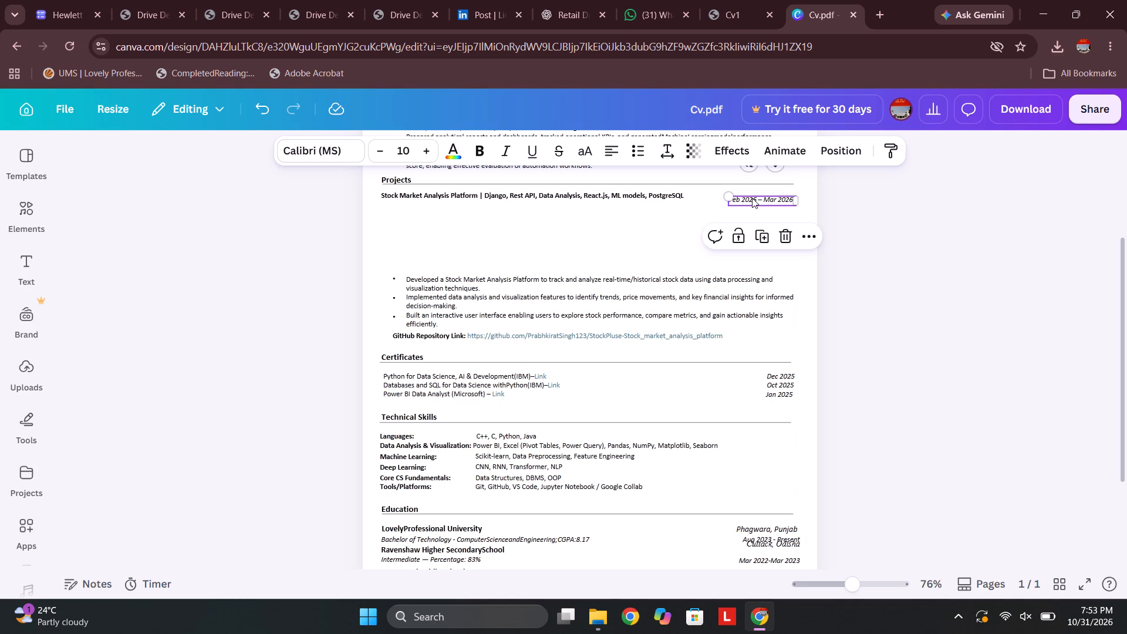
click(752, 198)
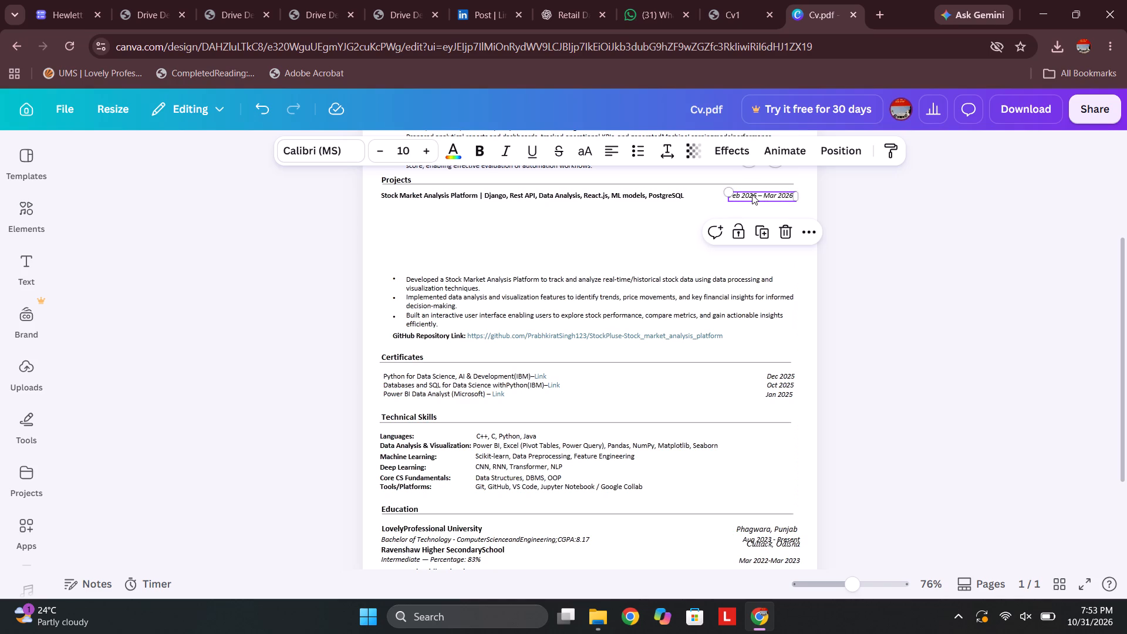
Move the Stock Market Analysis Platform description block up beneath its title, shifting it slightly closer to the page's left margin.
drag(453, 289, 453, 224)
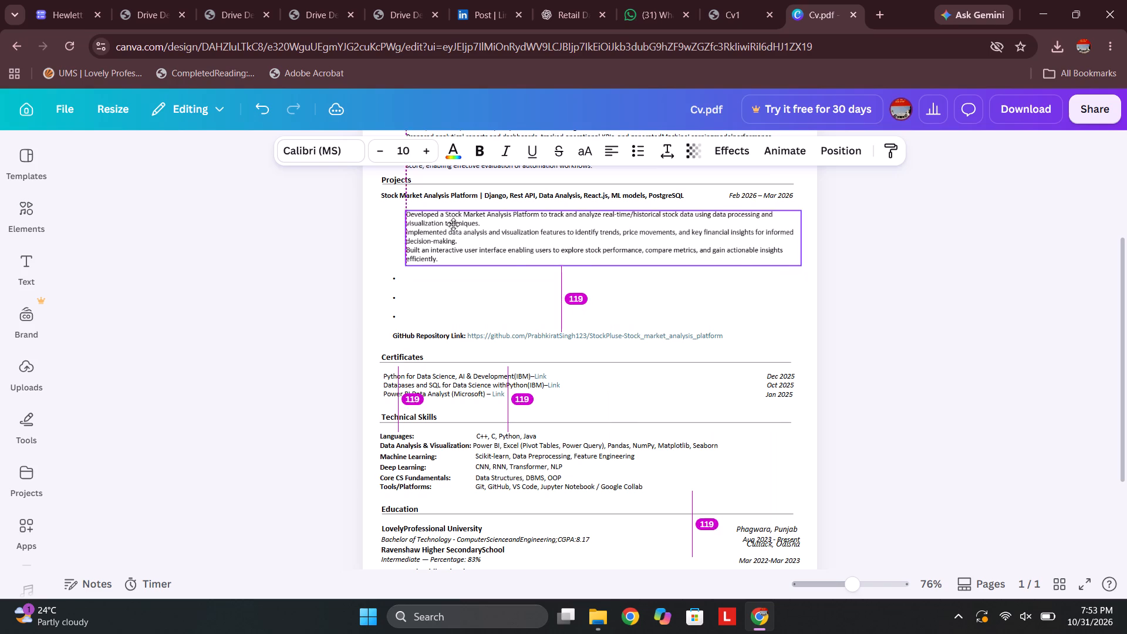
drag(453, 224, 448, 225)
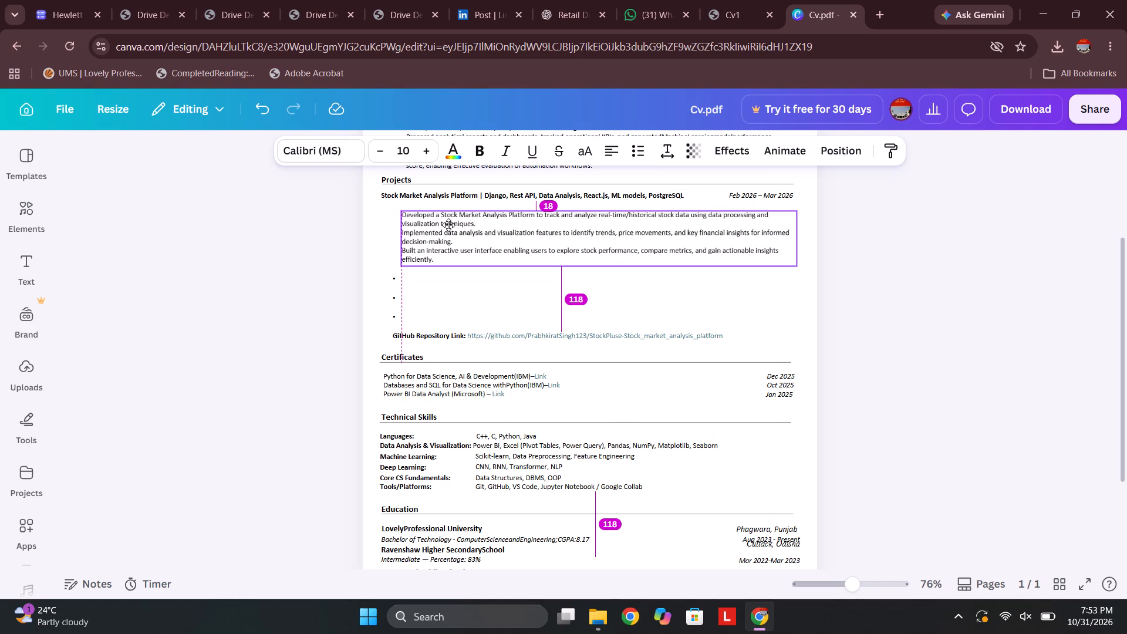
drag(448, 225, 448, 225)
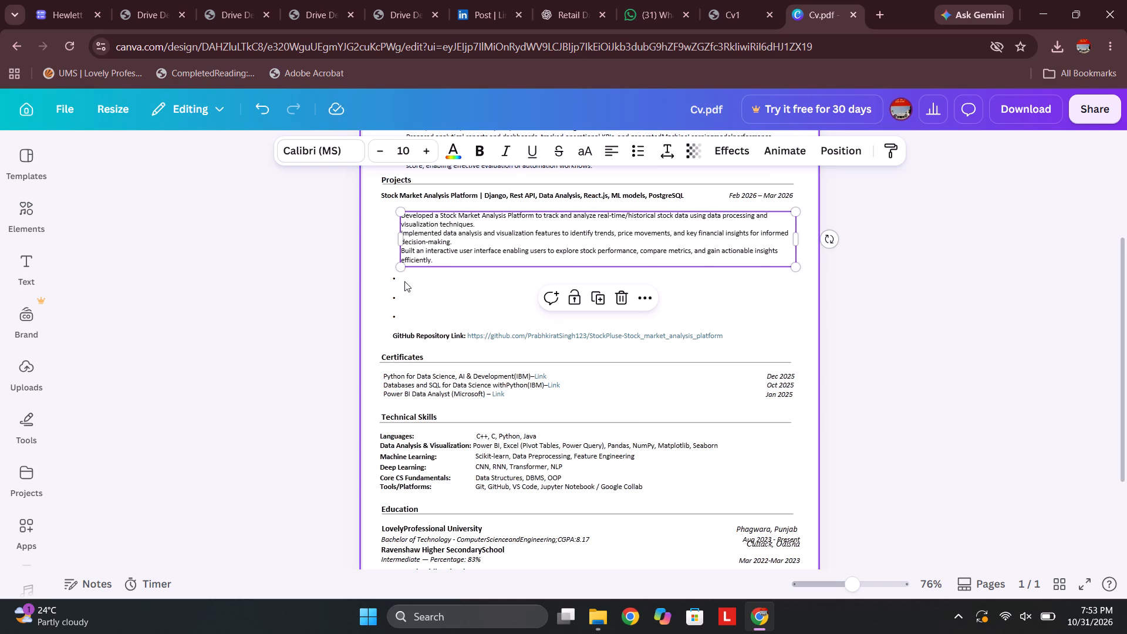
Move the three loose bullet markers up beside the Developed, Implemented and Built lines of the project description.
drag(393, 277, 394, 230)
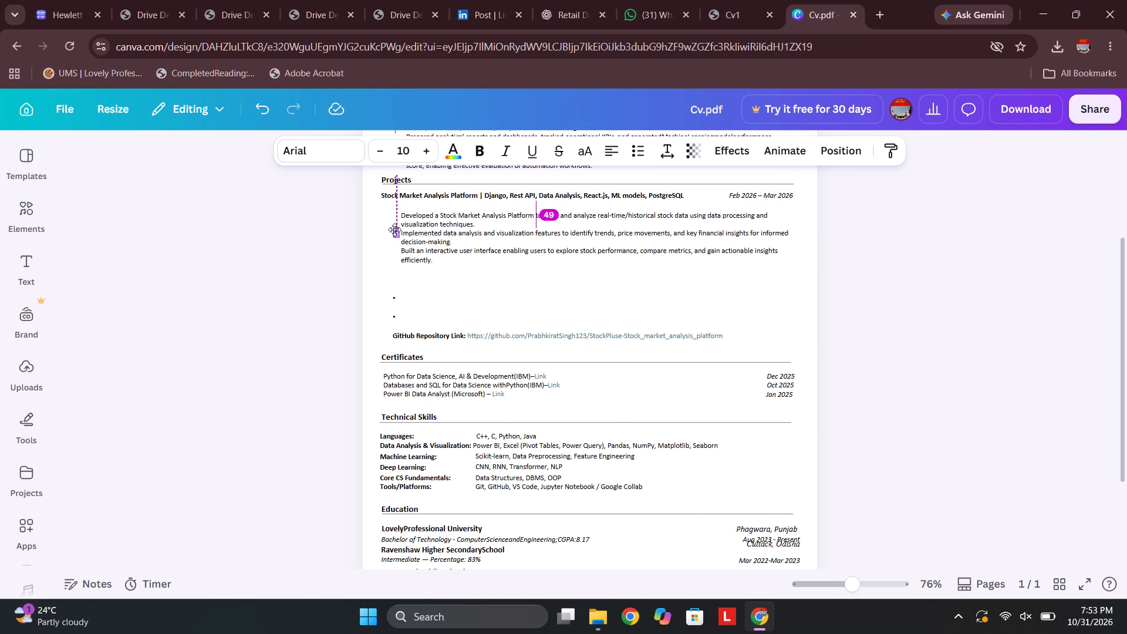
drag(394, 230, 393, 216)
click(386, 270)
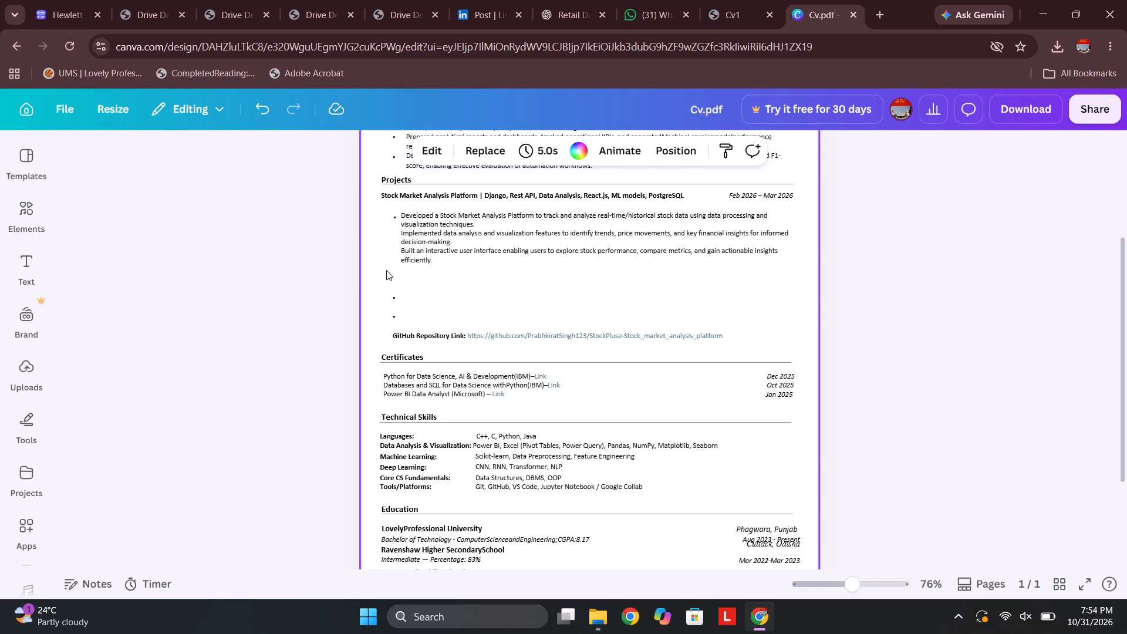
drag(393, 295, 390, 262)
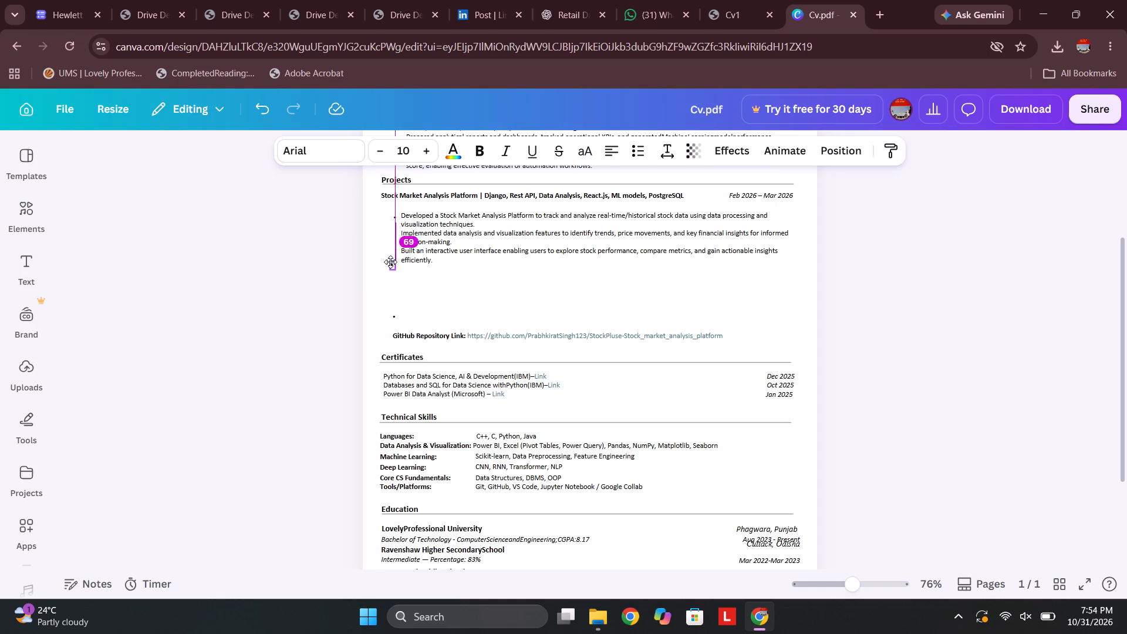
drag(390, 262, 393, 229)
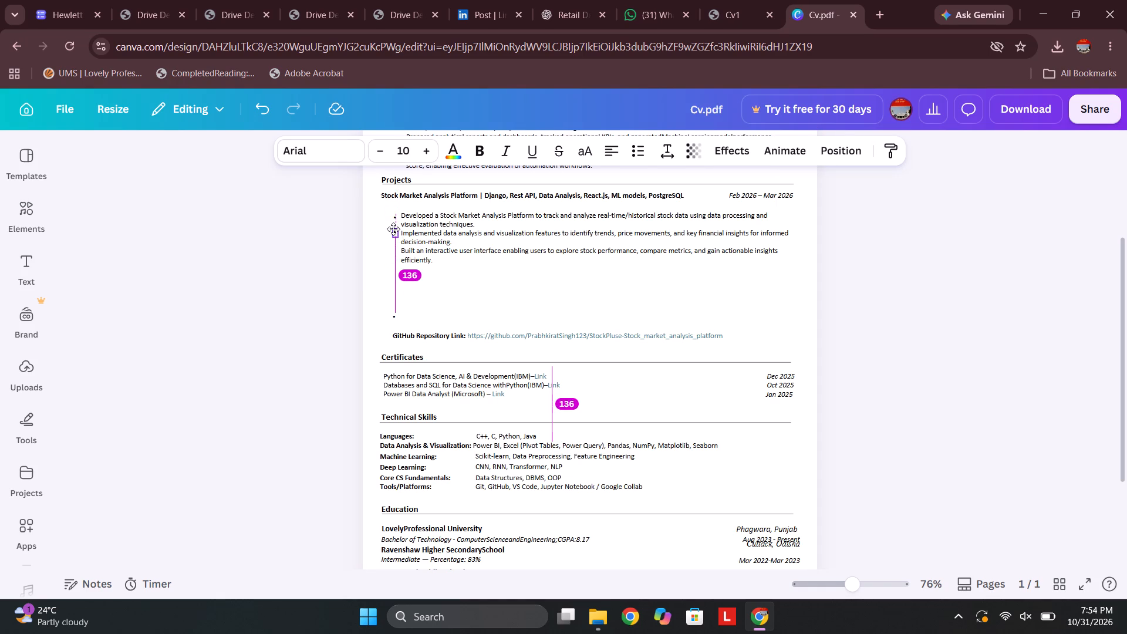
drag(393, 229, 392, 230)
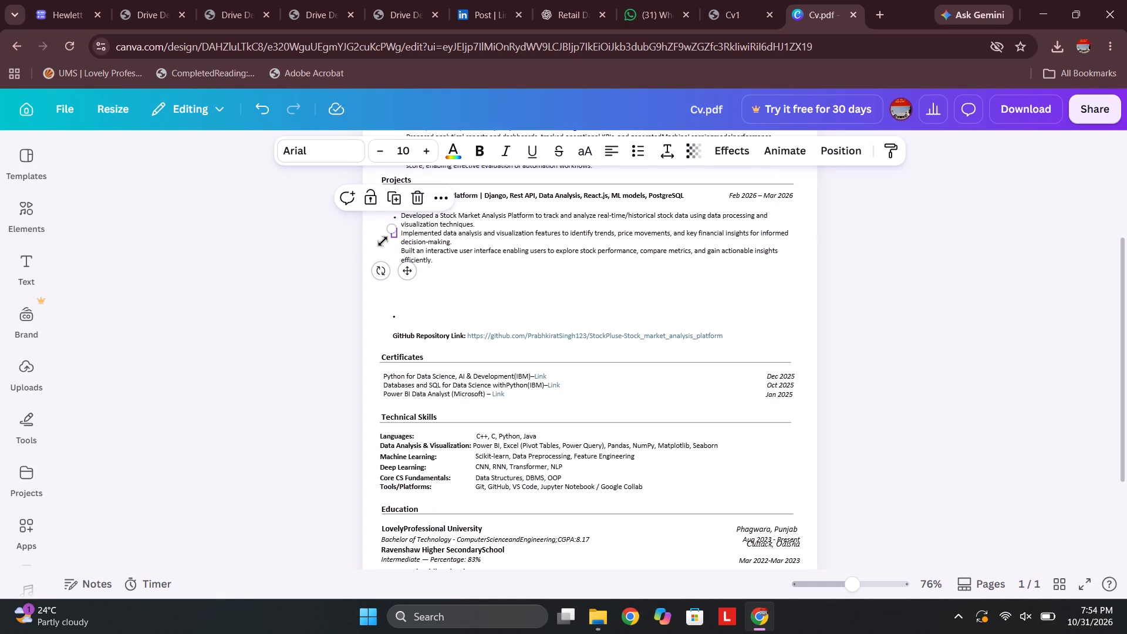
click(380, 249)
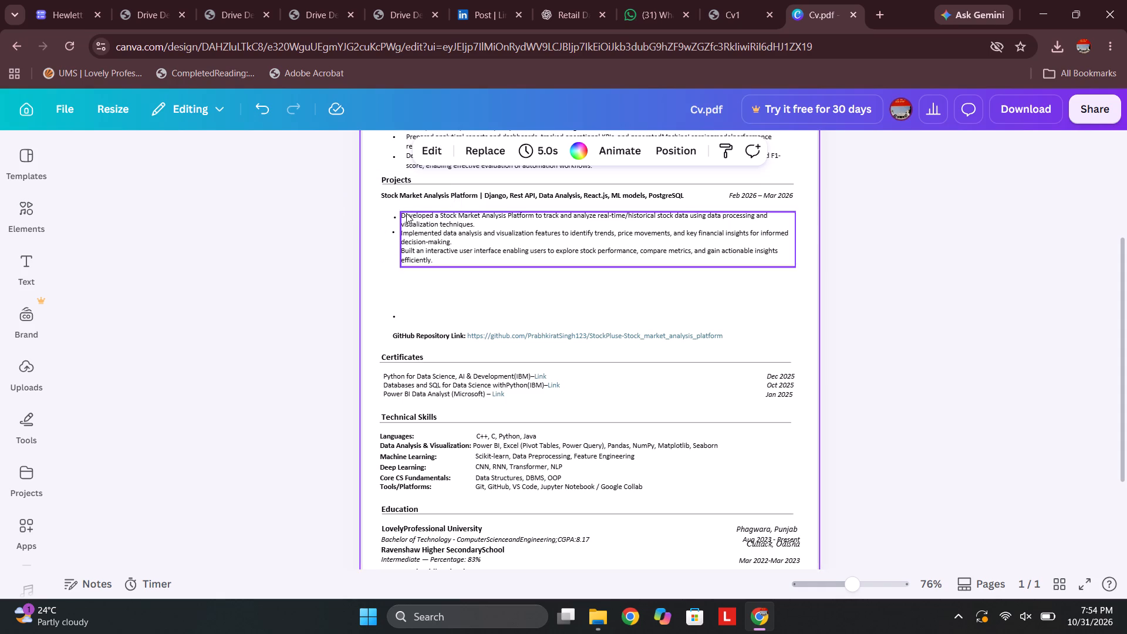
click(392, 233)
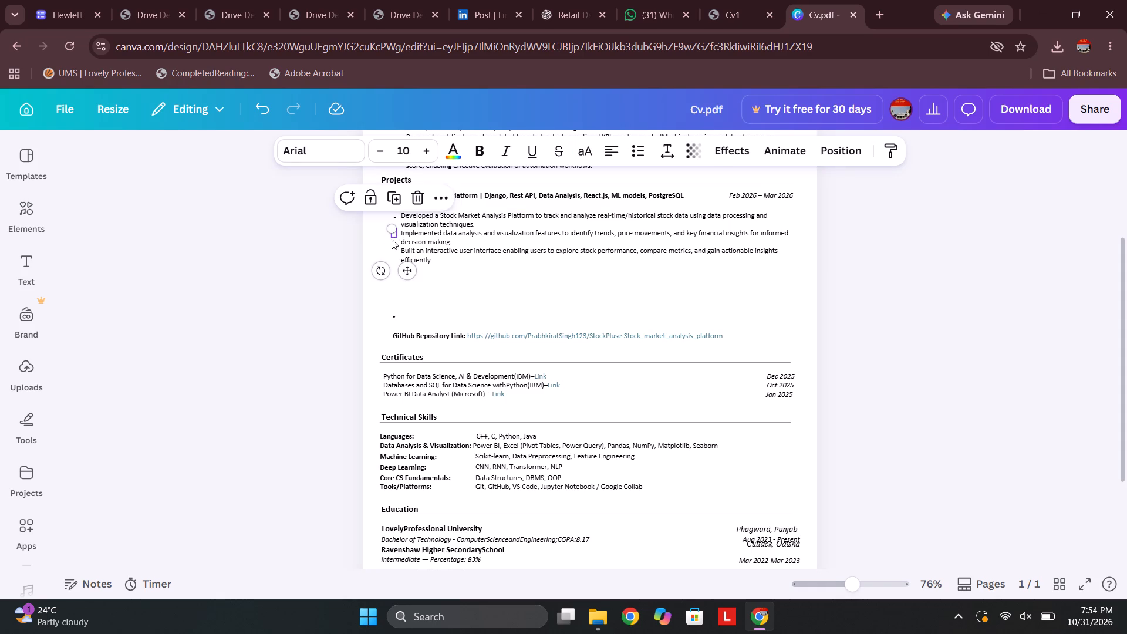
drag(395, 316, 397, 264)
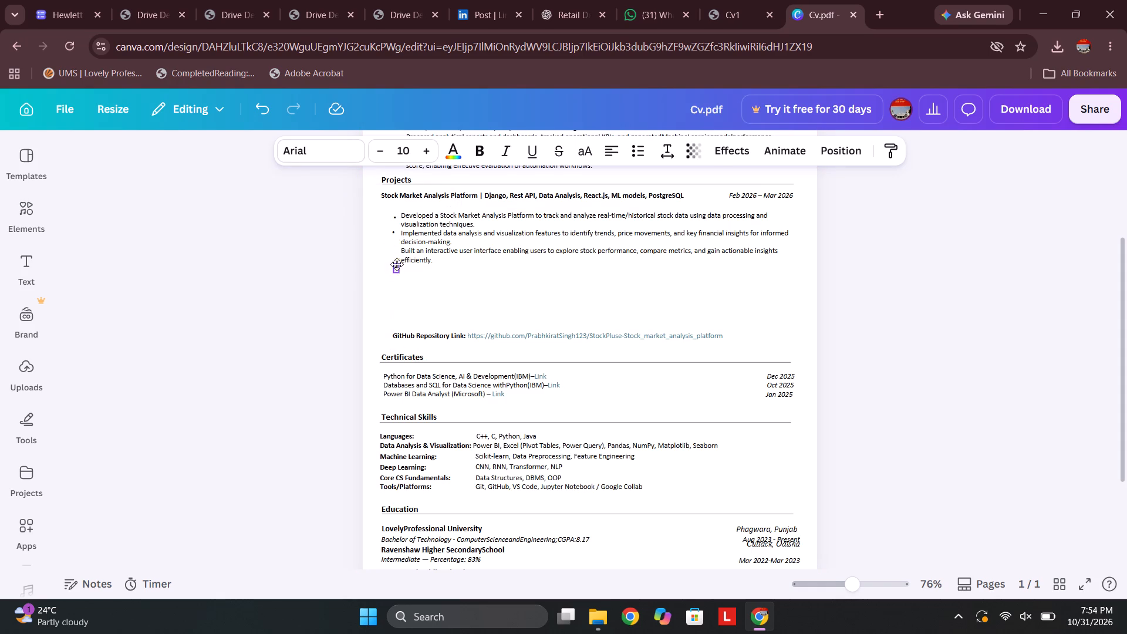
drag(397, 264, 393, 252)
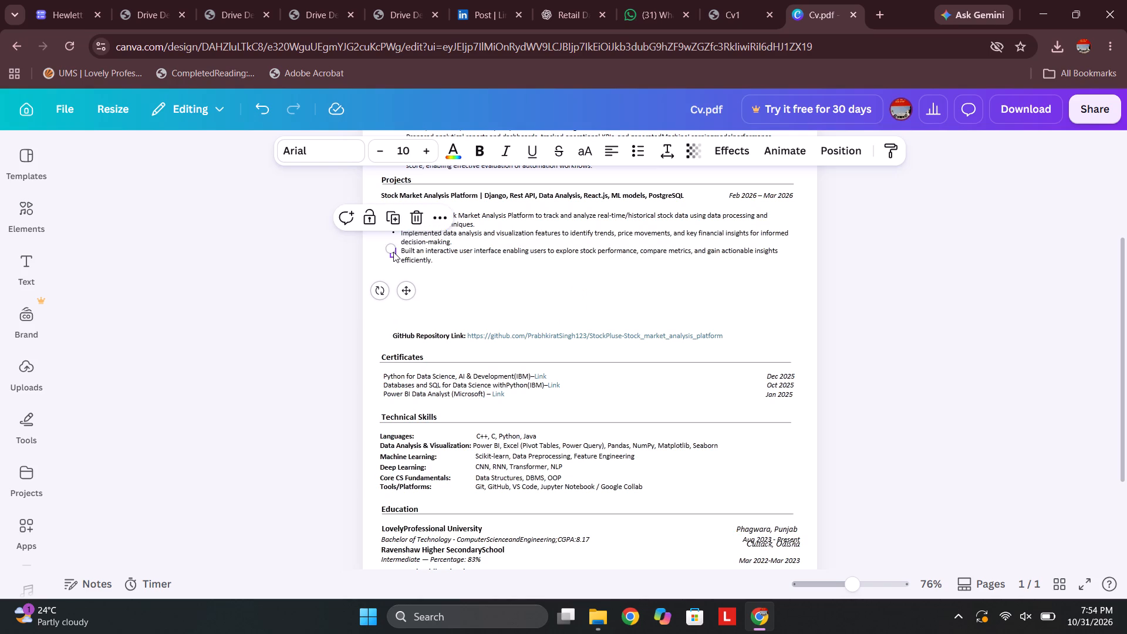
click(481, 281)
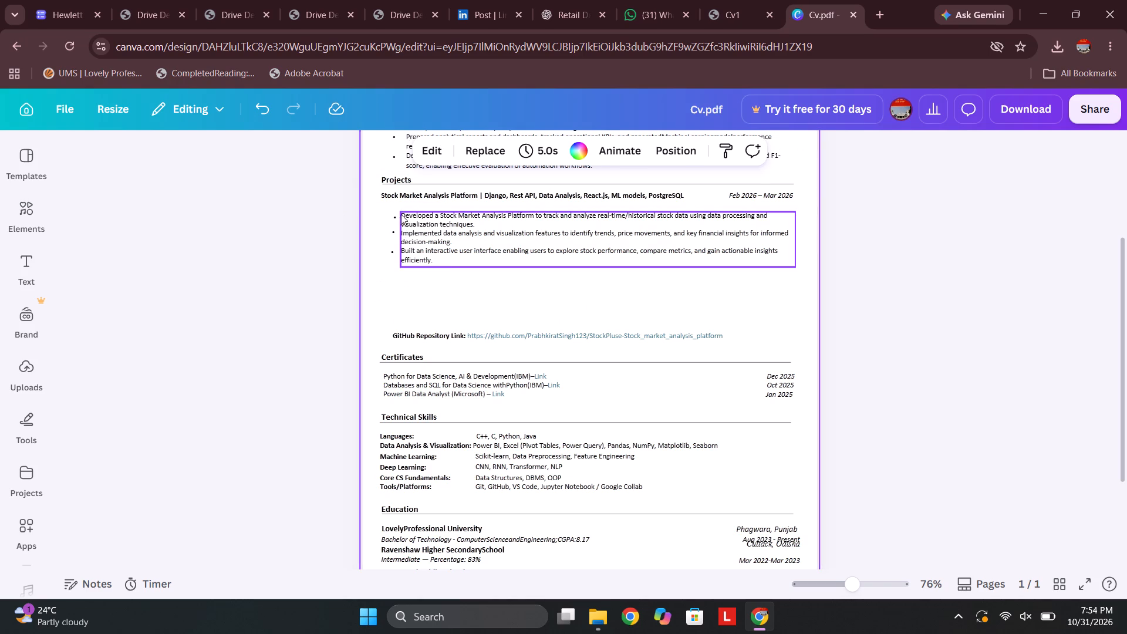
Fine-tune the three bullet markers so they line up vertically and sit level with the first line of each description point.
click(394, 217)
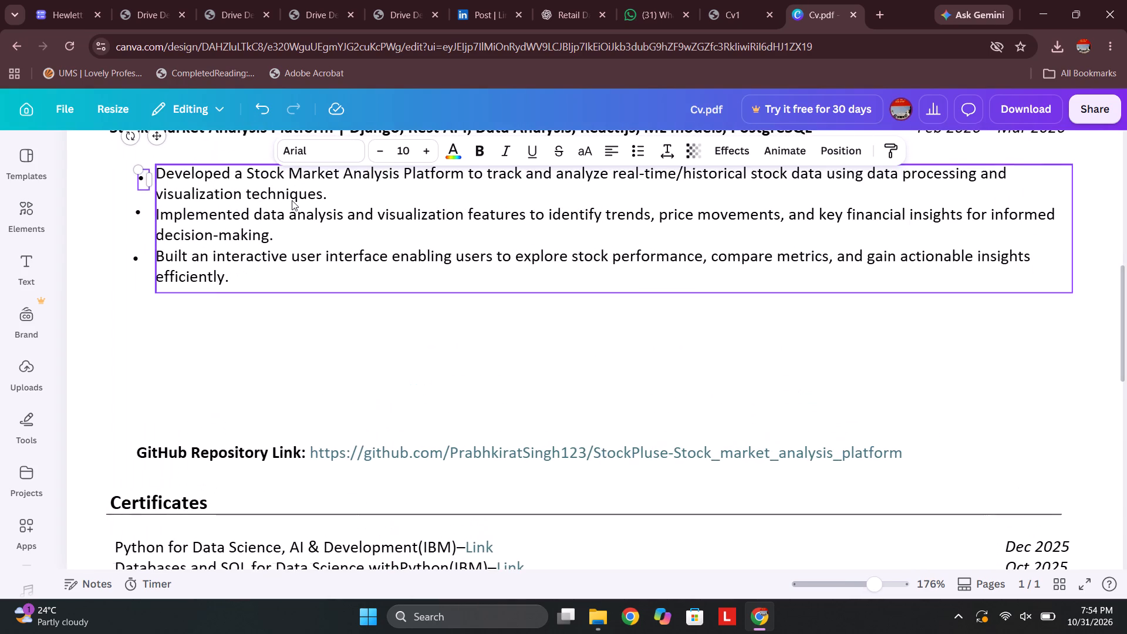
click(140, 177)
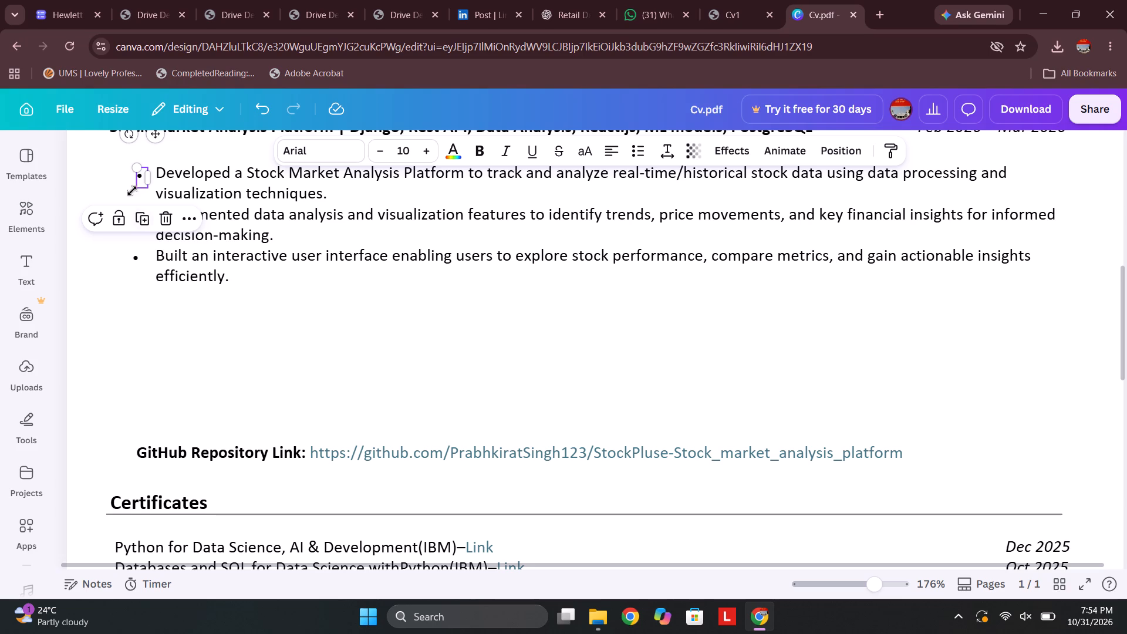
click(139, 176)
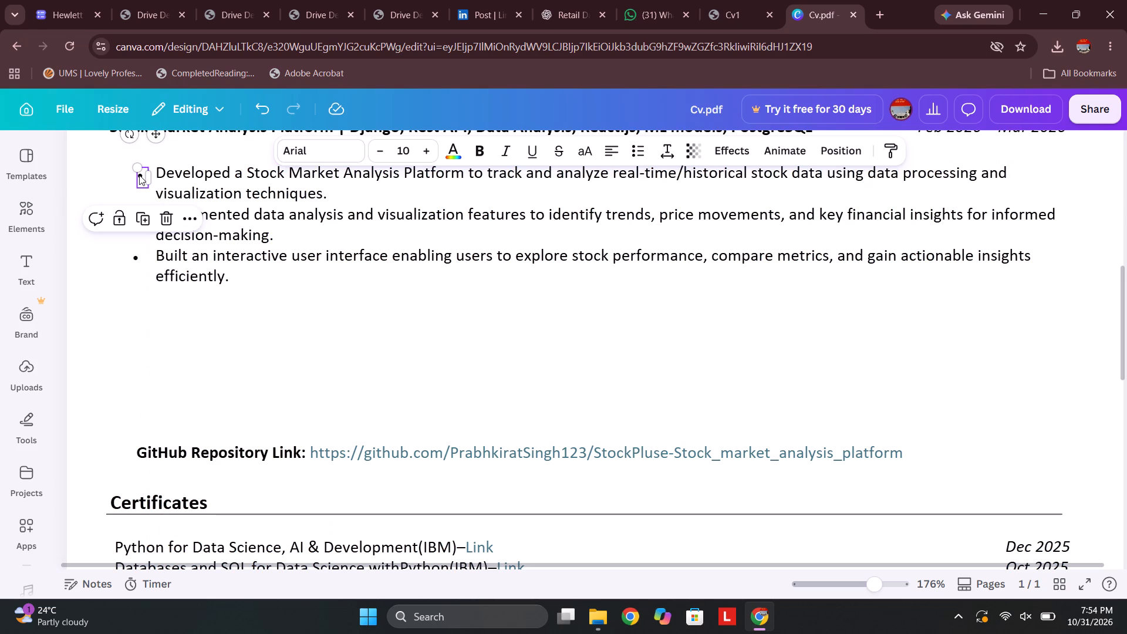
click(139, 173)
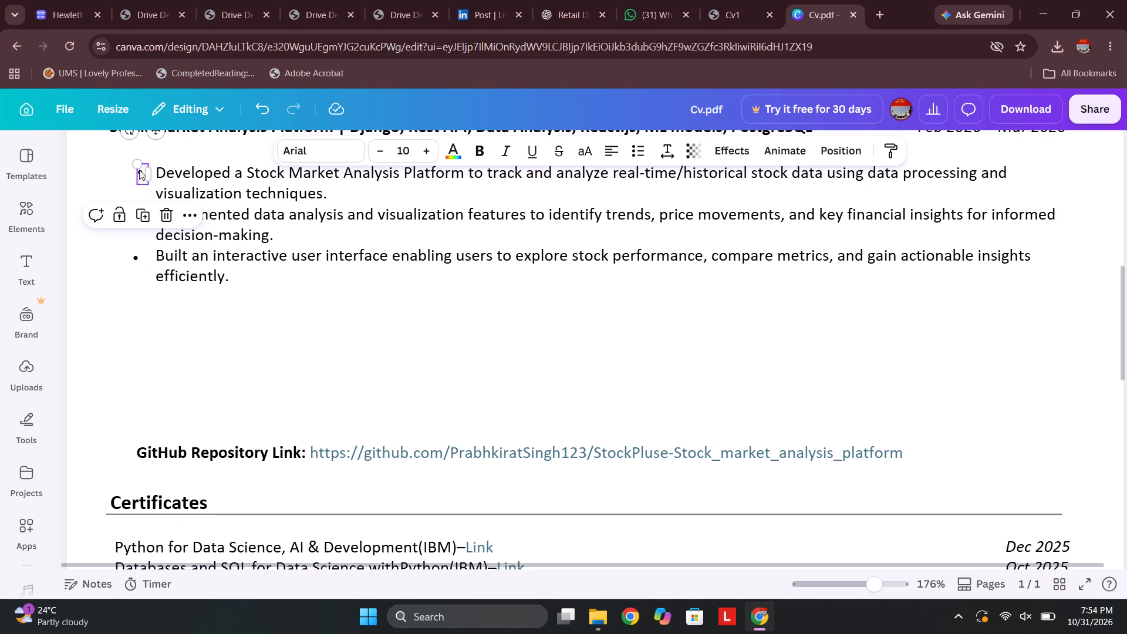
click(151, 289)
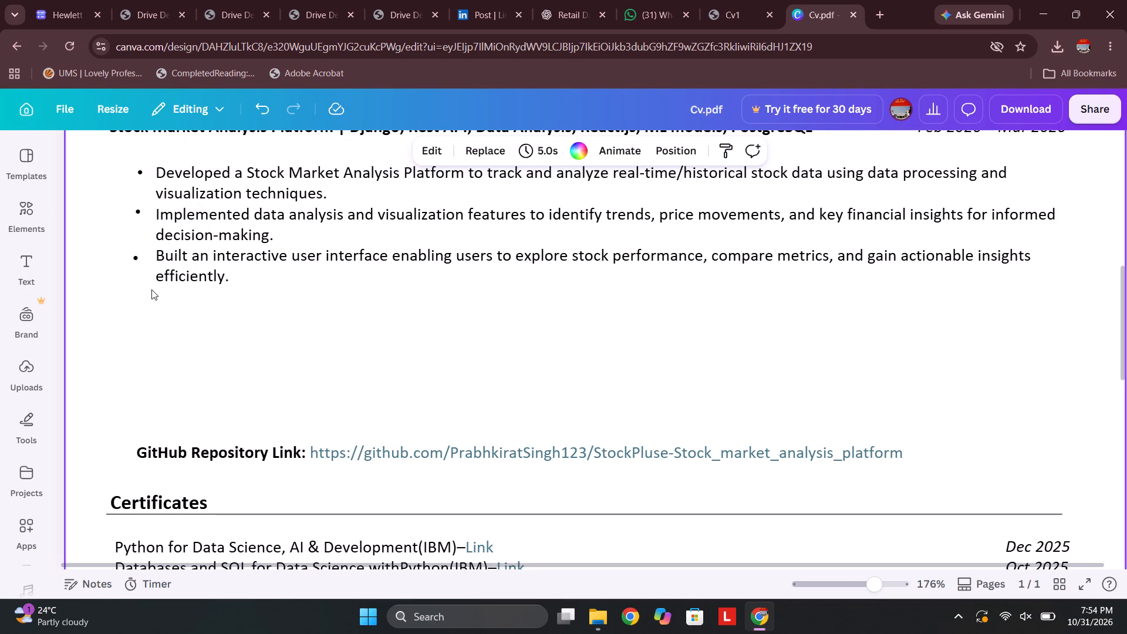
click(134, 213)
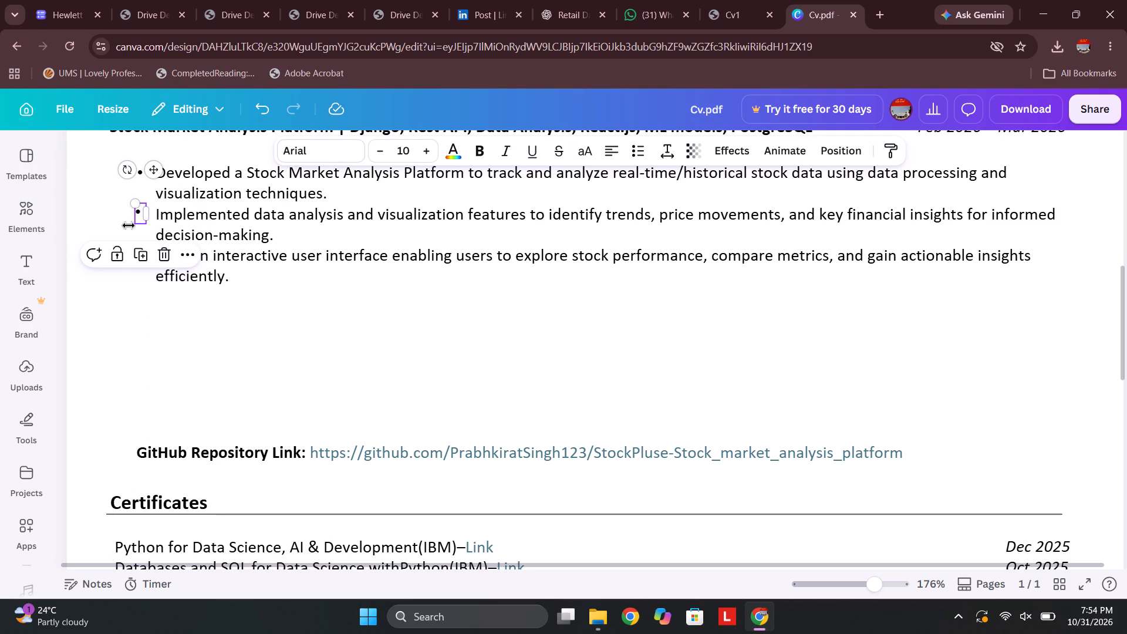
click(139, 311)
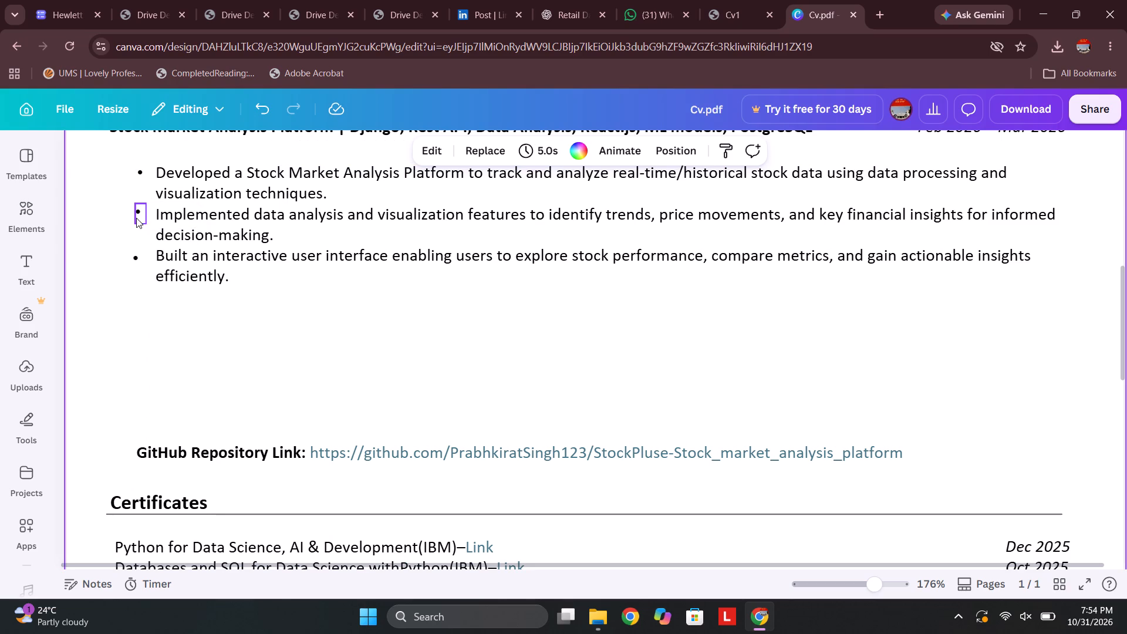
click(136, 211)
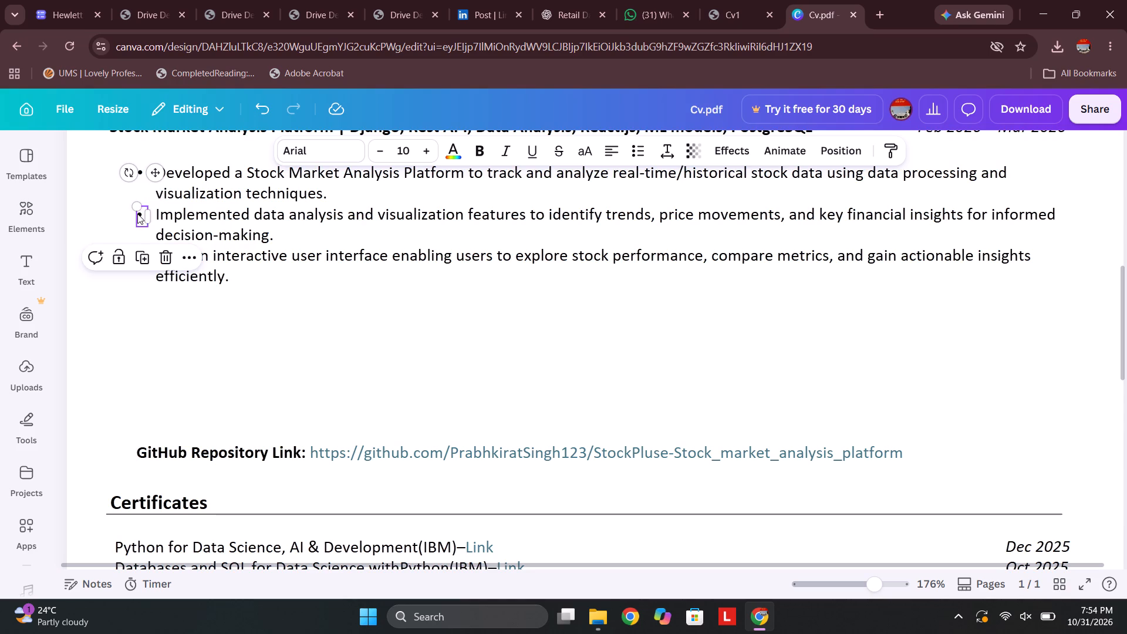
click(139, 295)
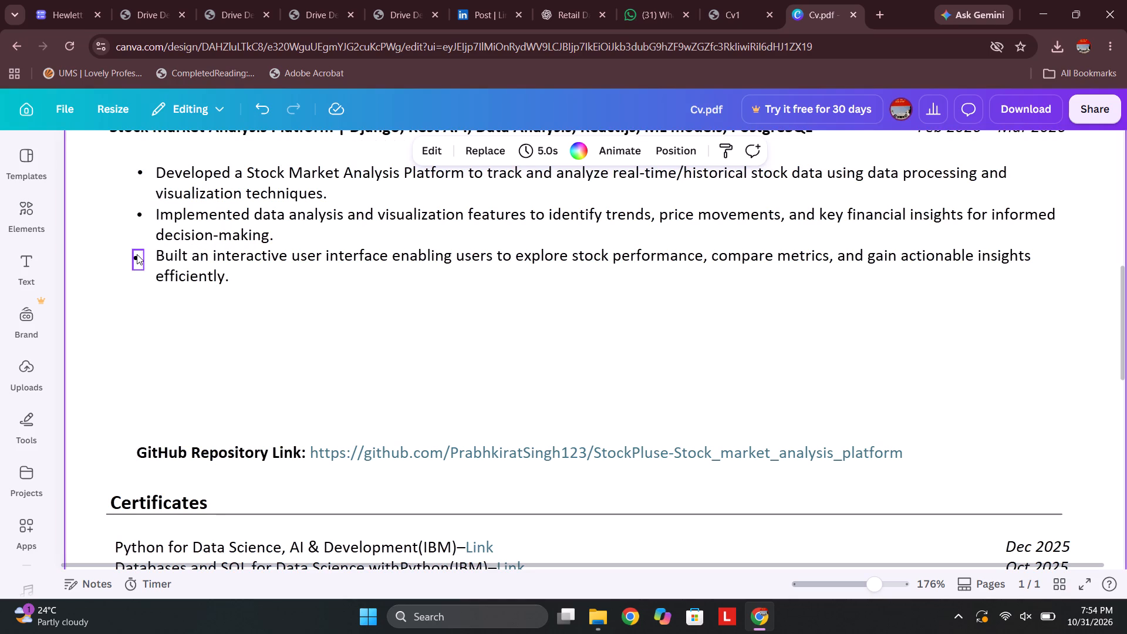
click(137, 257)
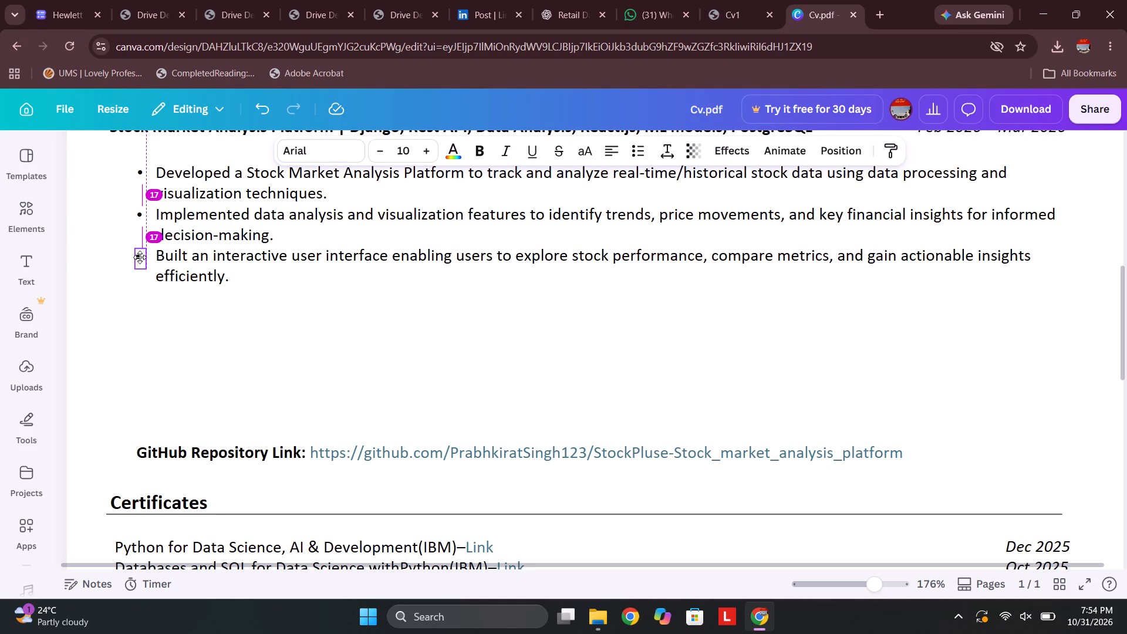
click(205, 306)
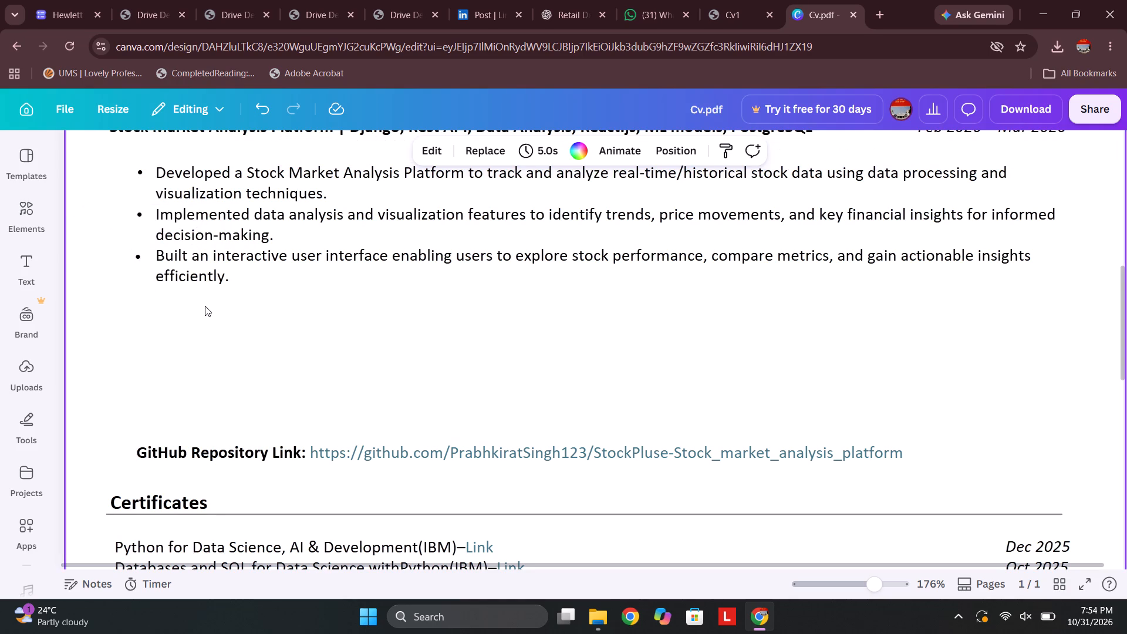
Move the GitHub Repository Link line up directly beneath the Stock Market Analysis Platform description, keeping its original indent.
scroll(284, 371, down, 1)
scroll(284, 371, up, 1)
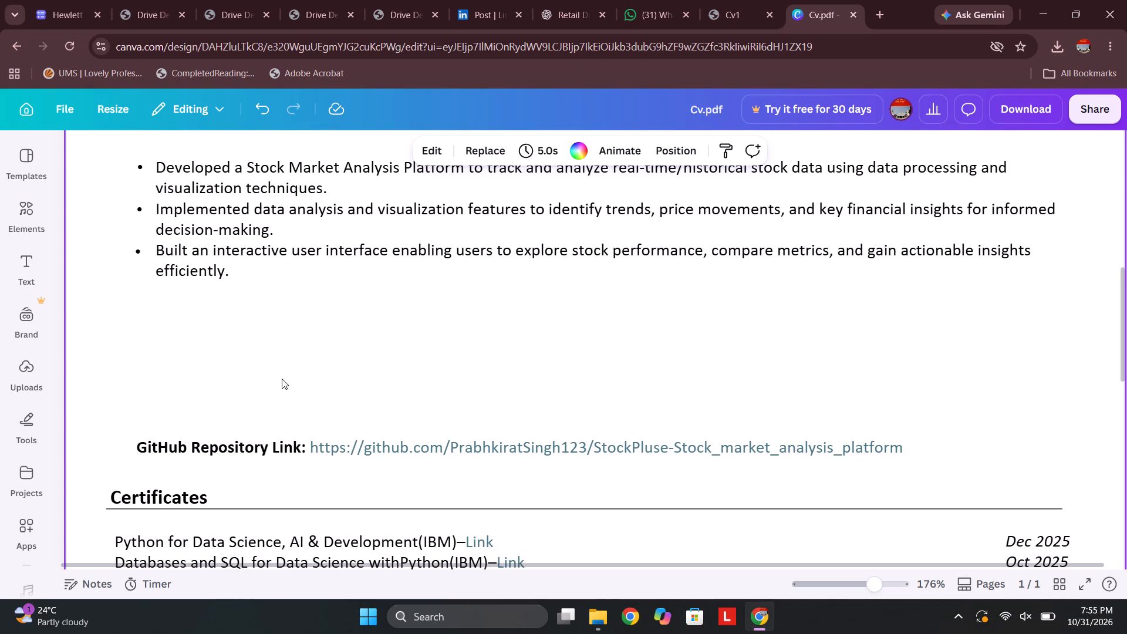
drag(244, 451, 231, 295)
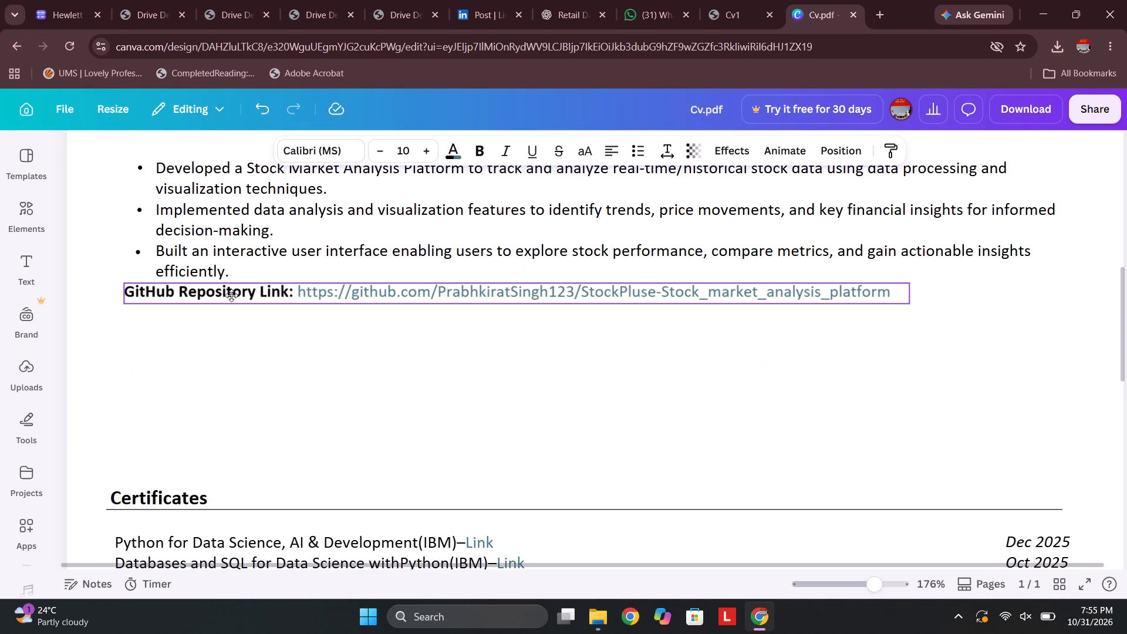
drag(231, 295, 244, 301)
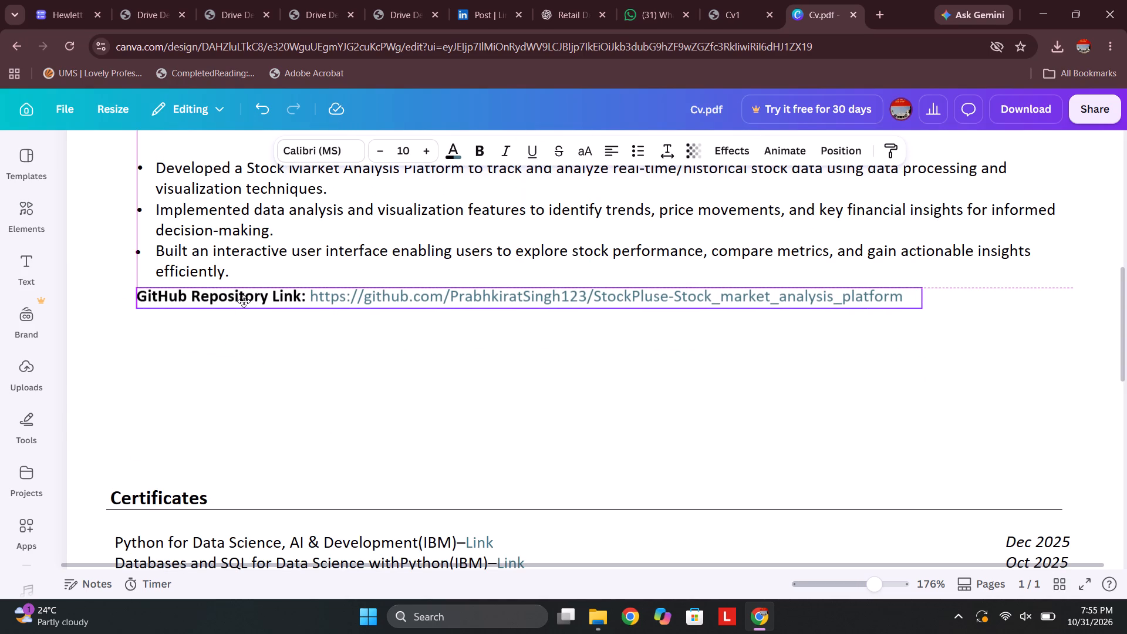
drag(244, 301, 245, 300)
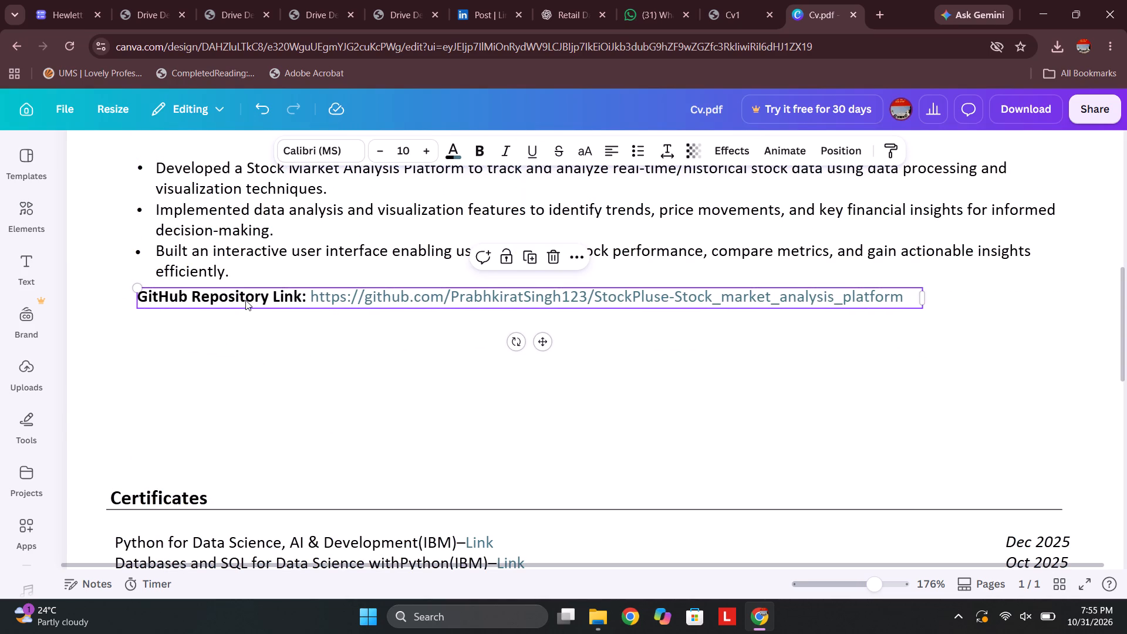
click(299, 380)
Move the three-point Stock Market Analysis Platform description block slightly up, closer to its project title.
scroll(299, 380, up, 1)
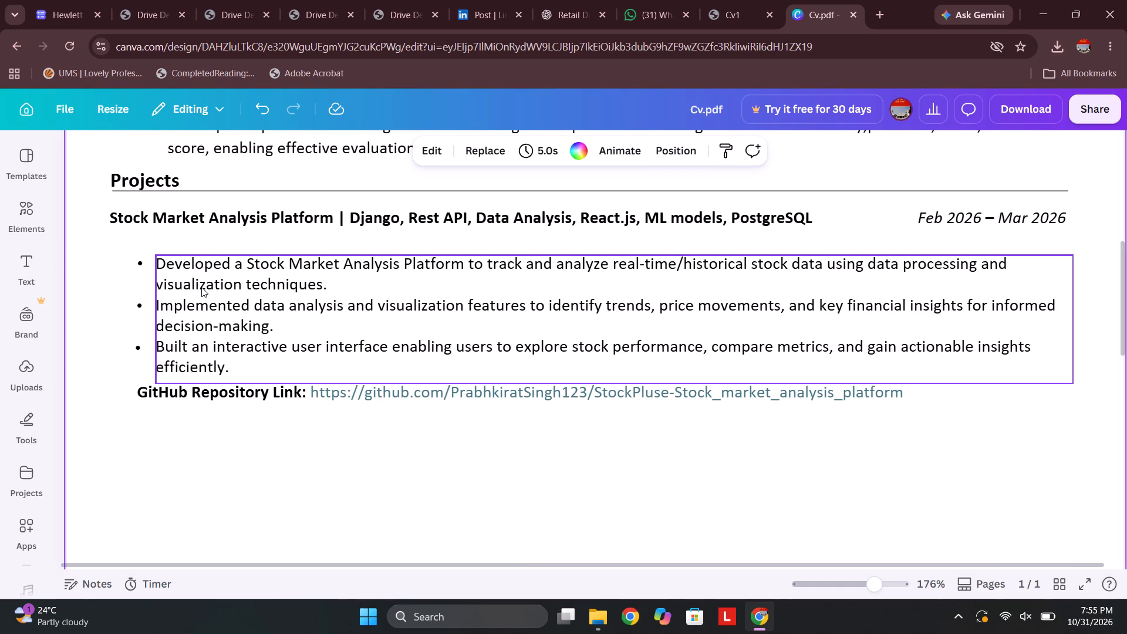
drag(201, 287, 201, 279)
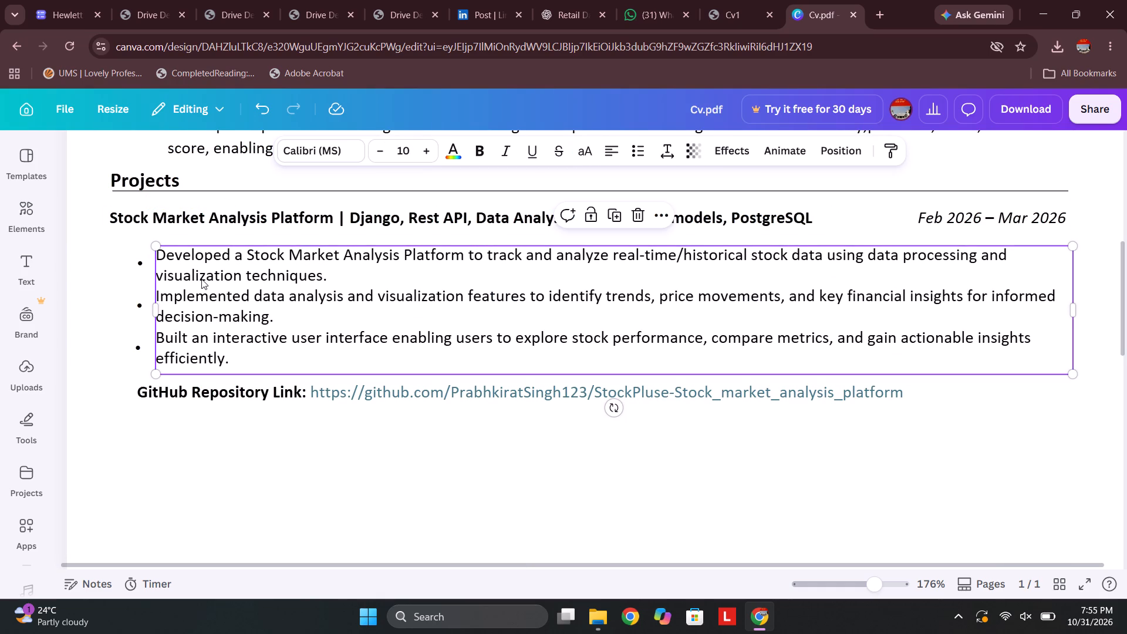
Raise the three bullet markers level with the Developed, Implemented and Built lines and align them vertically with one another.
drag(141, 263, 141, 262)
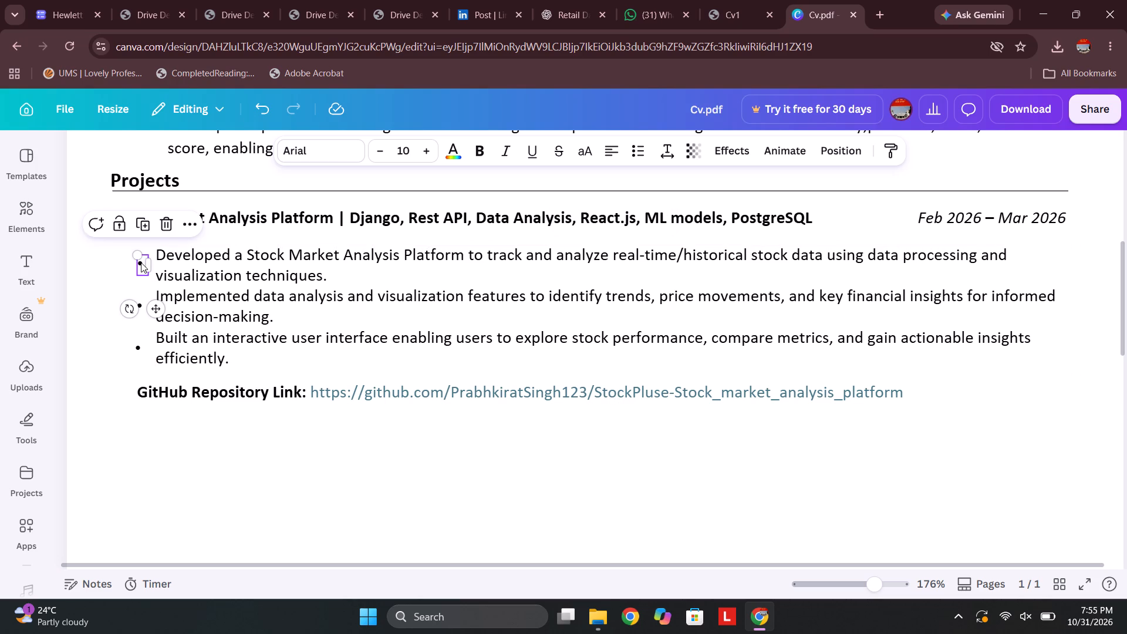
drag(141, 262, 141, 256)
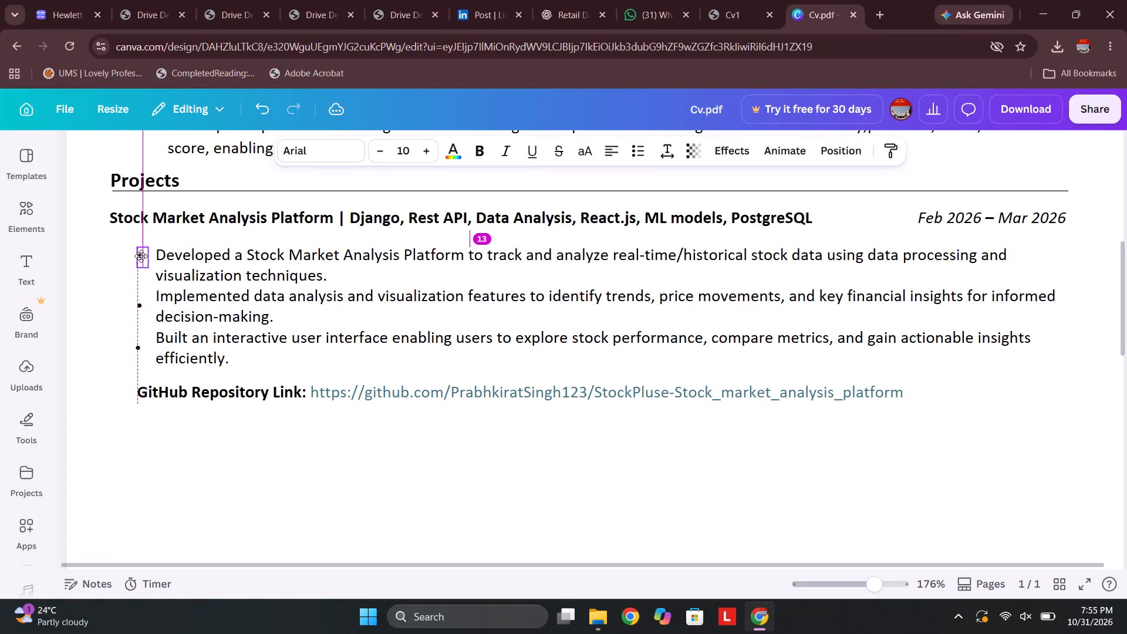
drag(141, 256, 141, 258)
click(141, 262)
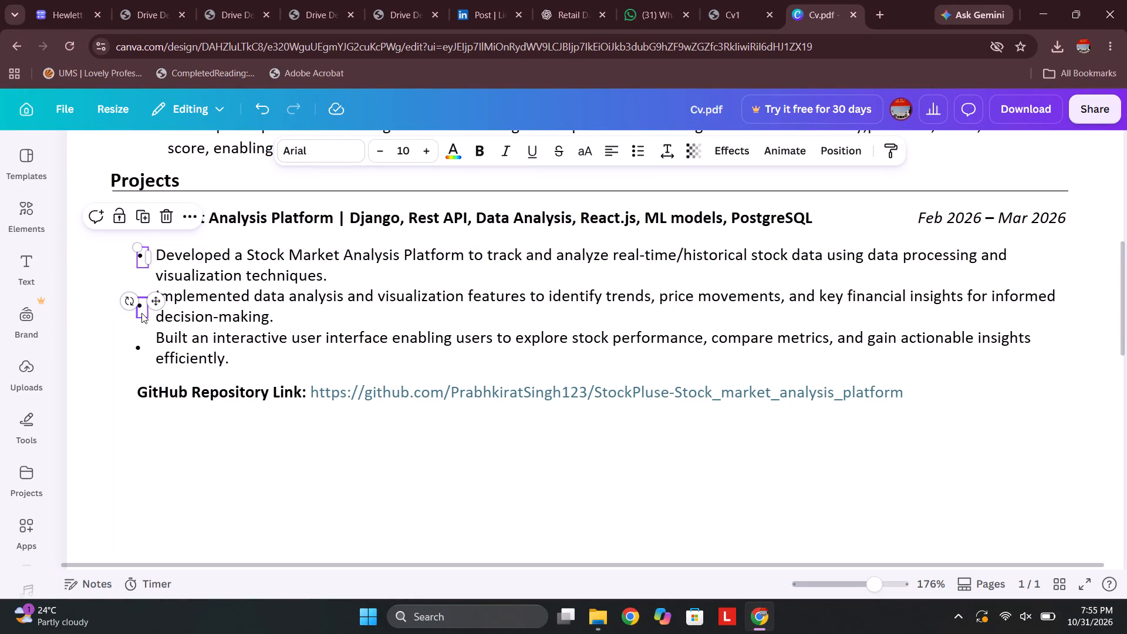
drag(139, 309, 140, 302)
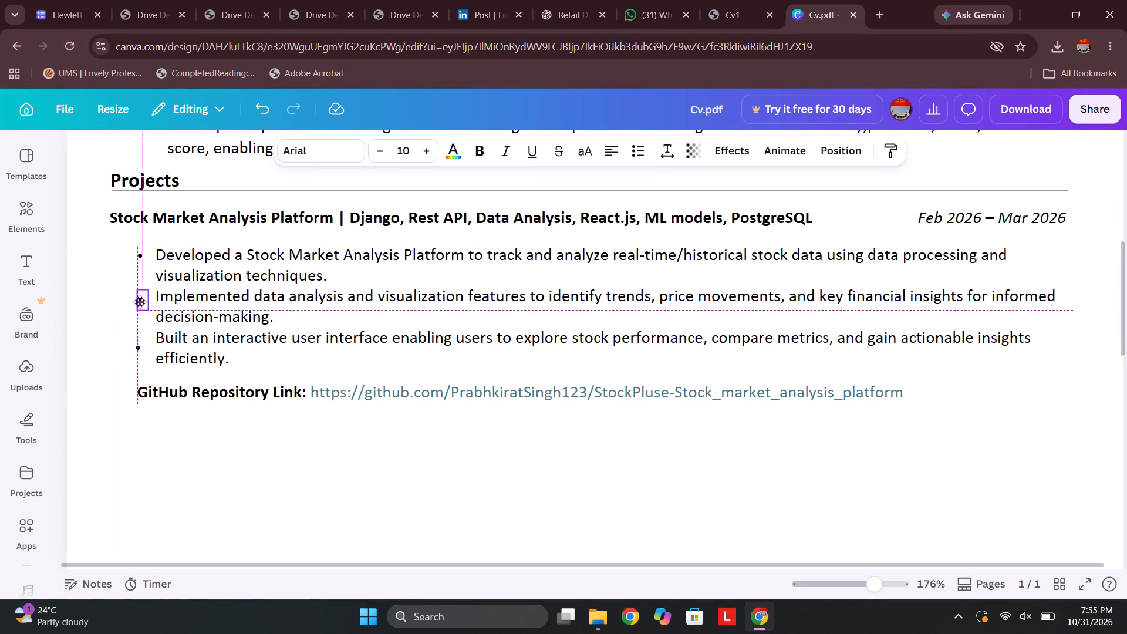
drag(140, 302, 140, 302)
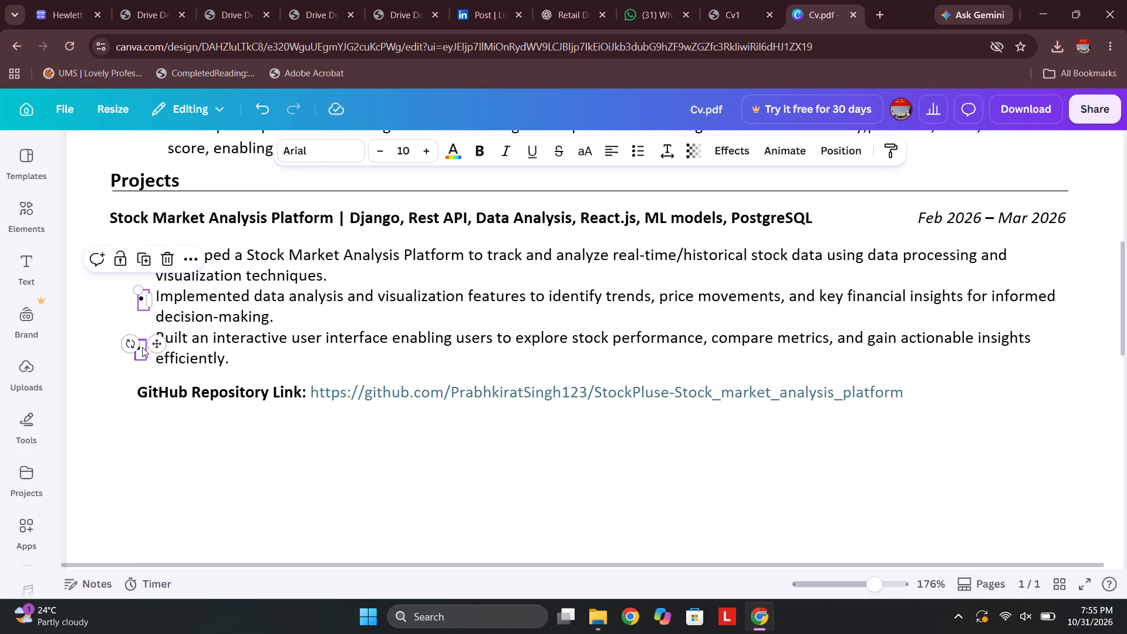
drag(141, 348, 139, 342)
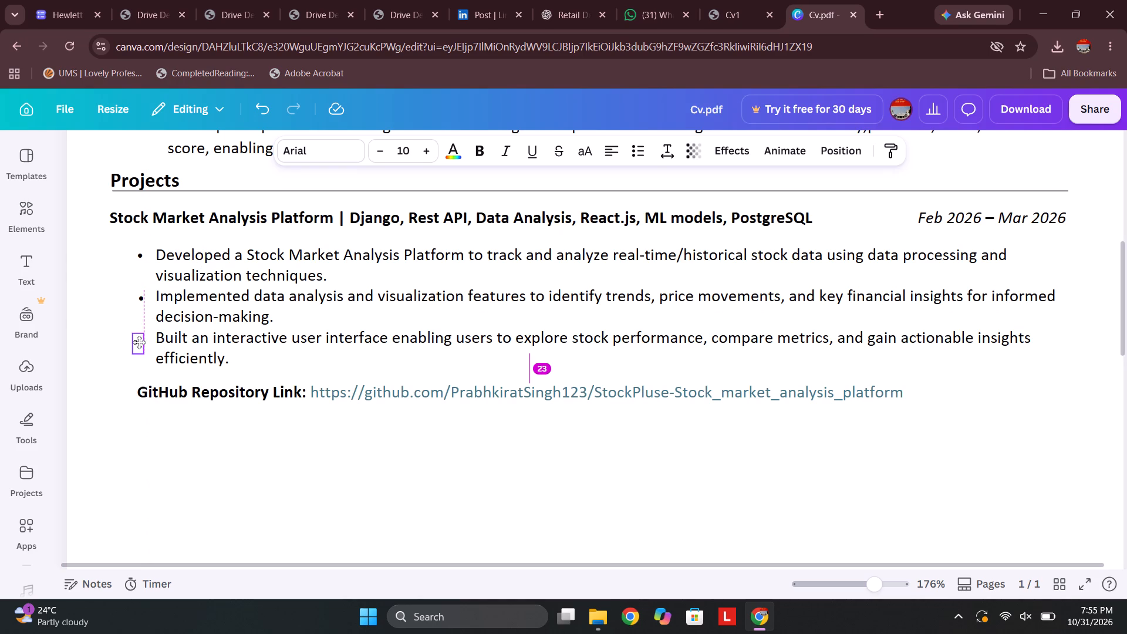
drag(139, 342, 139, 338)
click(100, 326)
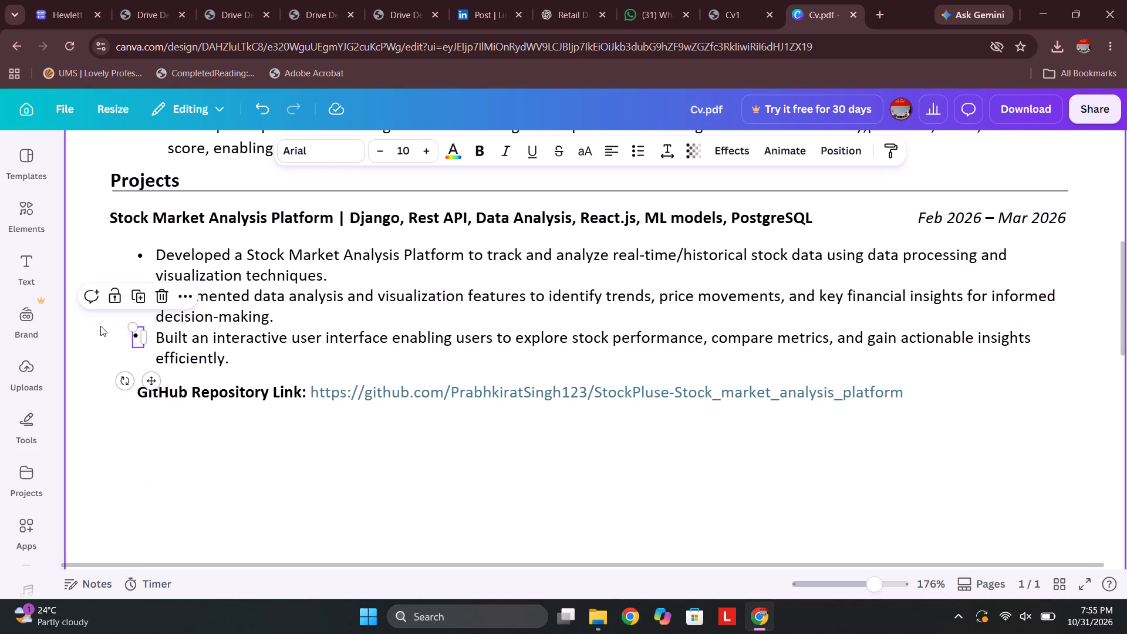
click(142, 300)
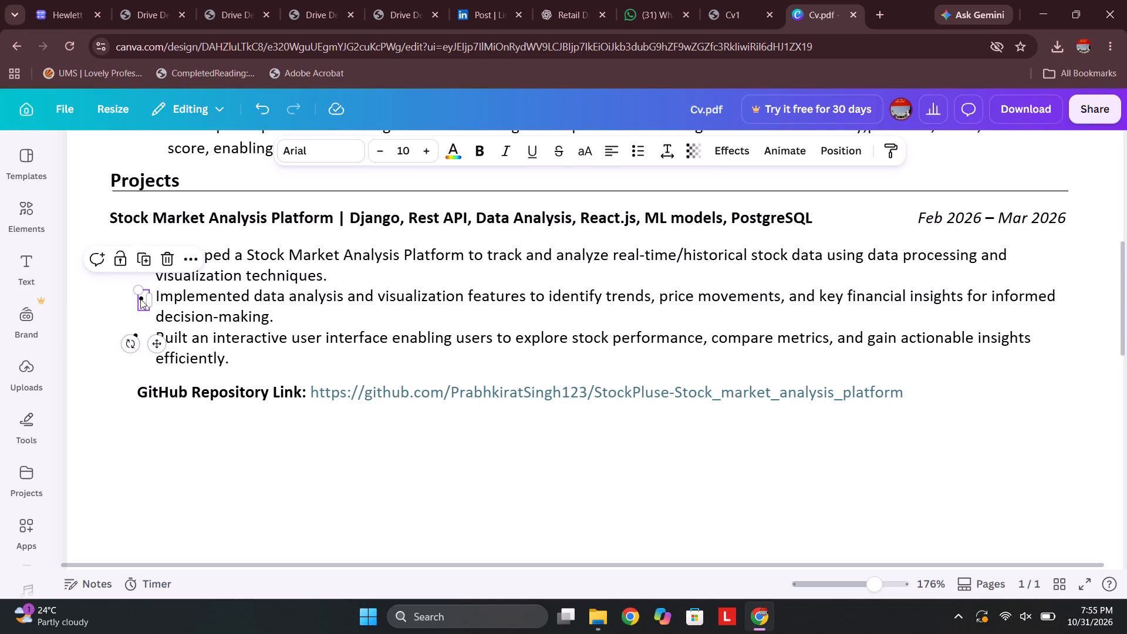
click(136, 335)
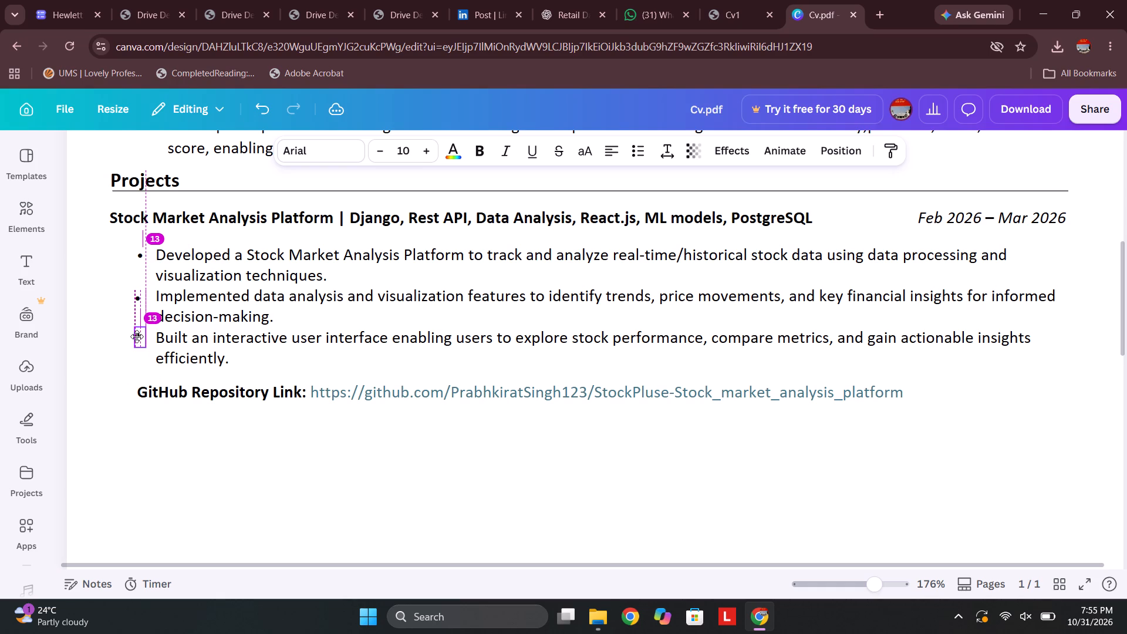
click(112, 346)
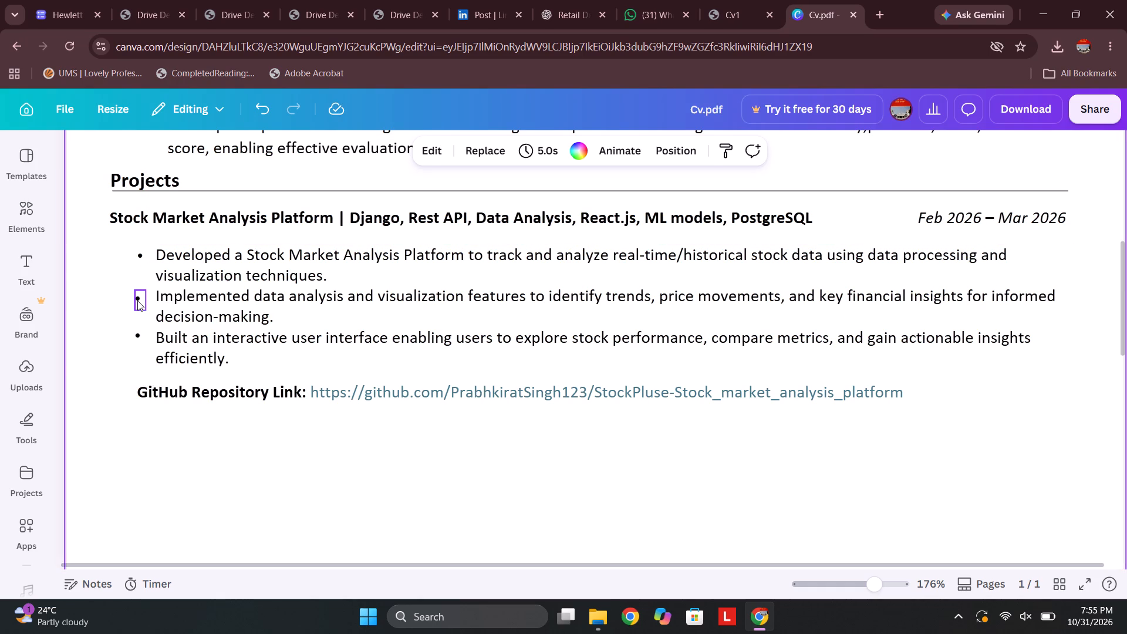
click(137, 301)
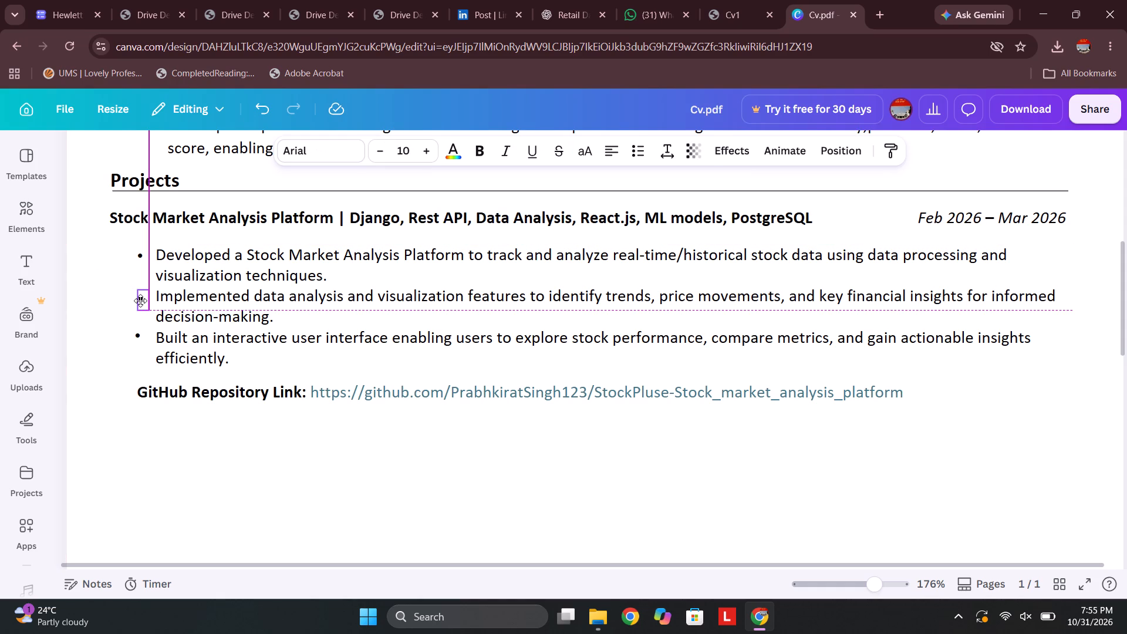
click(114, 324)
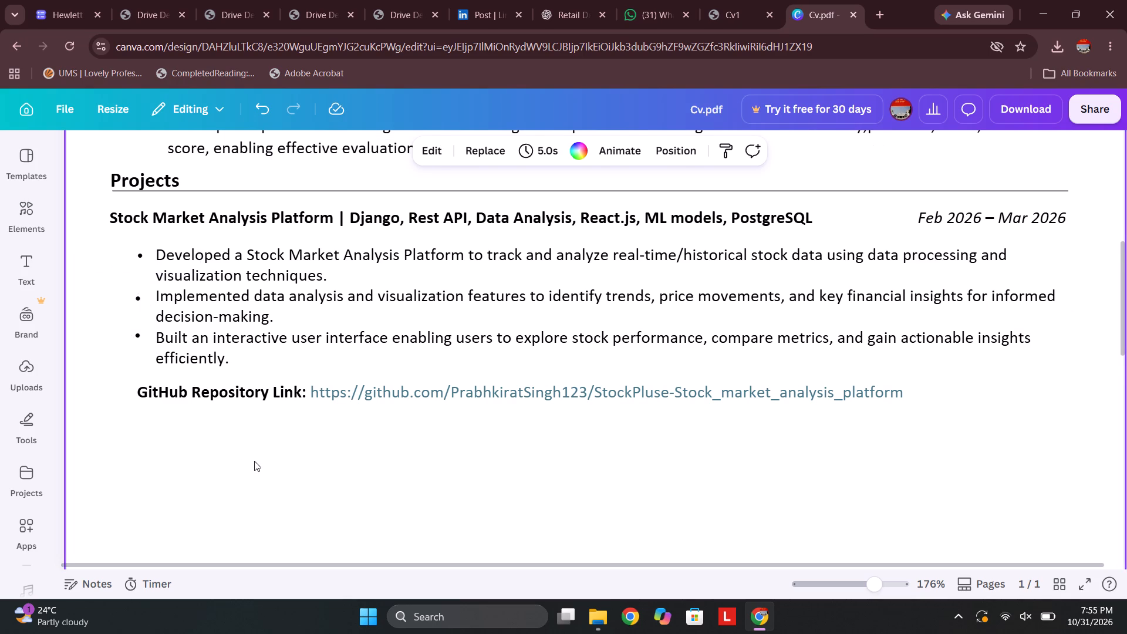
Duplicate the Stock Market Analysis Platform title line and place the copy beneath the GitHub Repository Link, flush with the original title's left edge.
scroll(254, 461, down, 2)
click(183, 363)
scroll(183, 363, up, 1)
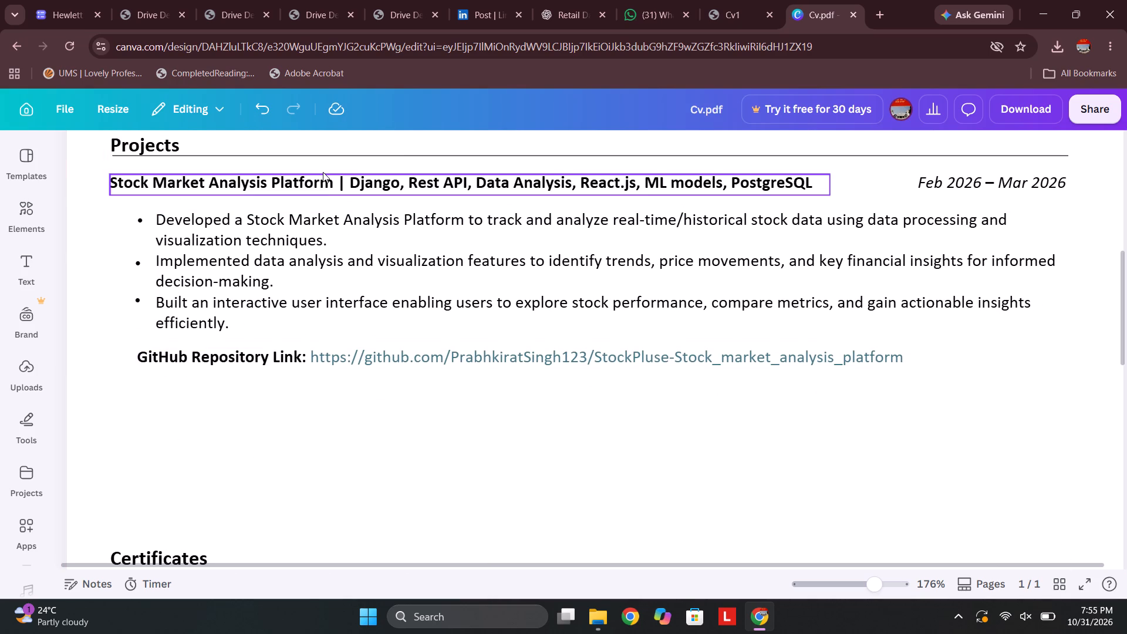
click(323, 186)
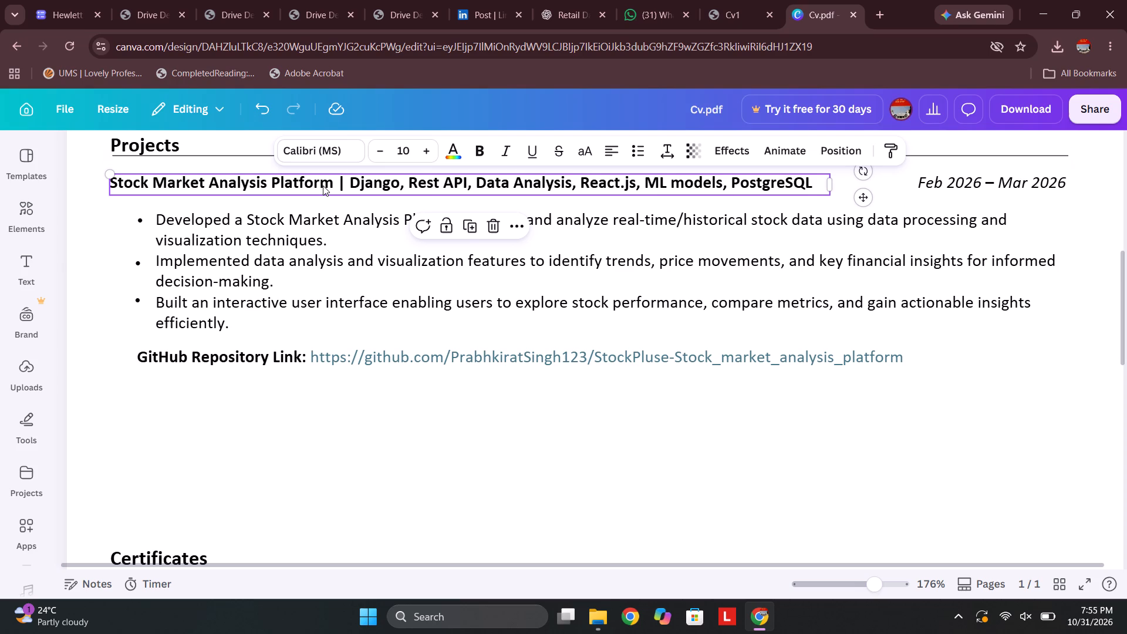
key(ctrl+c)
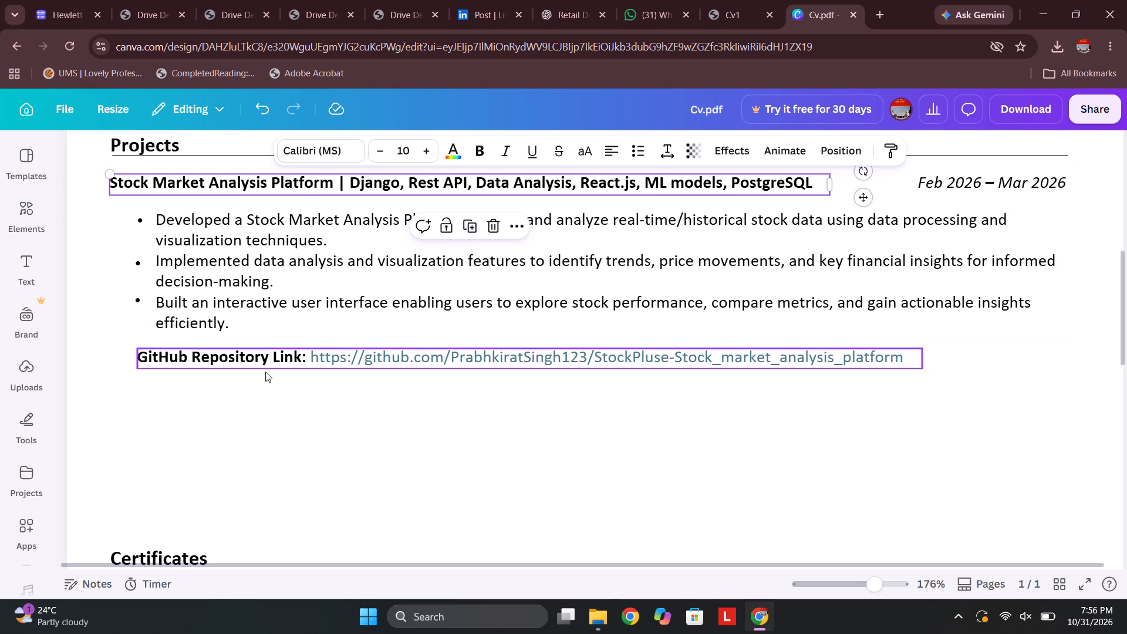
click(232, 399)
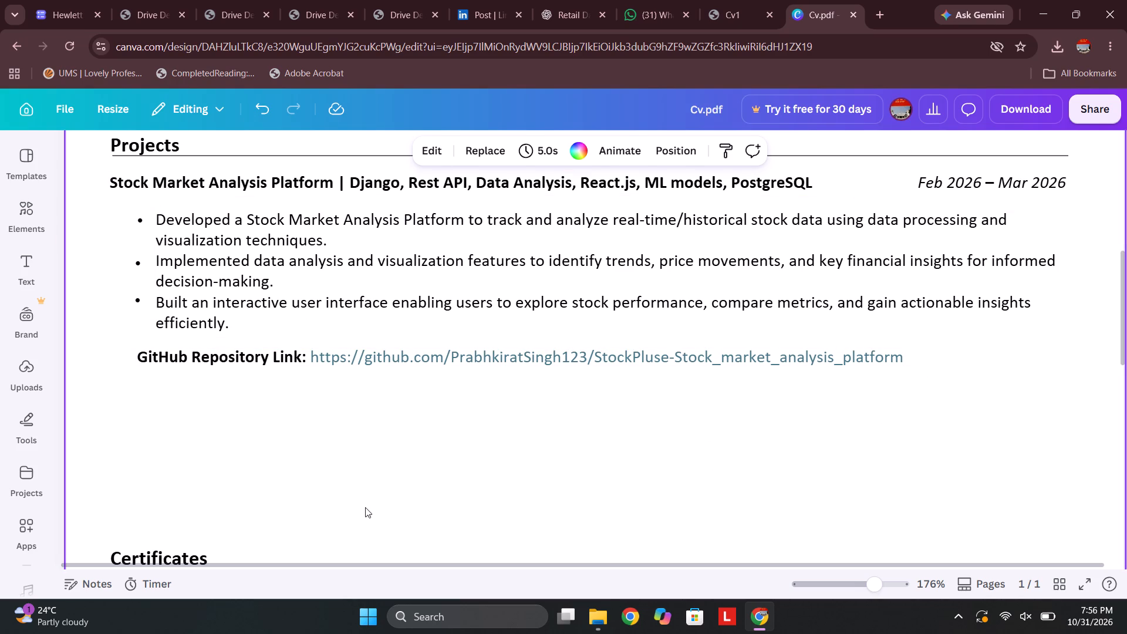
click(365, 507)
key(ctrl+v)
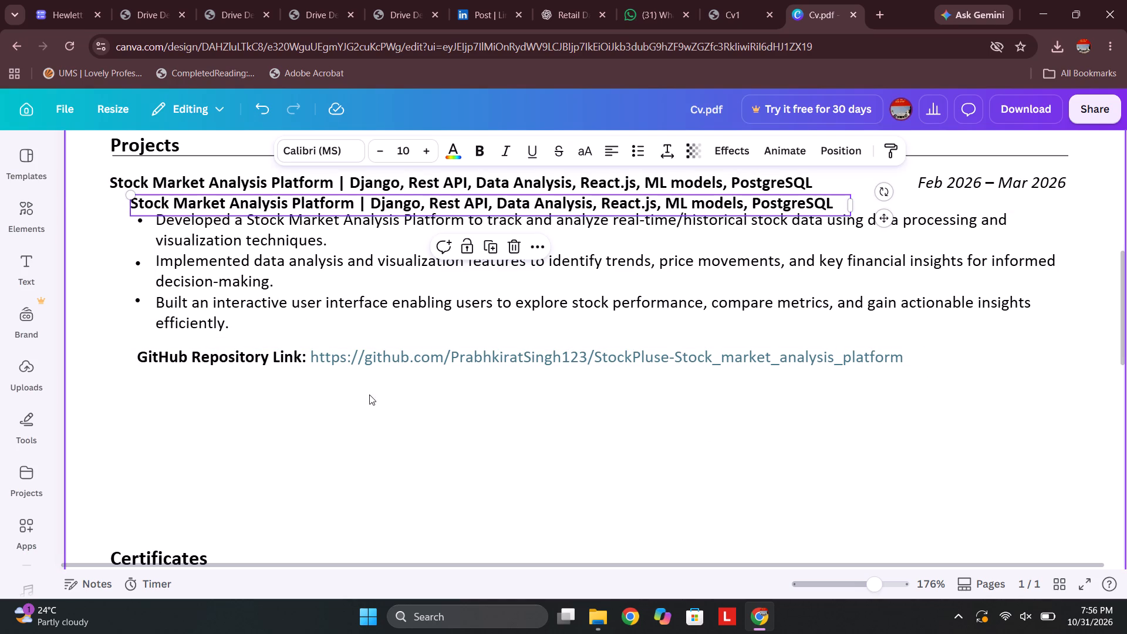
drag(381, 201, 374, 214)
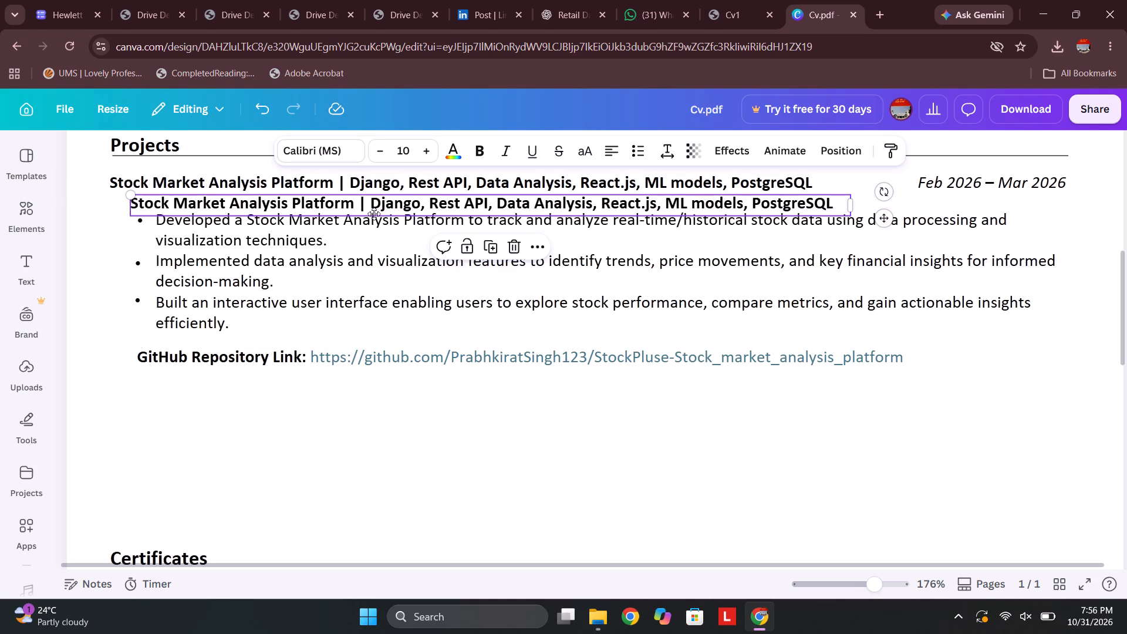
drag(374, 214, 362, 384)
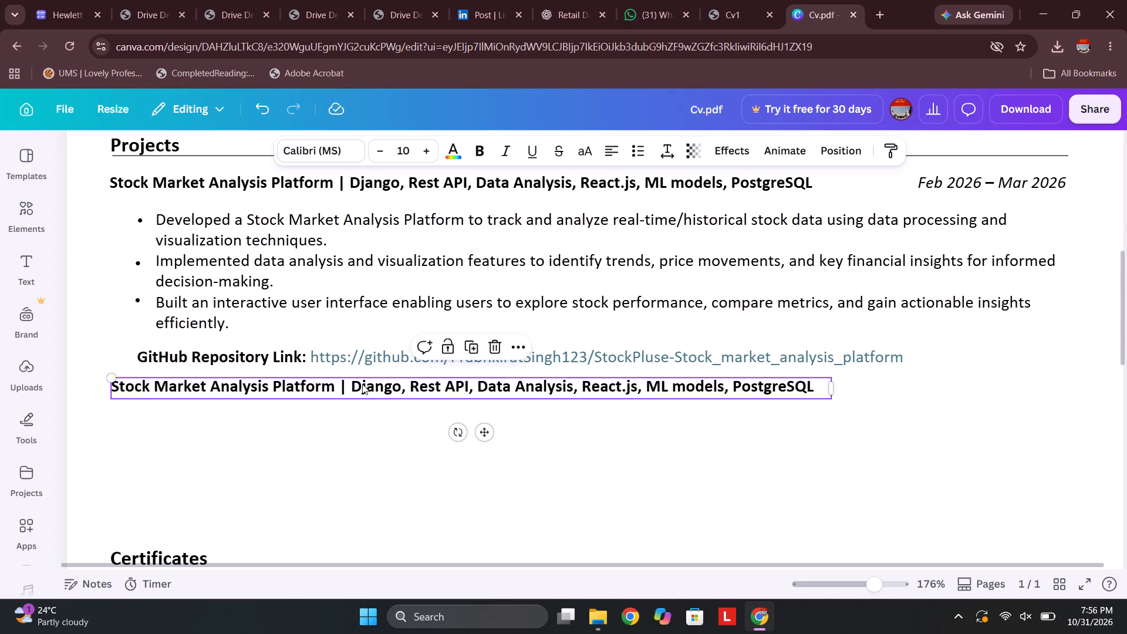
Replace the copied title's text with the LinkedIn post's headline, "Retail Sales & Feedback Dashboard (Power BI | 300K+ Records | Star Schema | Advanced DAX)".
click(777, 381)
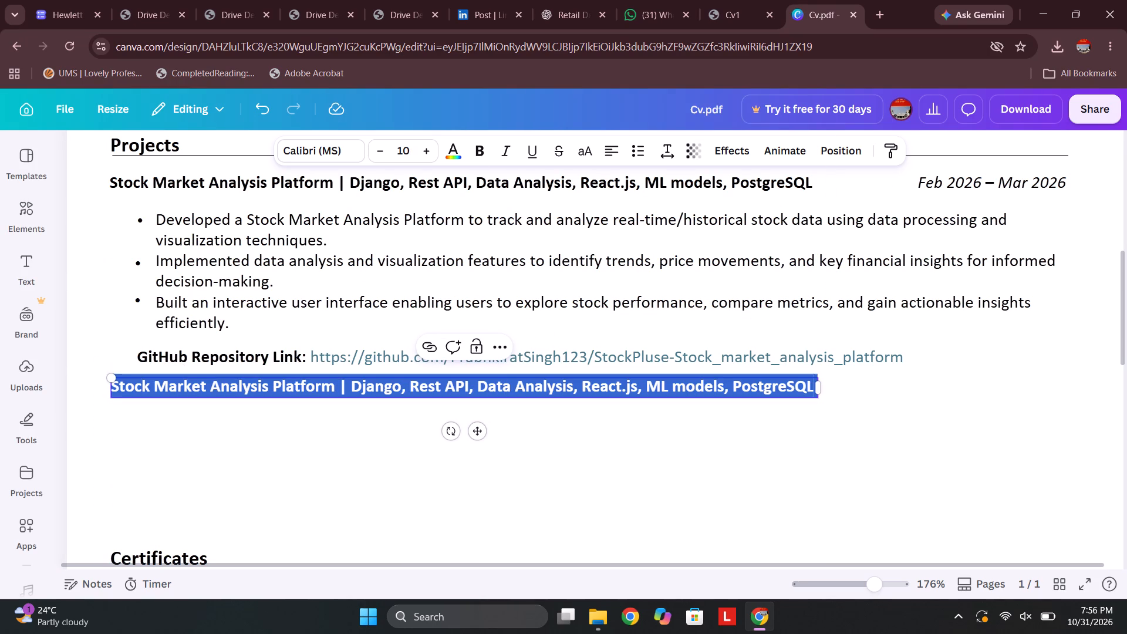
key(BackSpace)
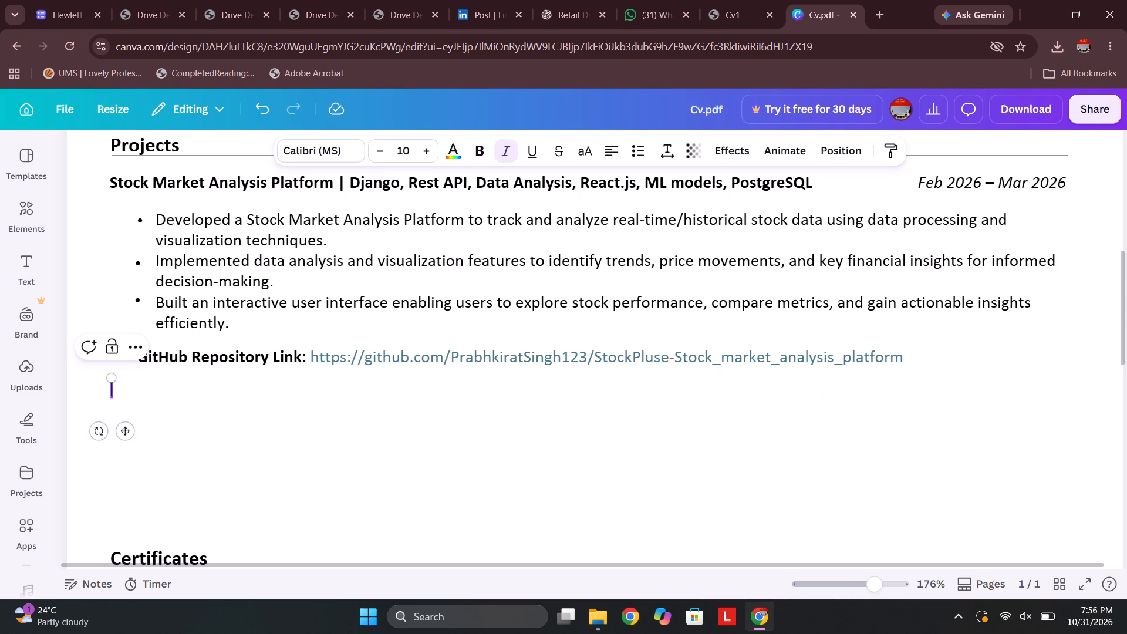
click(467, 10)
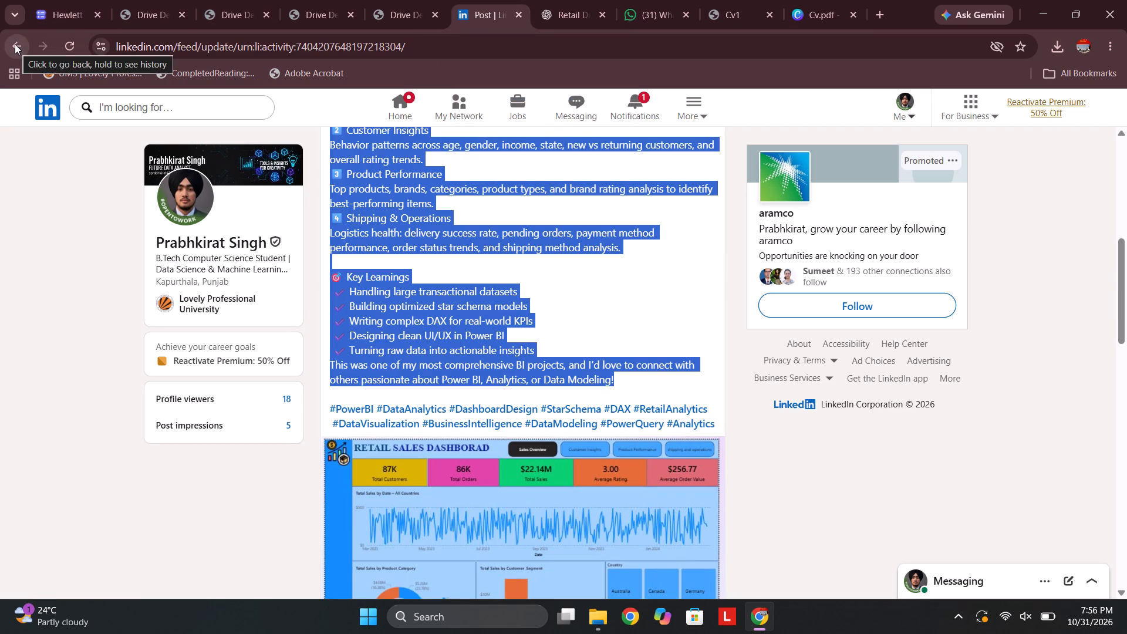
scroll(425, 284, up, 7)
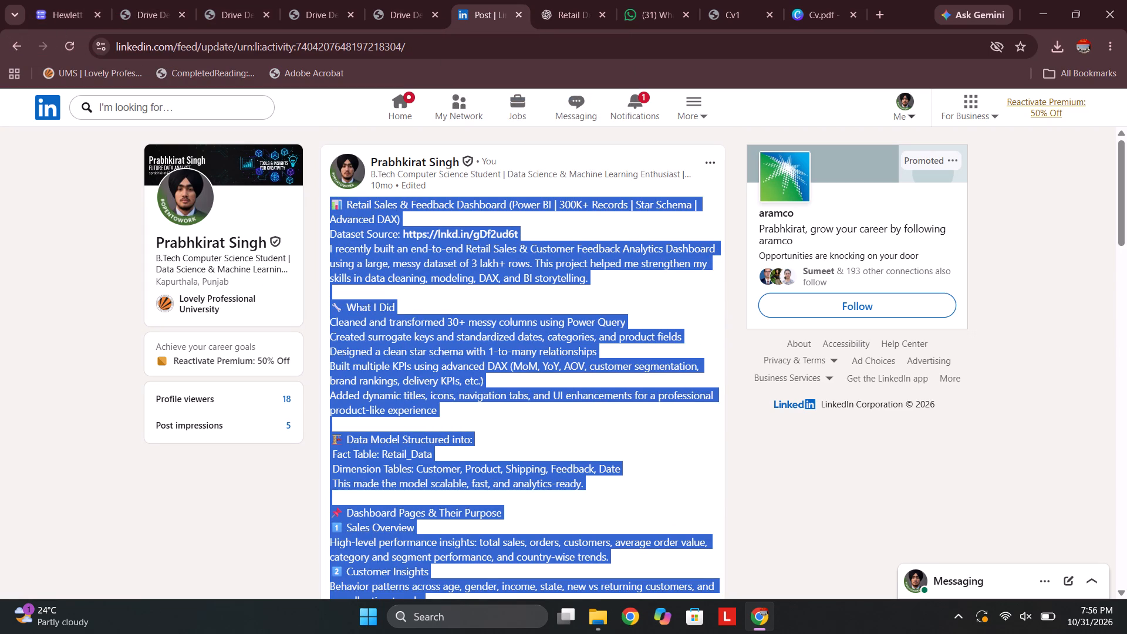
click(571, 221)
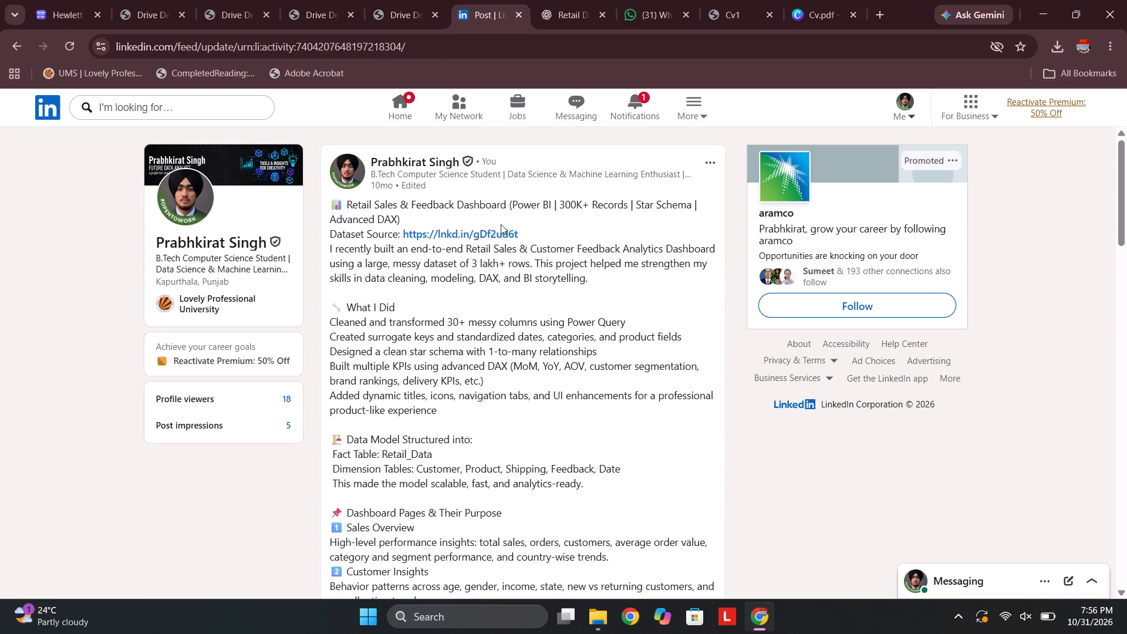
drag(427, 217, 378, 210)
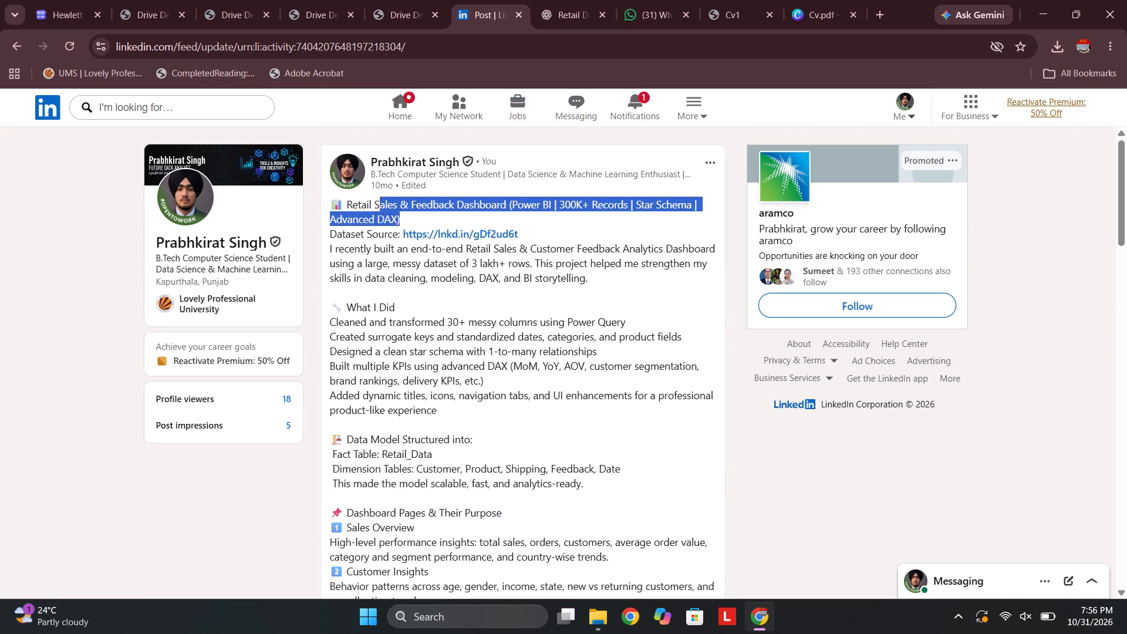
drag(378, 210, 347, 204)
drag(347, 204, 349, 203)
drag(349, 203, 348, 202)
key(ctrl+c)
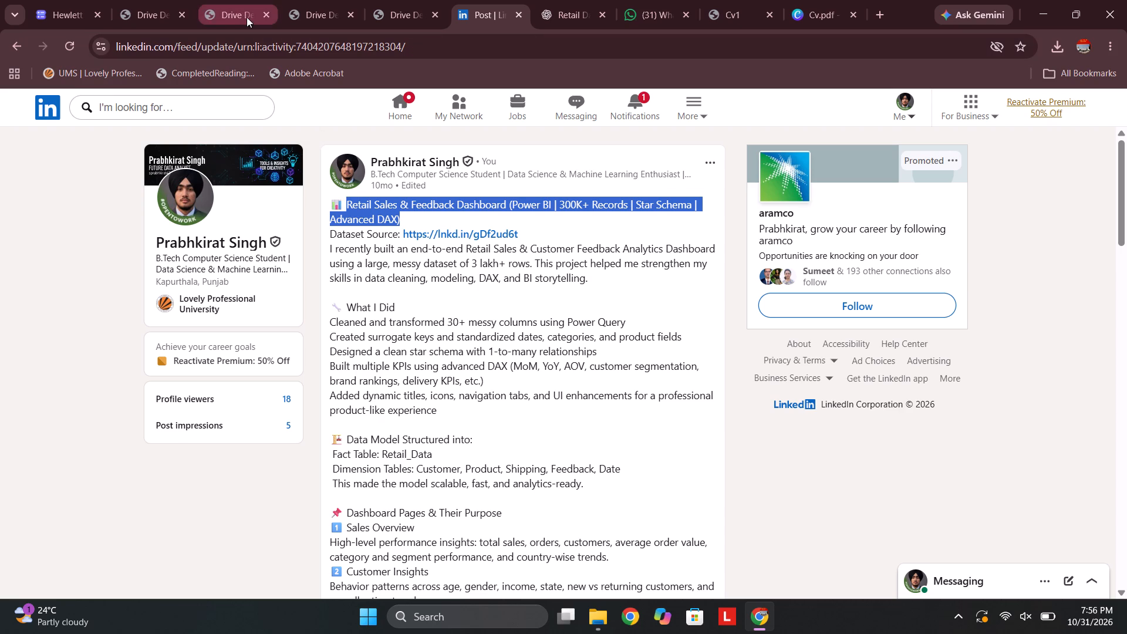
click(724, 9)
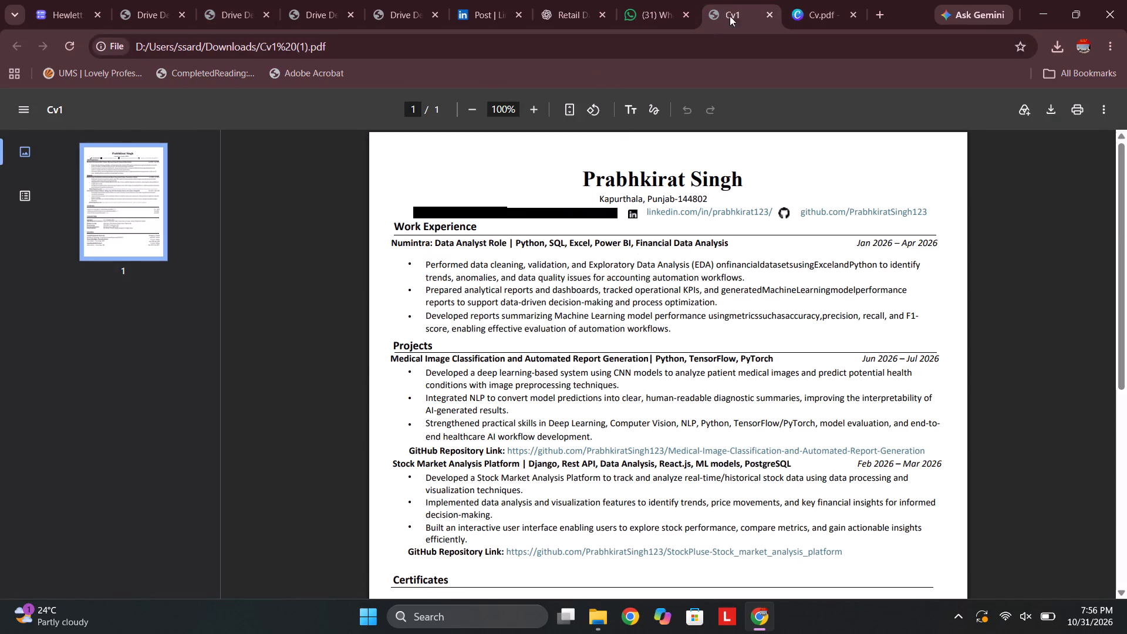
click(814, 1)
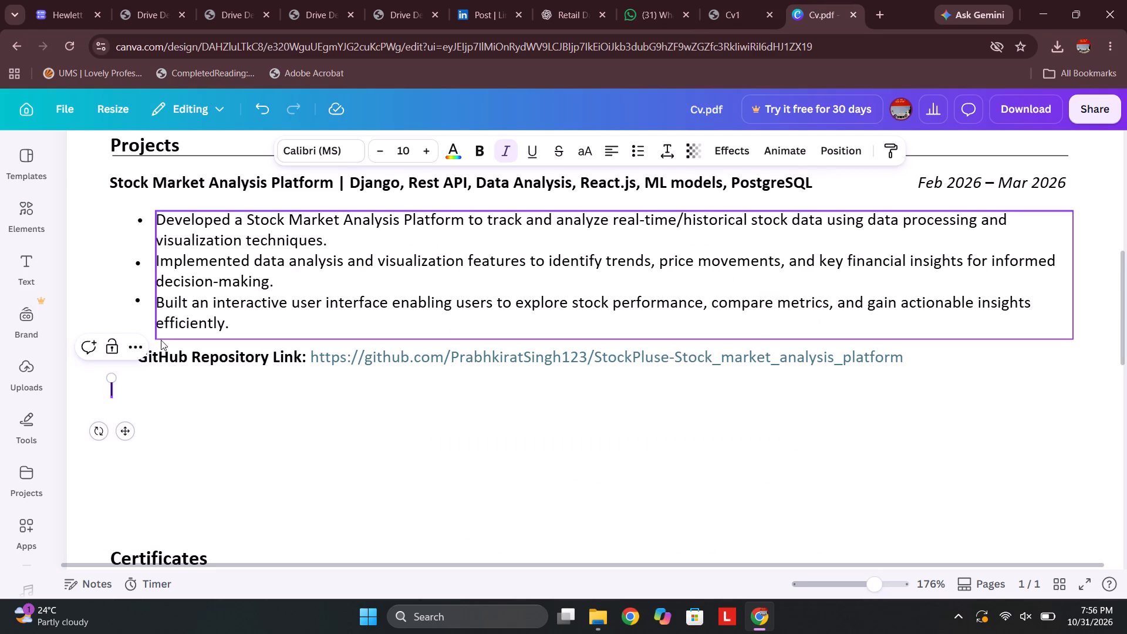
key(ctrl+v)
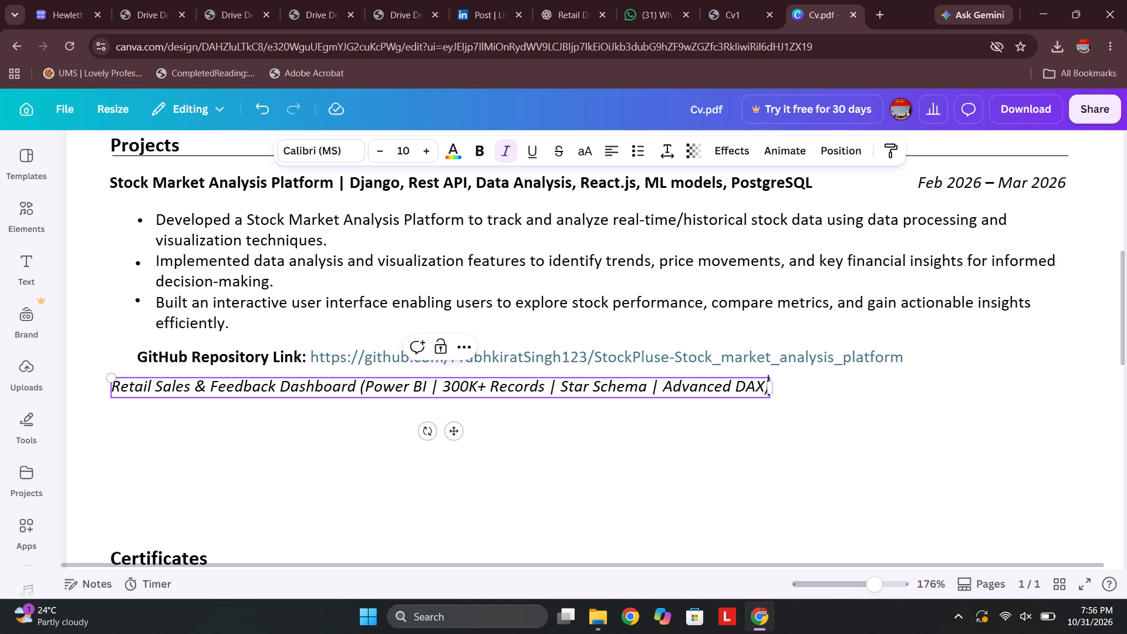
Make the Retail Sales & Feedback Dashboard title text bold.
drag(766, 386, 113, 389)
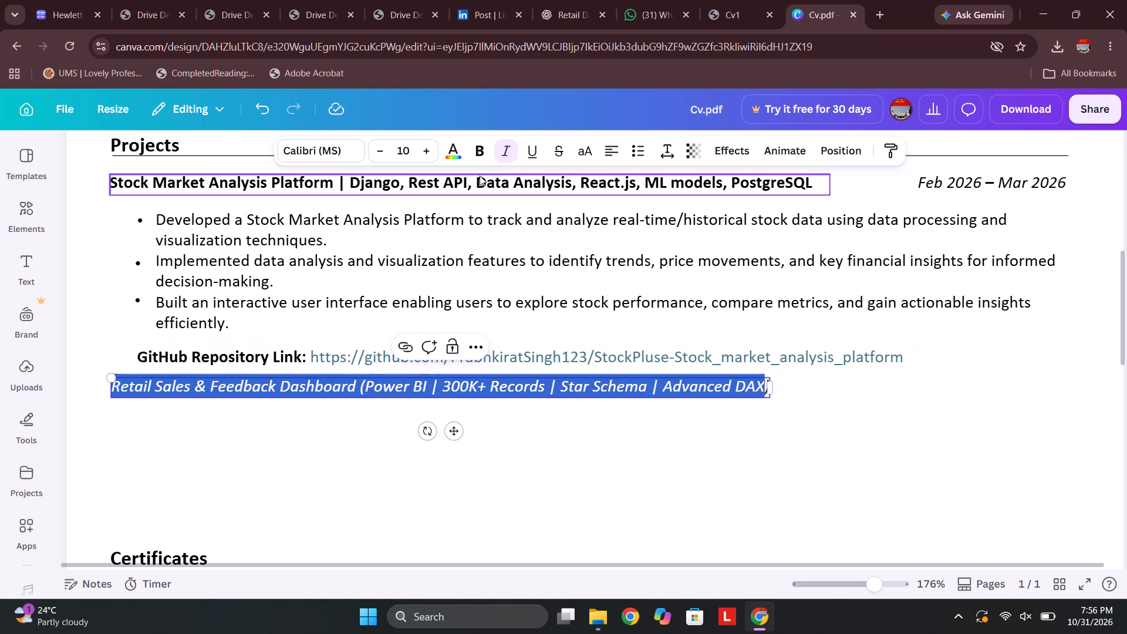
click(481, 148)
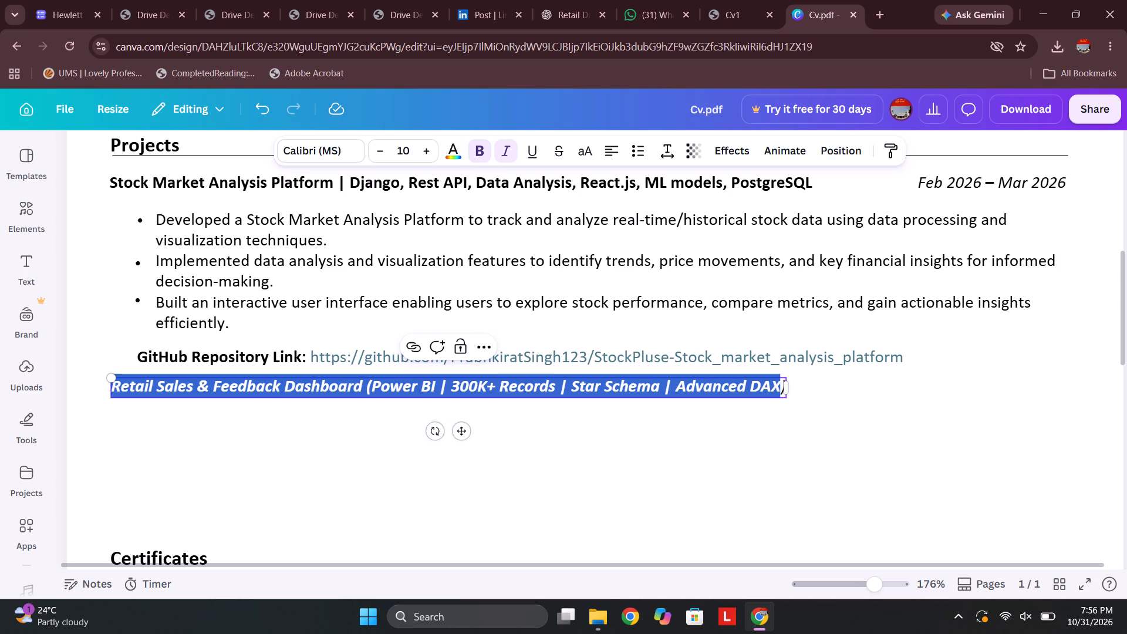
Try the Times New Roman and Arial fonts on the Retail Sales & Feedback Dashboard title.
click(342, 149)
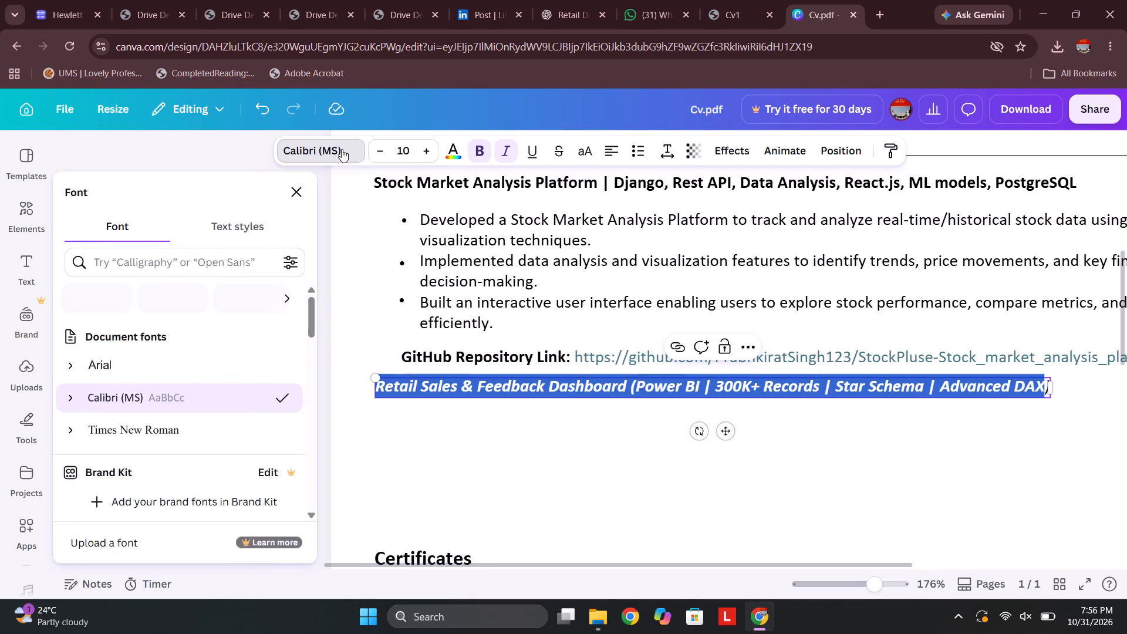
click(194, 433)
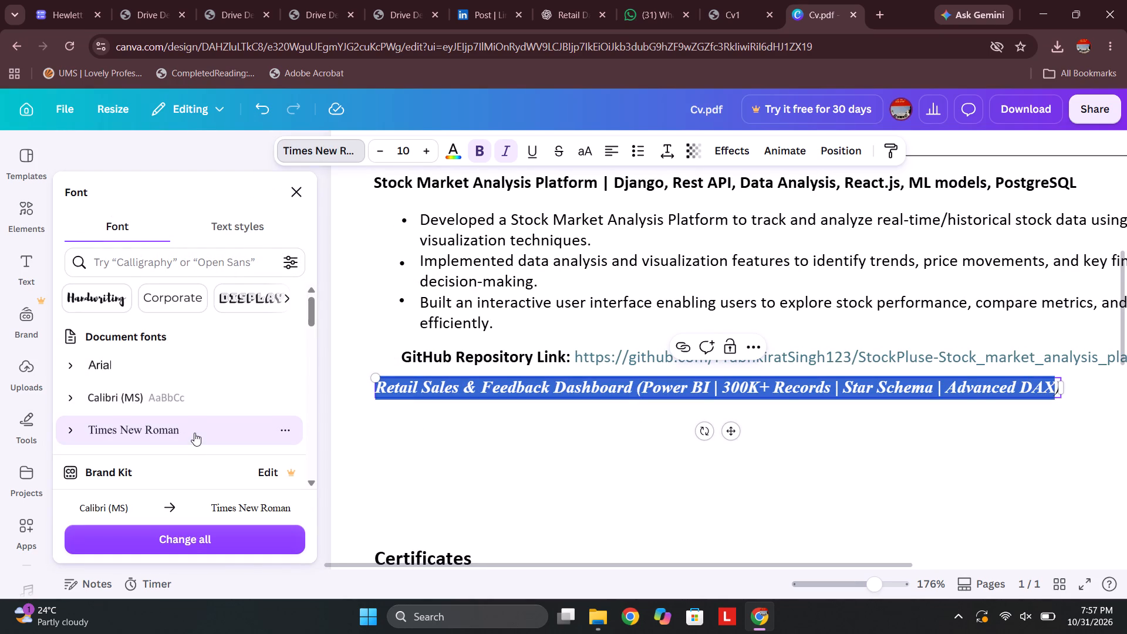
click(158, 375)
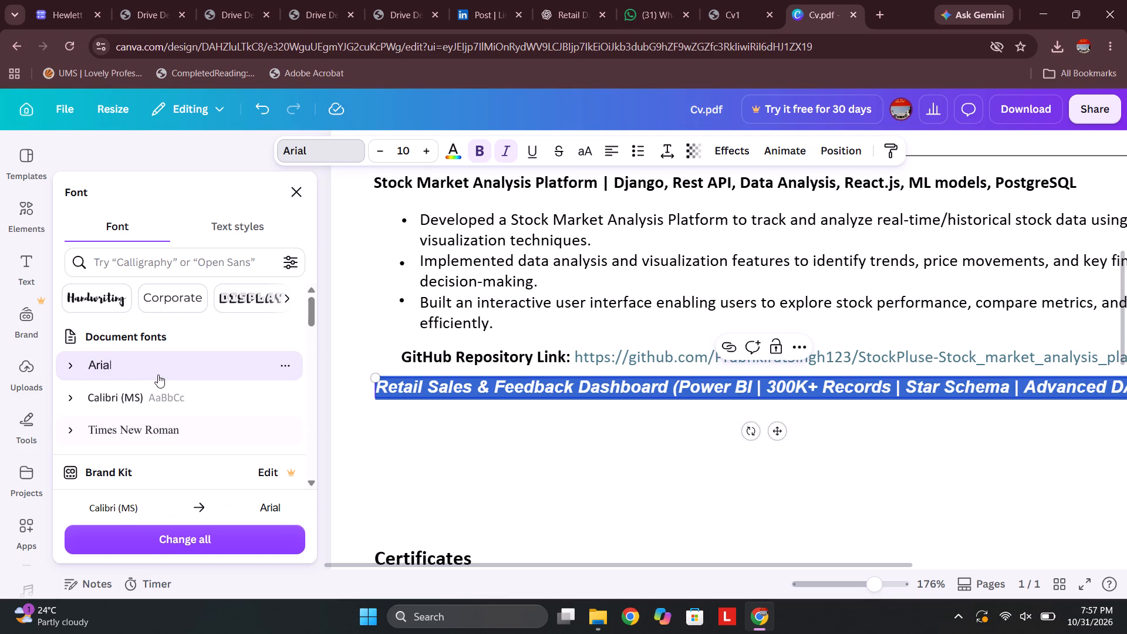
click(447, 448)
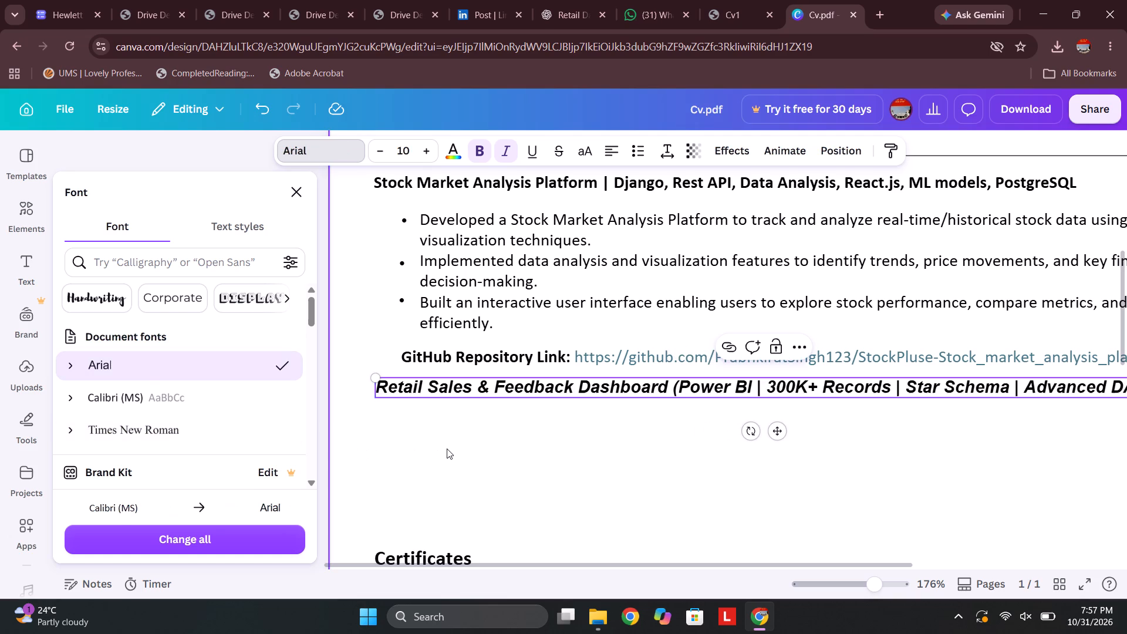
Set the whole Retail Sales & Feedback Dashboard title in Calibri (MS), matching the Stock Market title, and remove its italics.
click(426, 185)
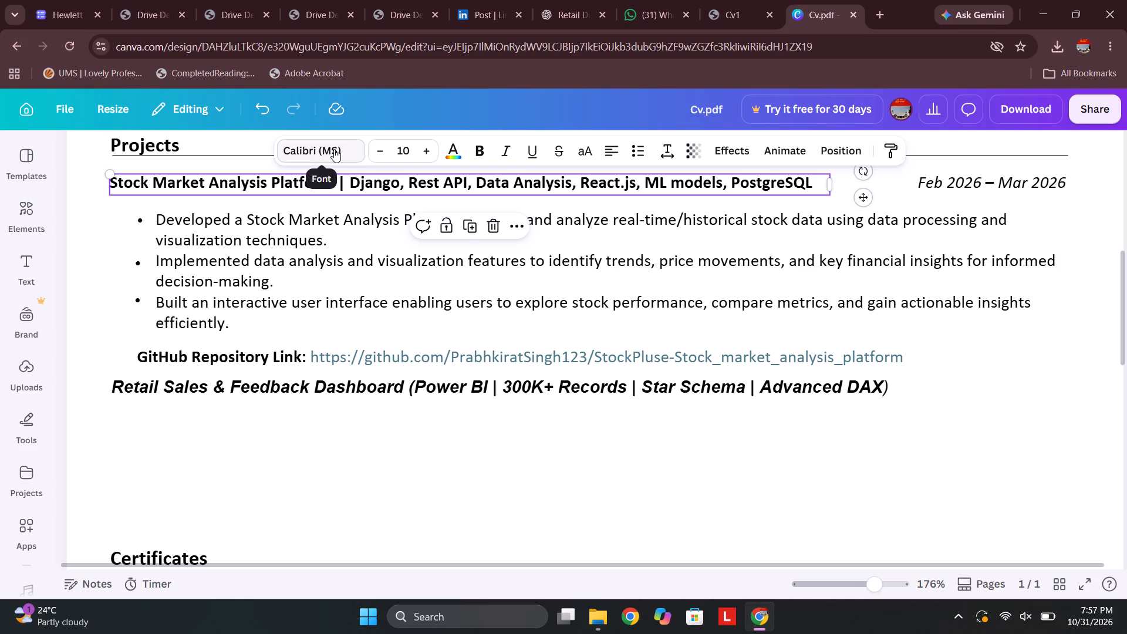
click(253, 390)
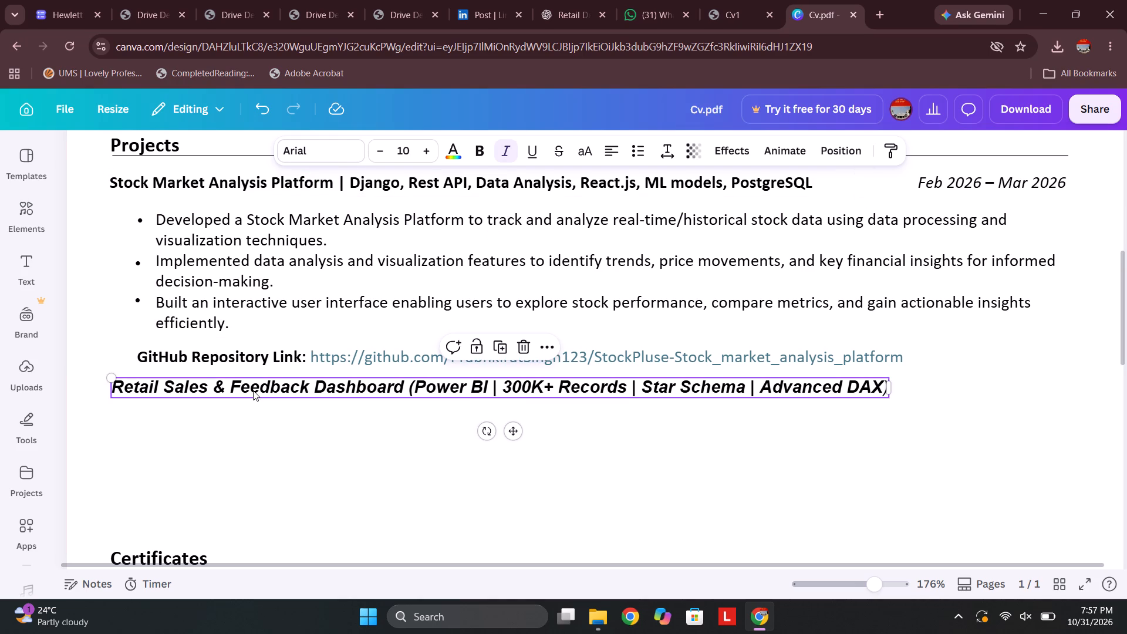
triple_click(851, 382)
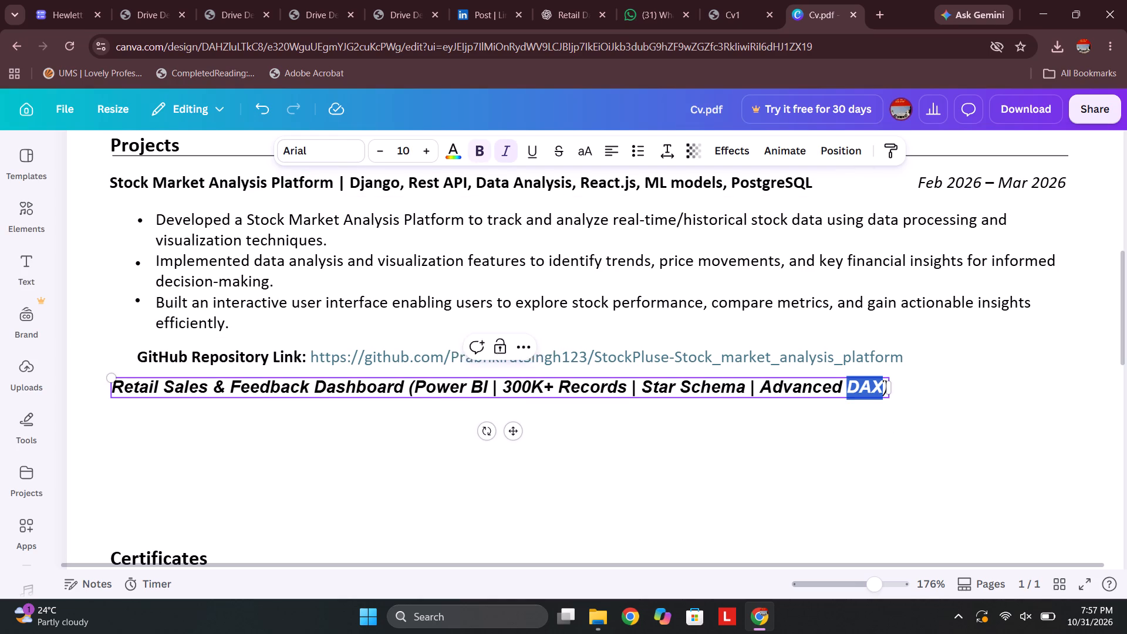
click(343, 145)
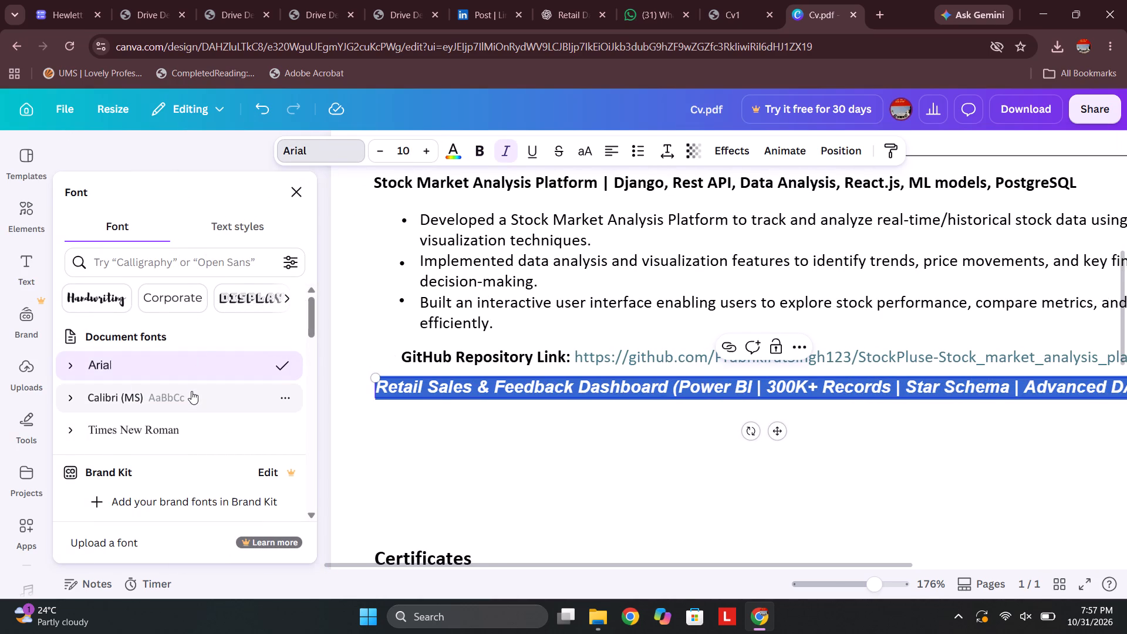
click(191, 391)
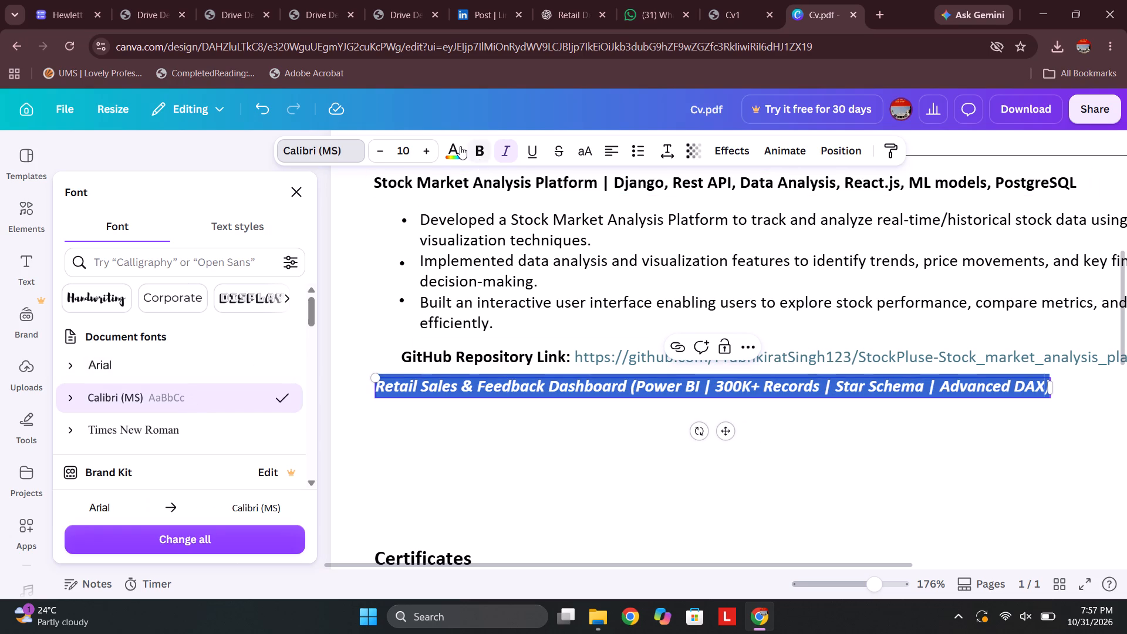
click(501, 153)
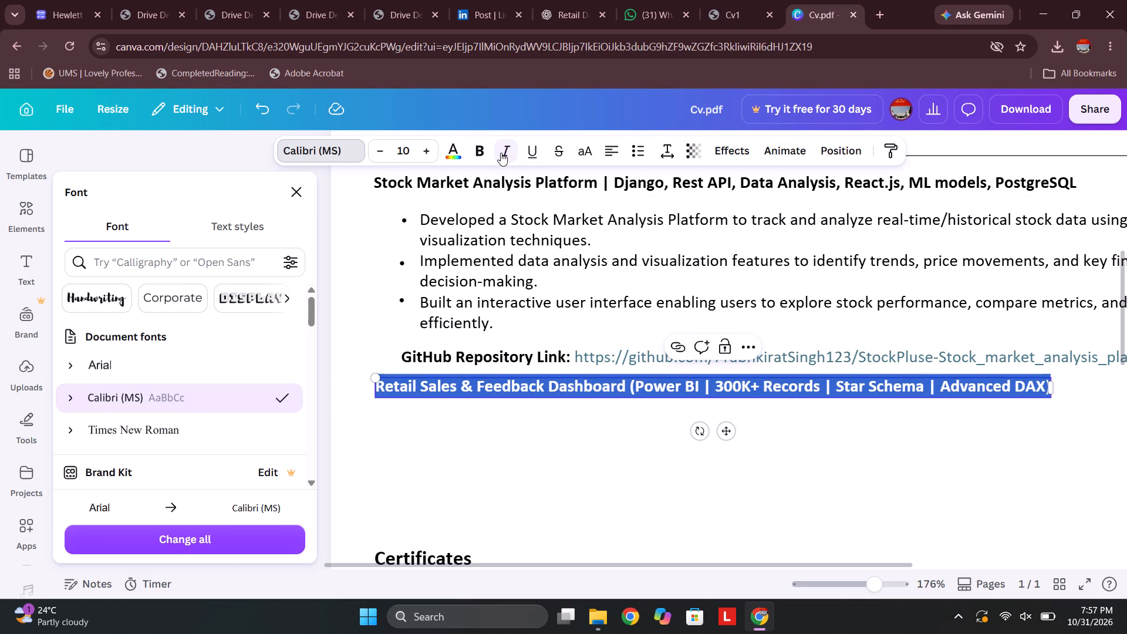
click(453, 443)
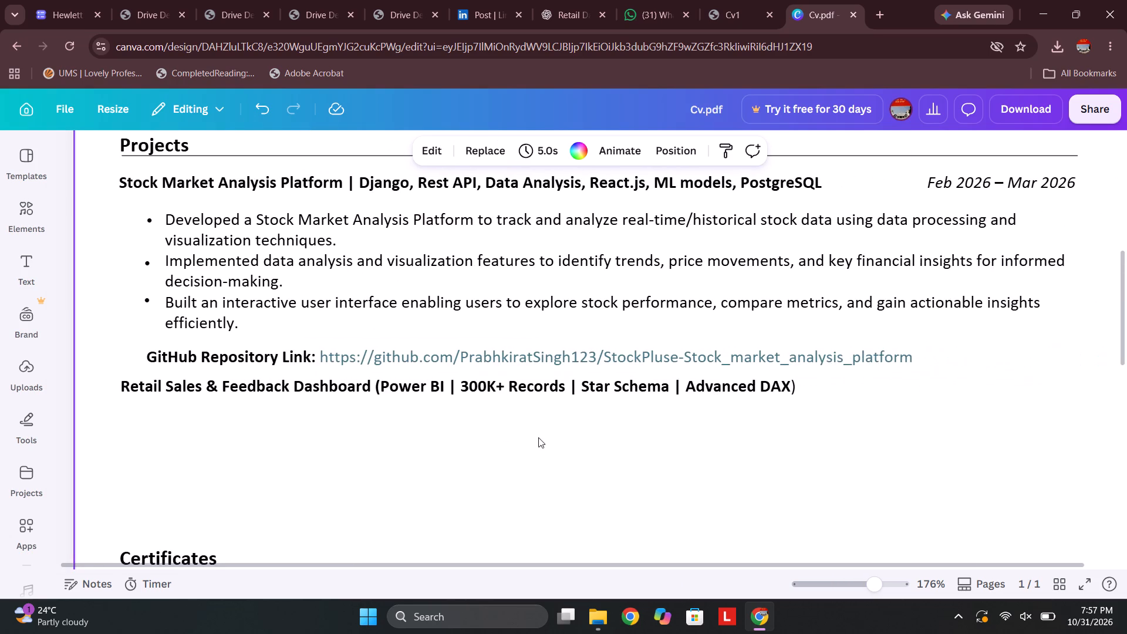
Replace the opening parenthesis before Power BI in the Retail Sales & Feedback Dashboard title with a vertical bar.
click(369, 379)
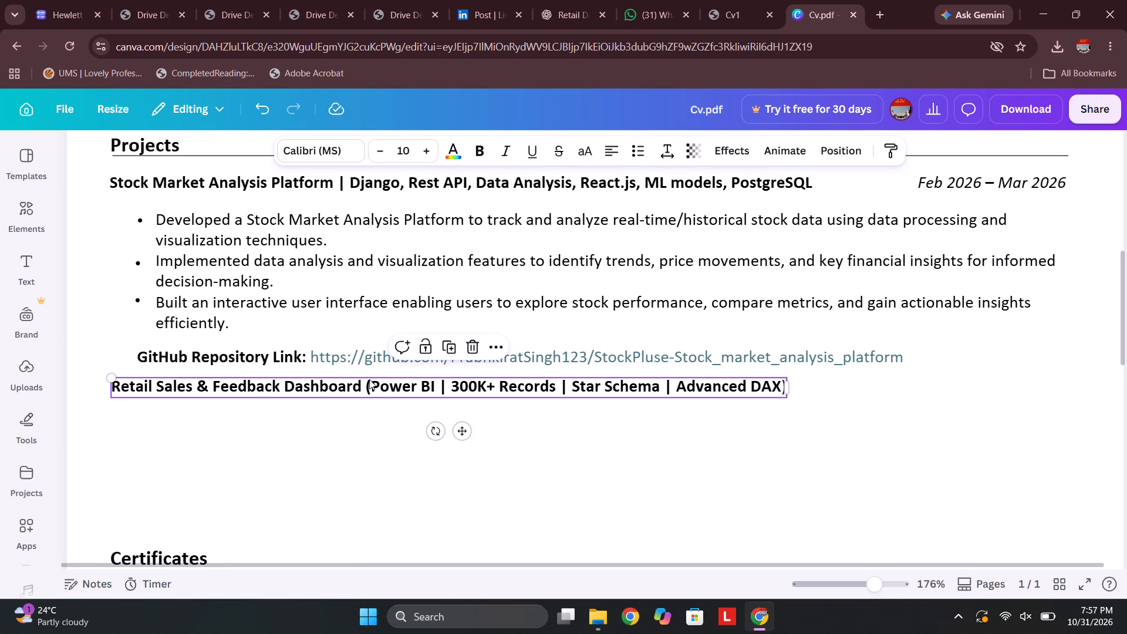
click(375, 382)
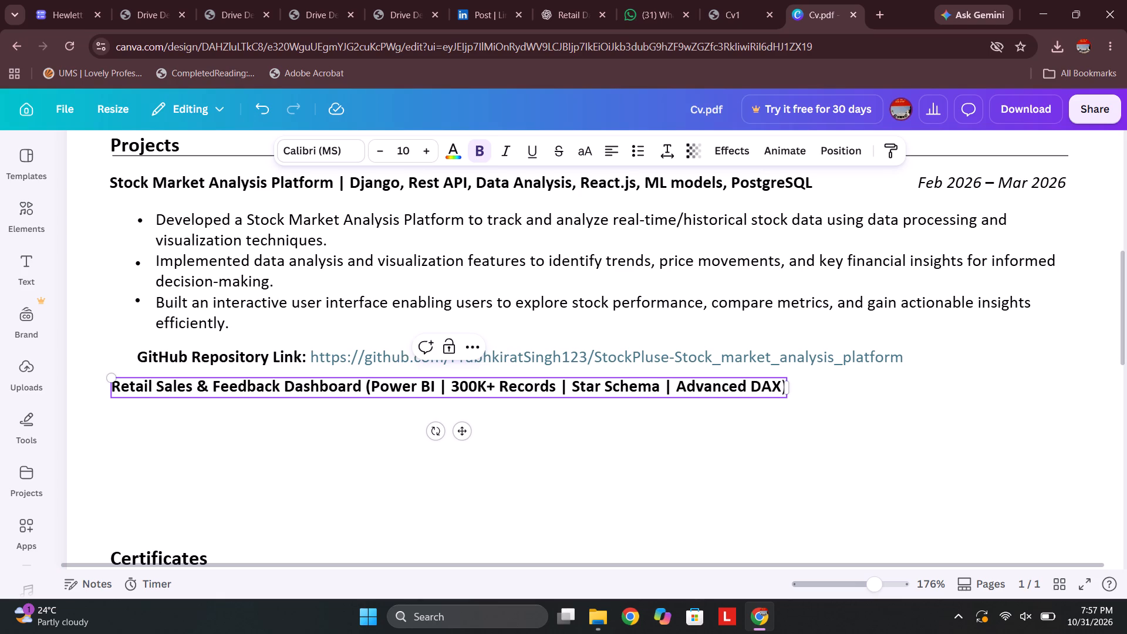
key(BackSpace)
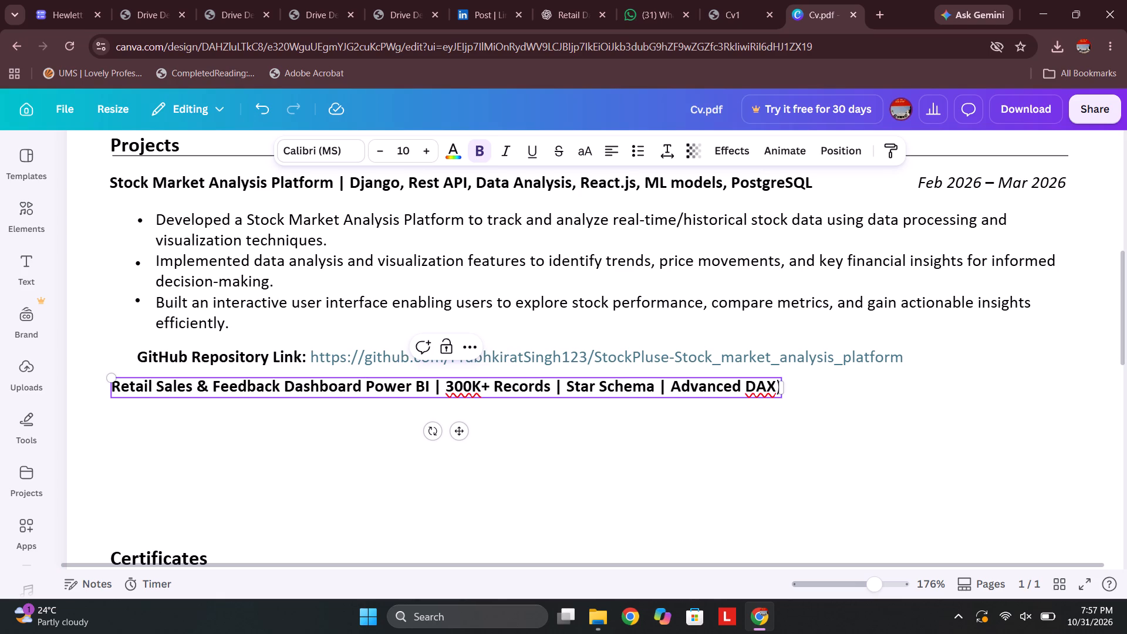
key(shift+bar)
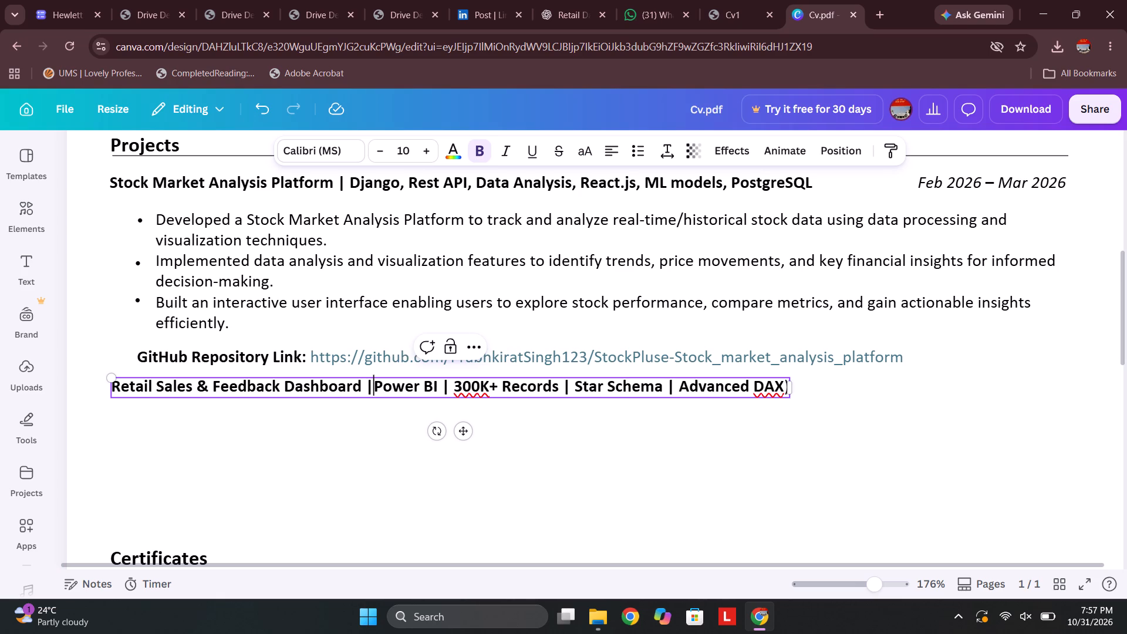
Remove "| 300K+ Records |" from the Retail Sales & Feedback Dashboard title and separate Power BI and Star Schema with a comma.
click(455, 387)
click(475, 387)
click(676, 385)
key(Left)
key(Left)
key(Left)
key(Left)
key(Left)
key(Left)
key(Left)
key(Left)
key(Left)
key(Left)
key(Left)
key(Left)
key(Left)
key(BackSpace)
key(BackSpace)
key(BackSpace)
key(BackSpace)
key(BackSpace)
key(BackSpace)
key(BackSpace)
key(BackSpace)
key(BackSpace)
key(BackSpace)
key(BackSpace)
key(BackSpace)
key(BackSpace)
key(BackSpace)
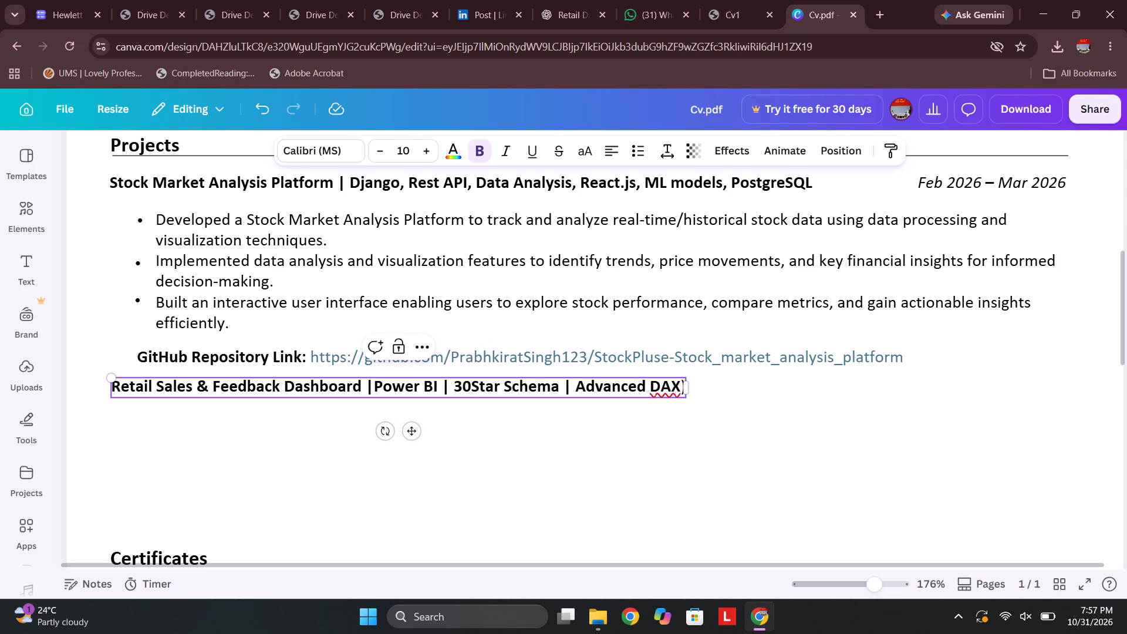
key(BackSpace)
key(BackSpace)
key(BackSpace)
key(BackSpace)
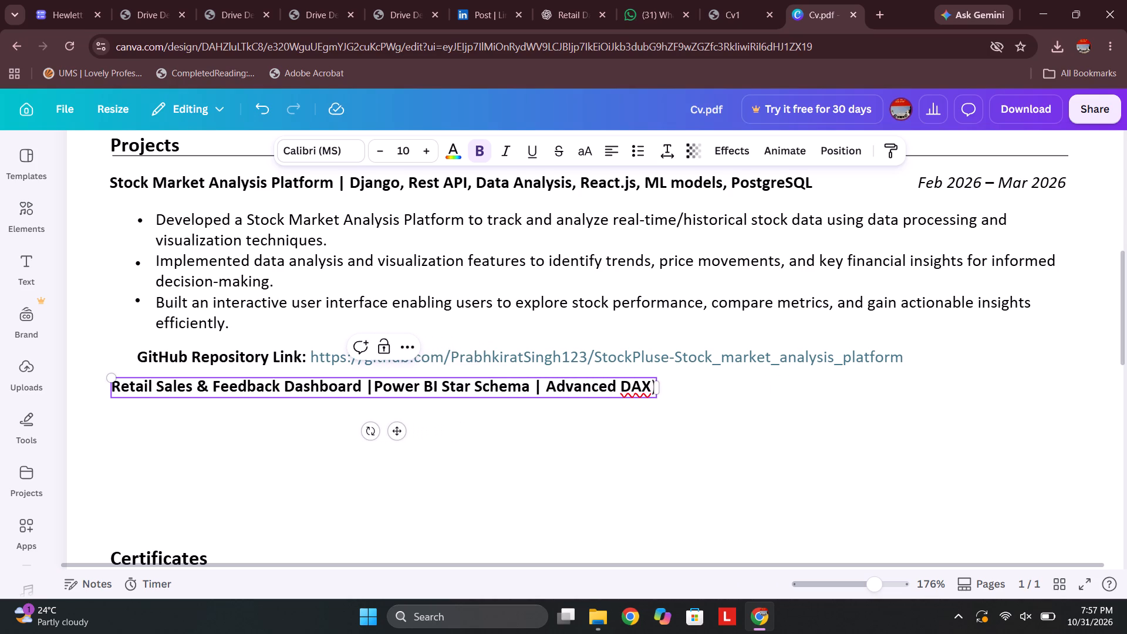
key(comma)
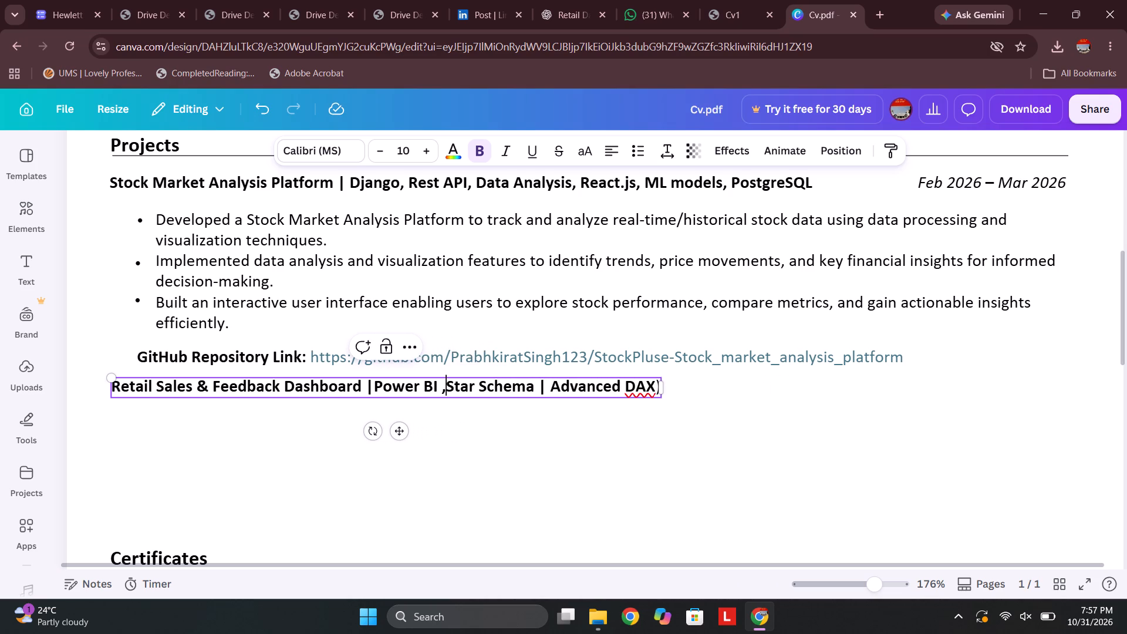
key(space)
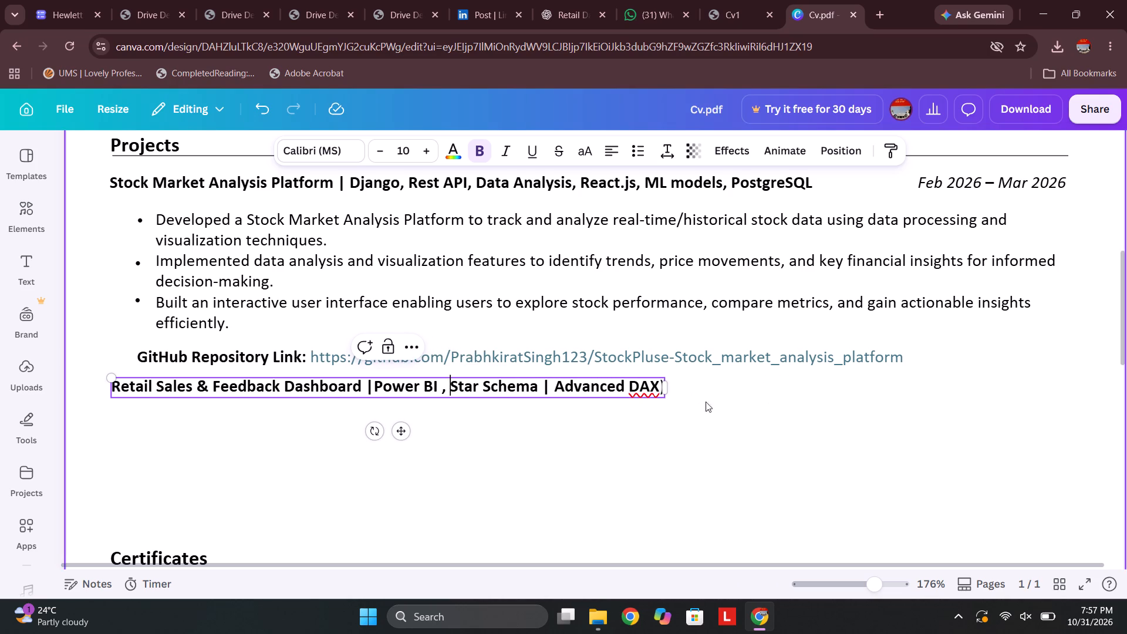
Replace the vertical bar between Star Schema and Advanced DAX with a comma that has a space on each side.
click(559, 385)
key(BackSpace)
key(BackSpace)
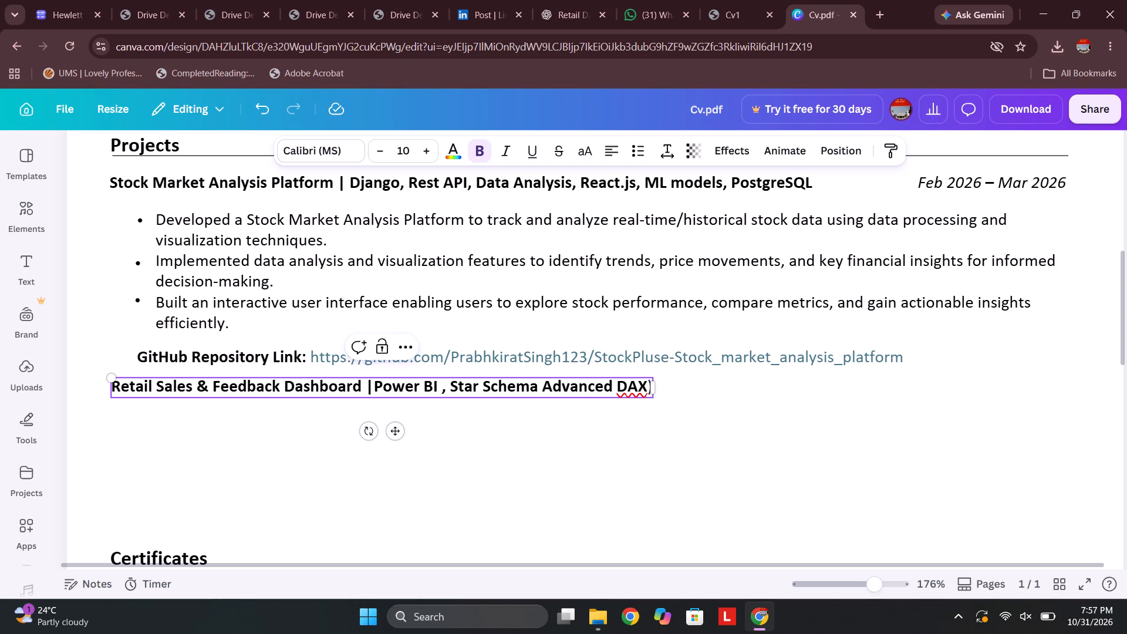
key(BackSpace)
key(comma)
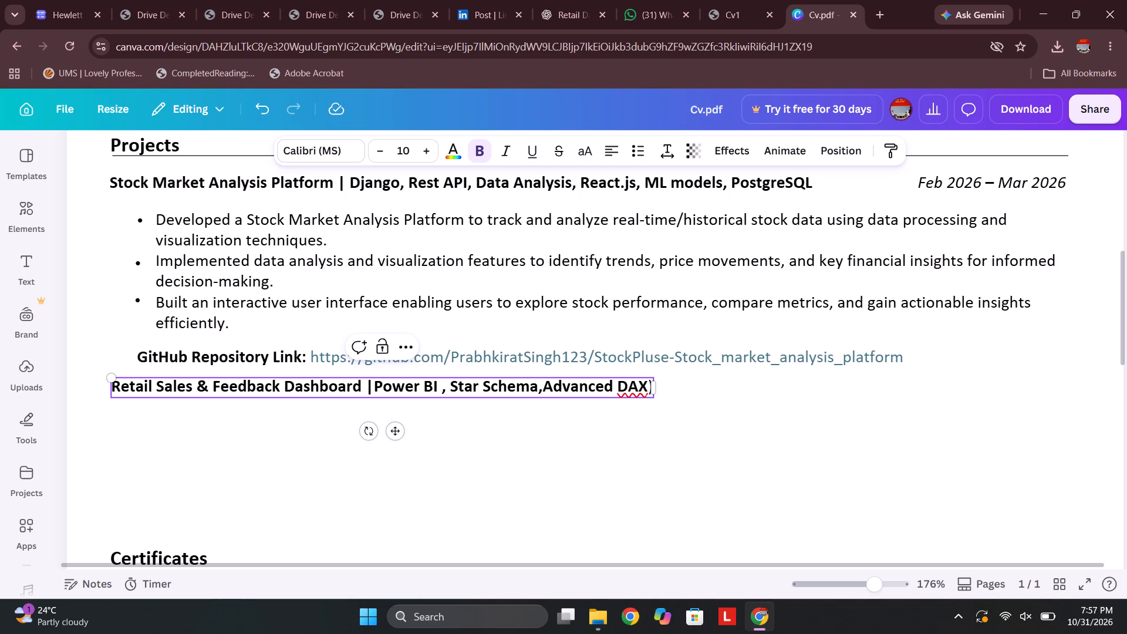
key(BackSpace)
key(space)
text(,)
key(space)
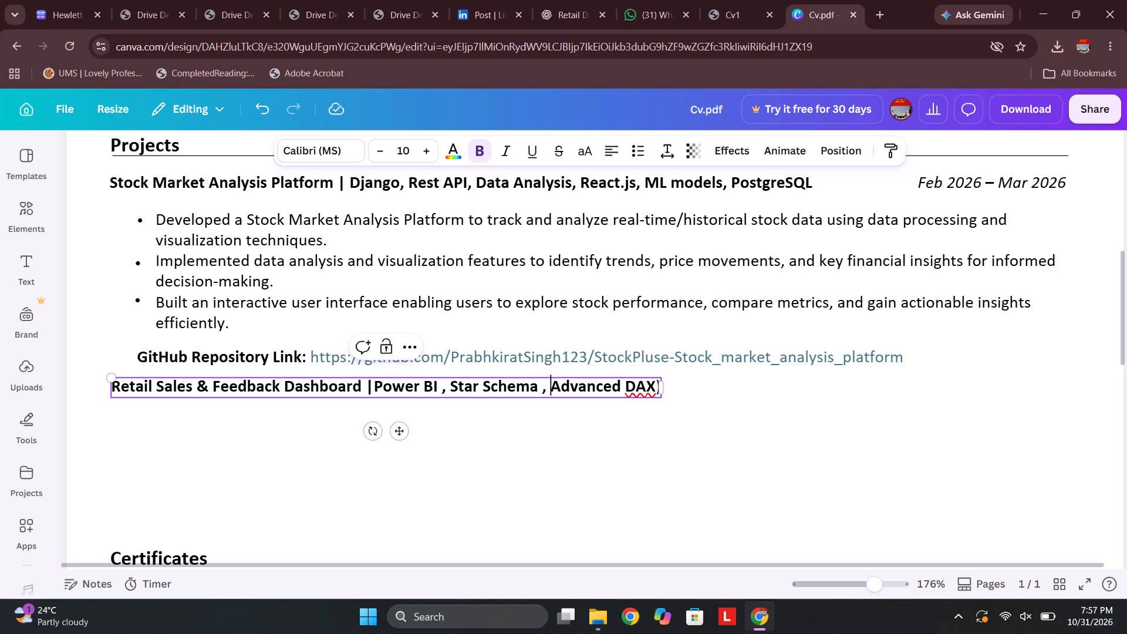
Delete the closing parenthesis after Advanced DAX in the Retail Sales & Feedback Dashboard title.
click(654, 386)
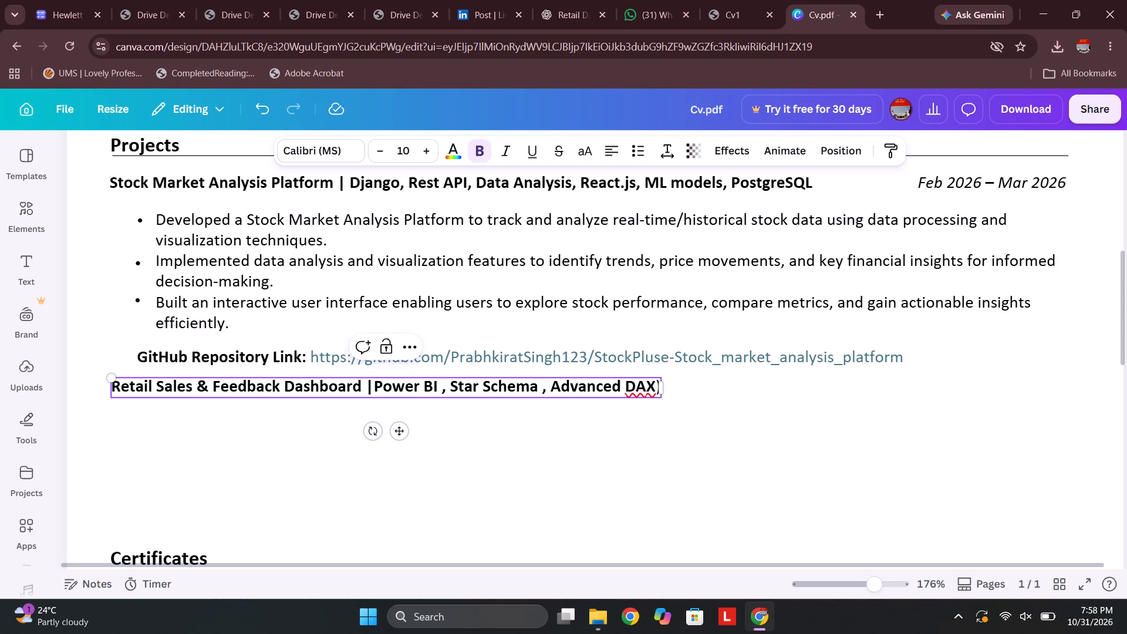
key(Delete)
click(648, 390)
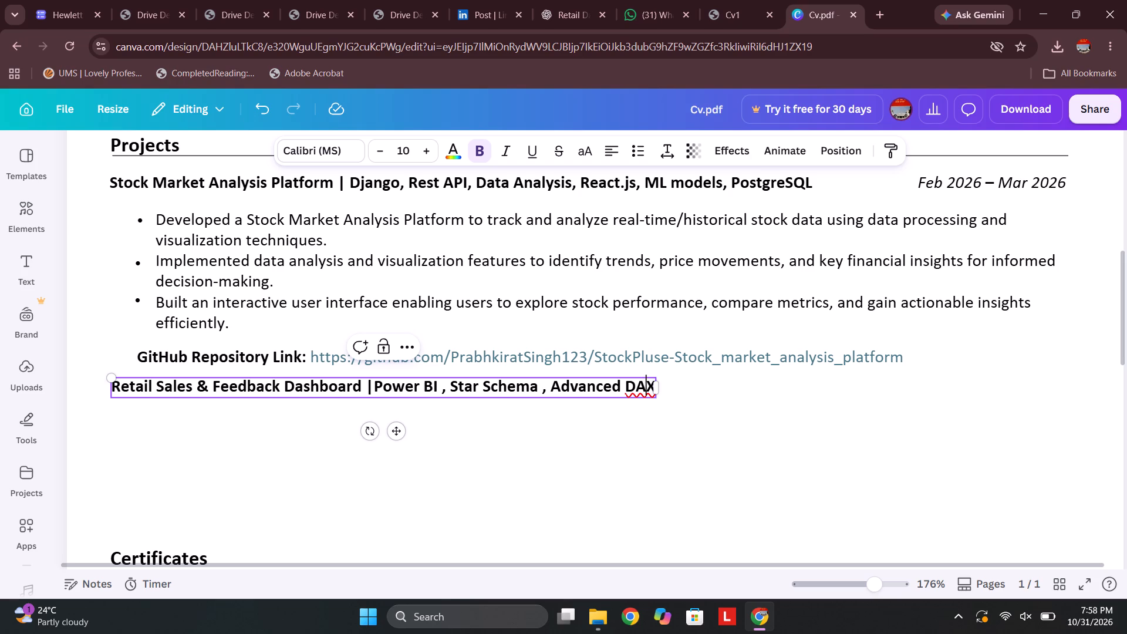
click(683, 397)
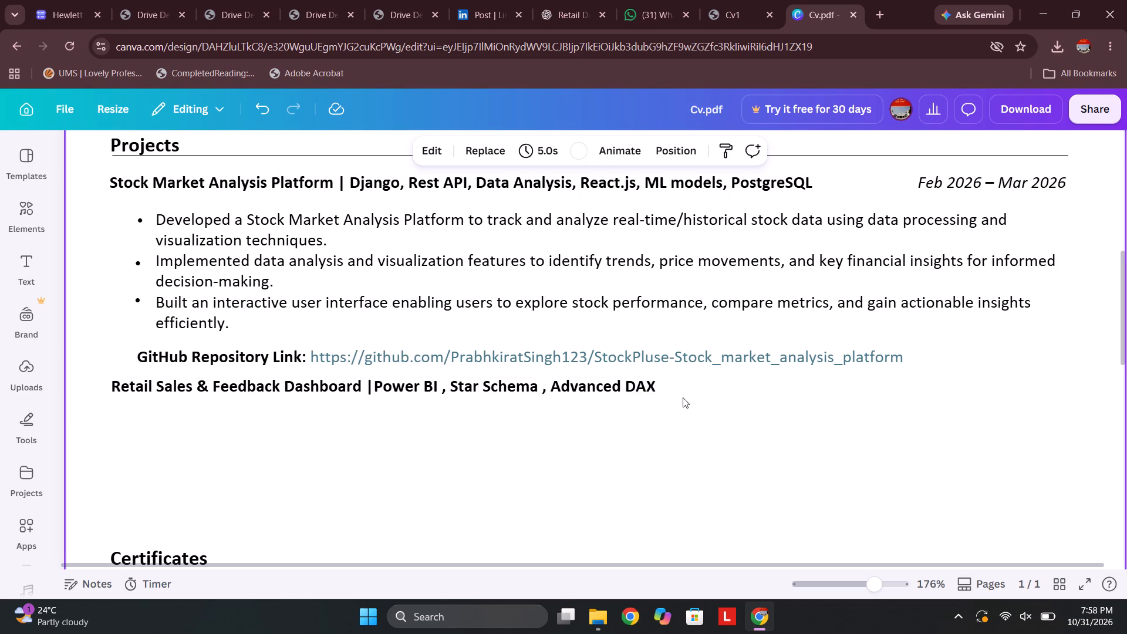
Copy the Stock Market project's date range and place the copy on the Retail Sales & Feedback Dashboard title line, near the page's right margin.
scroll(683, 397, up, 1)
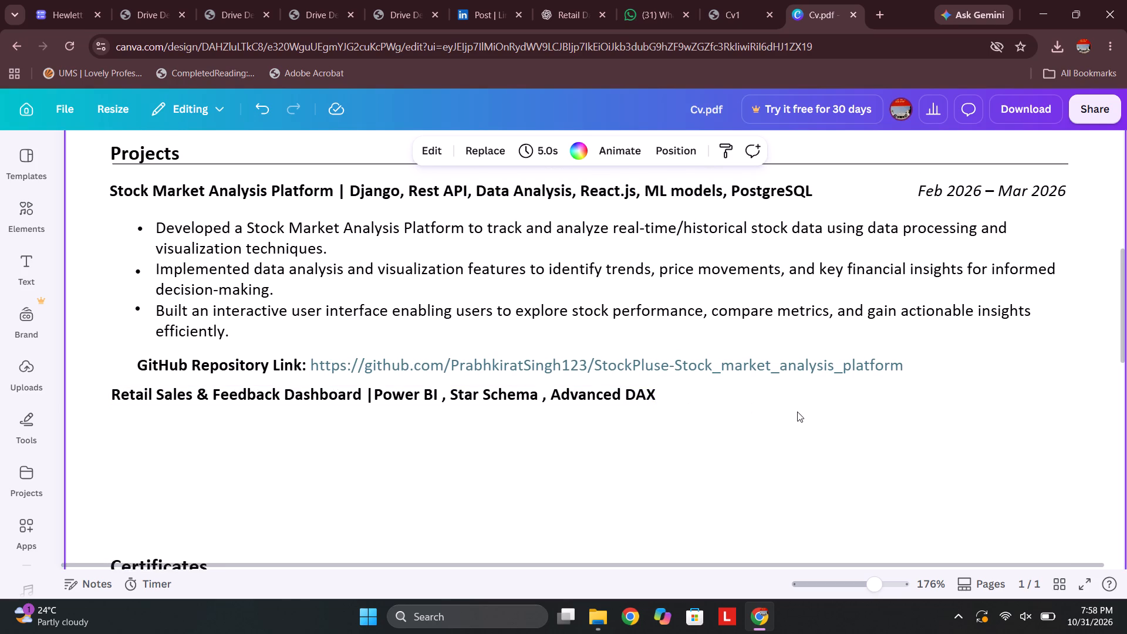
click(943, 190)
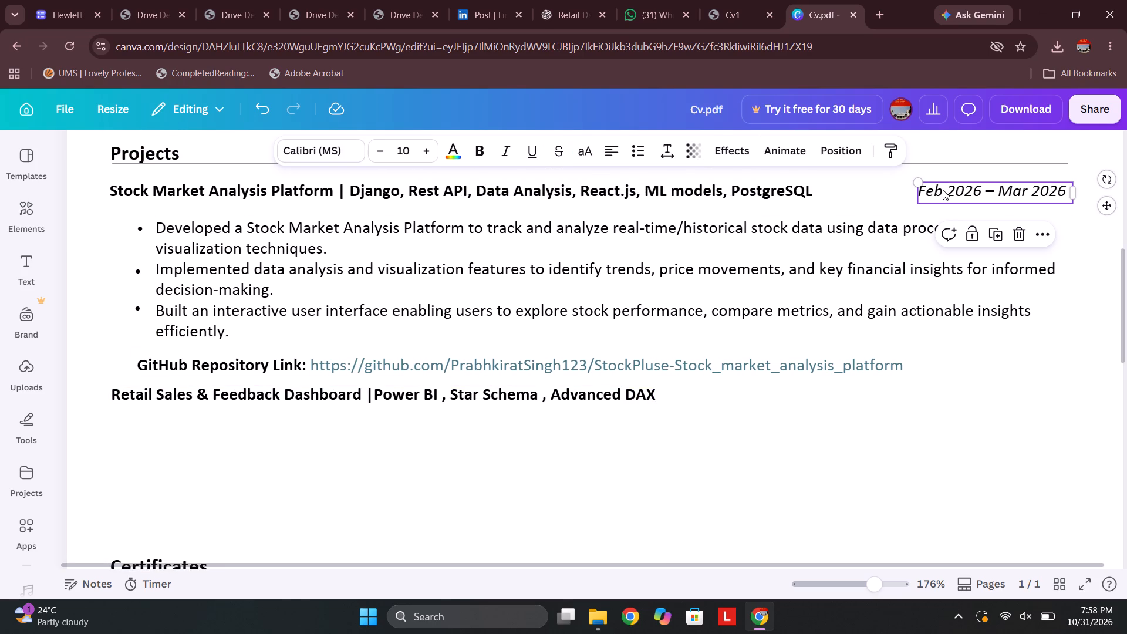
key(ctrl+c)
click(941, 404)
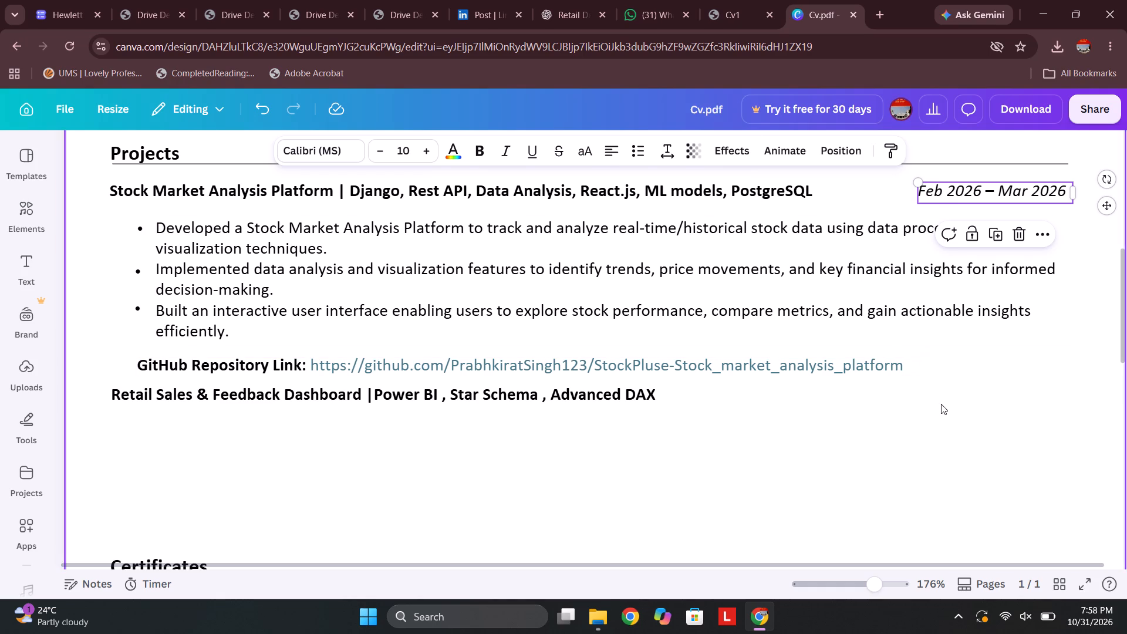
key(ctrl+v)
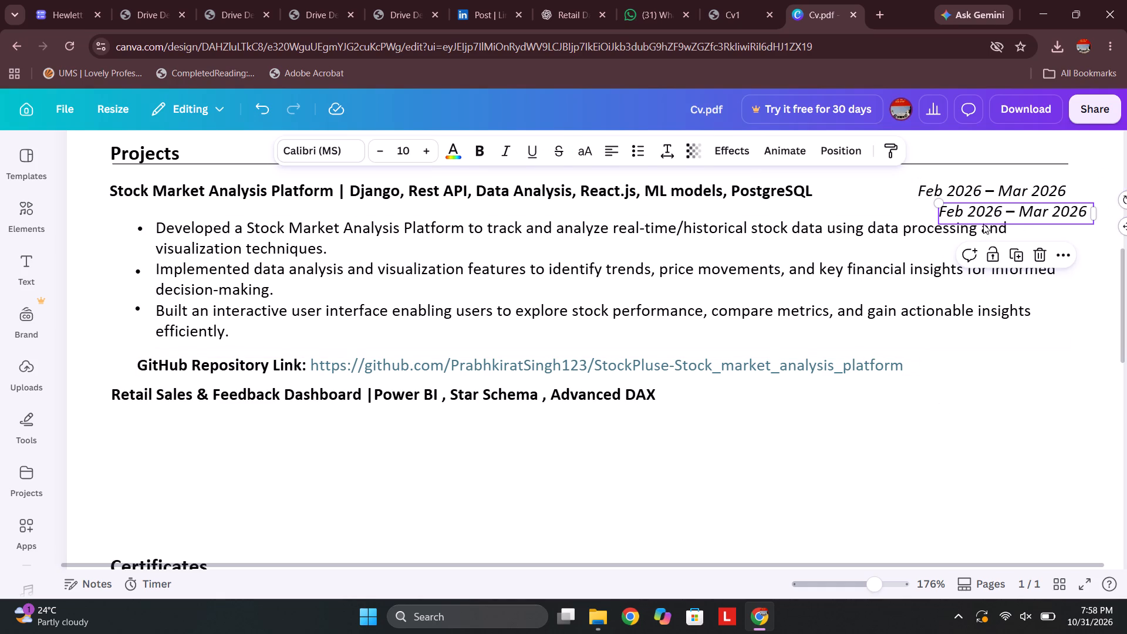
drag(983, 215, 963, 402)
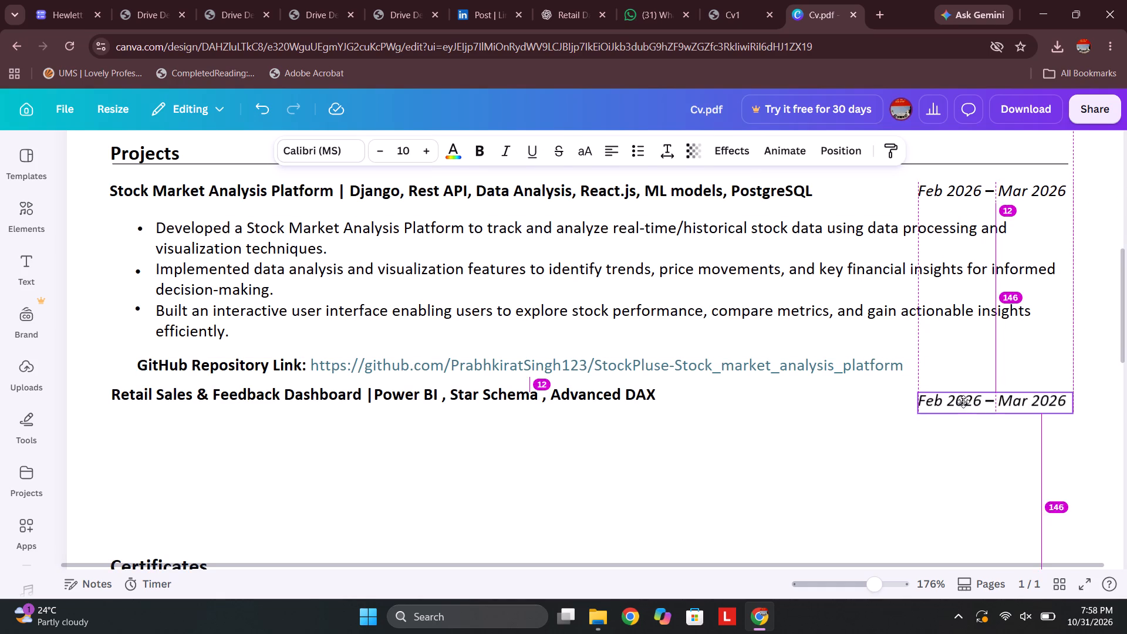
drag(963, 402, 951, 396)
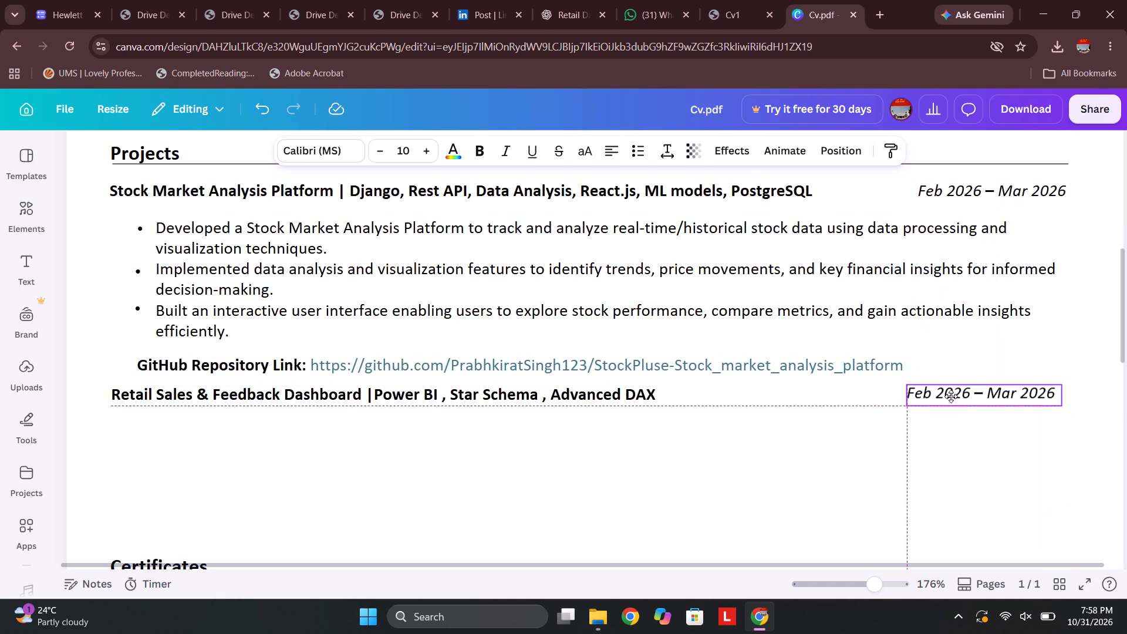
drag(951, 396, 955, 394)
click(1067, 440)
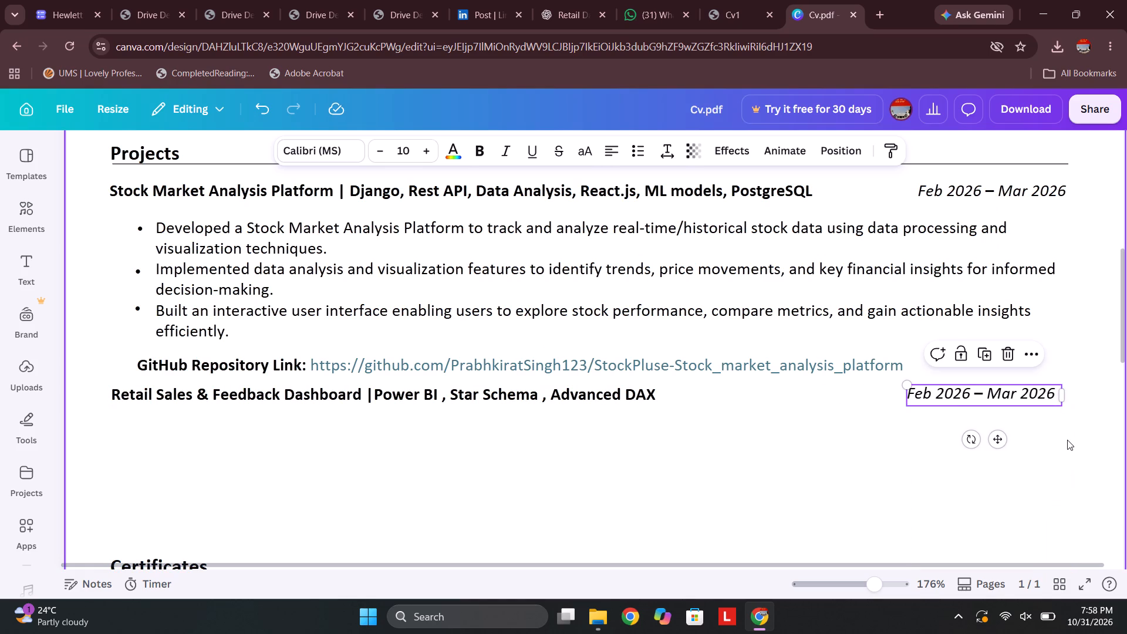
Change the end year of the Retail Sales & Feedback Dashboard date range to 2025.
click(1047, 394)
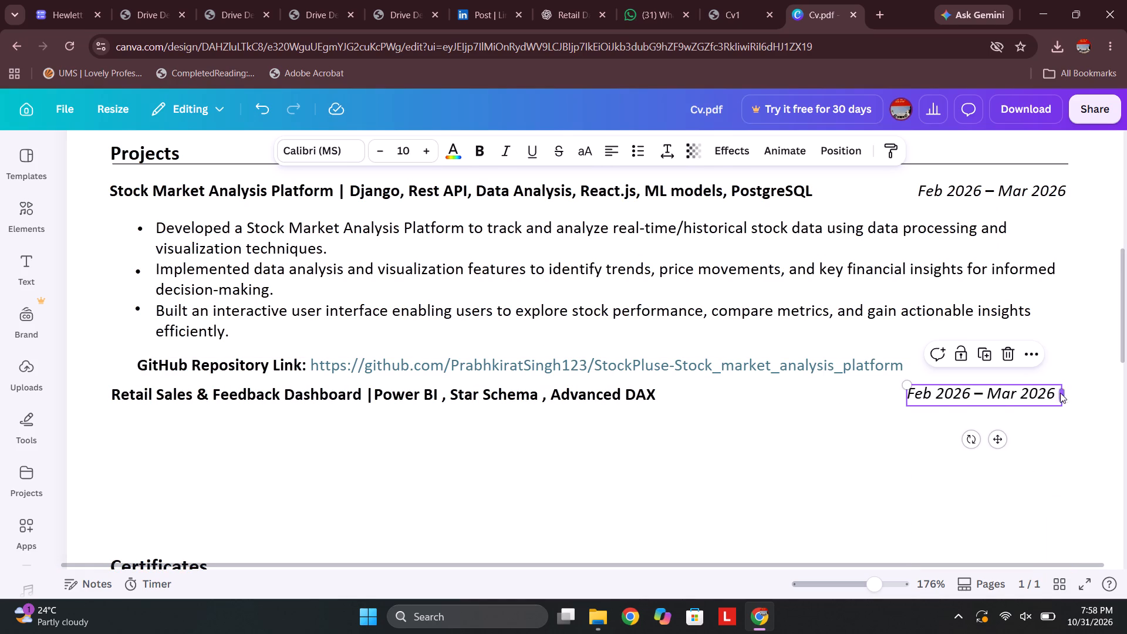
click(1055, 393)
click(1055, 393)
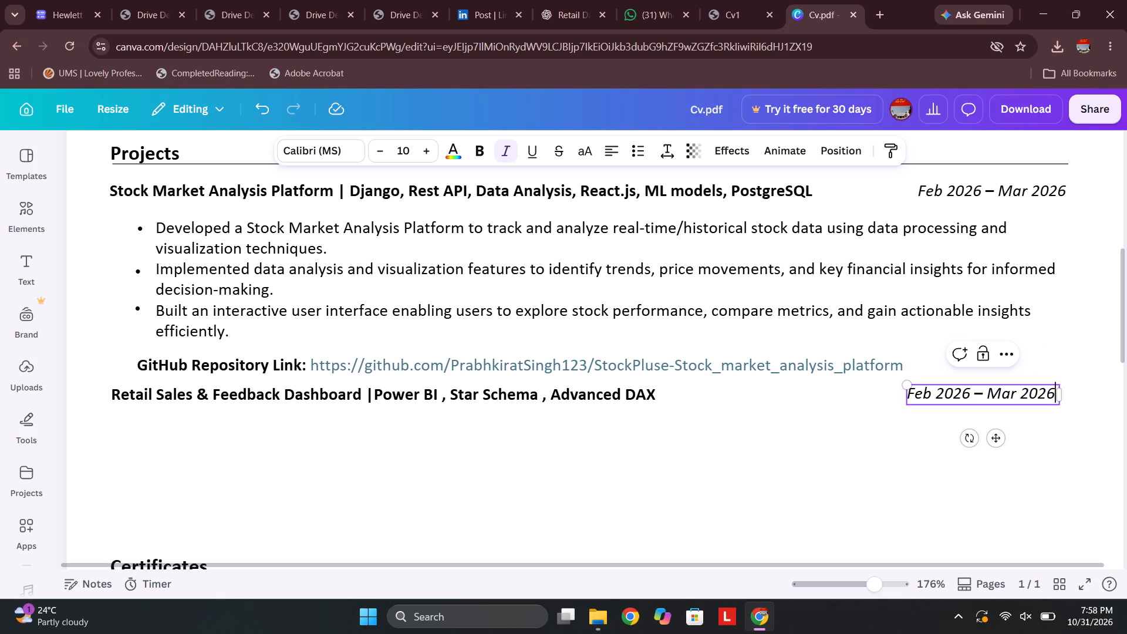
key(BackSpace)
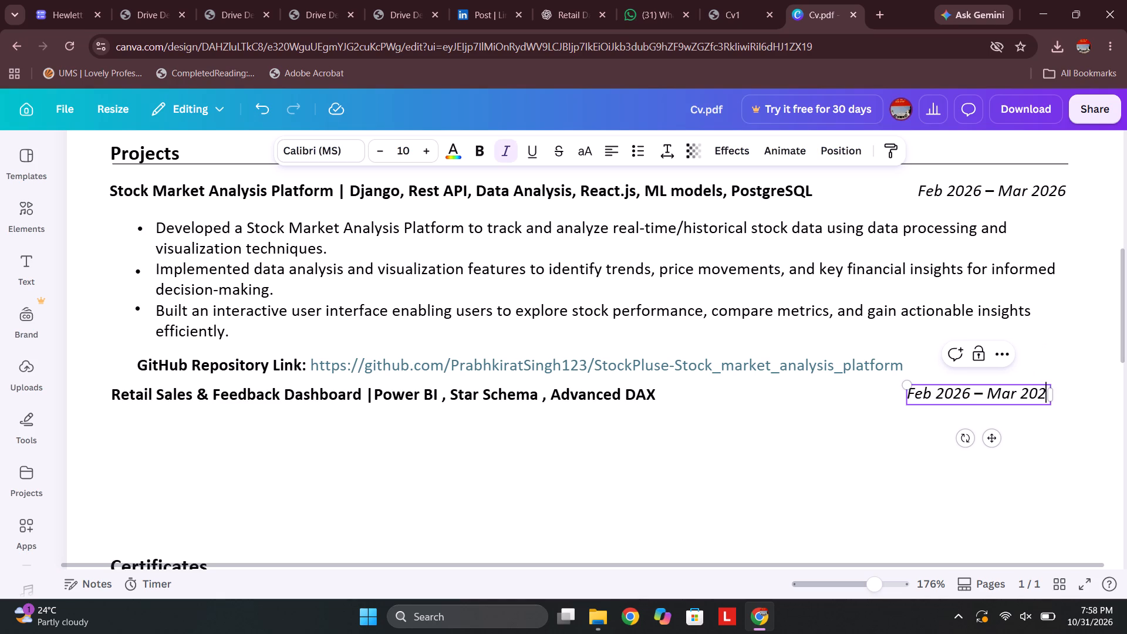
key(5)
key(Left)
key(Left)
key(Left)
key(Left)
key(Left)
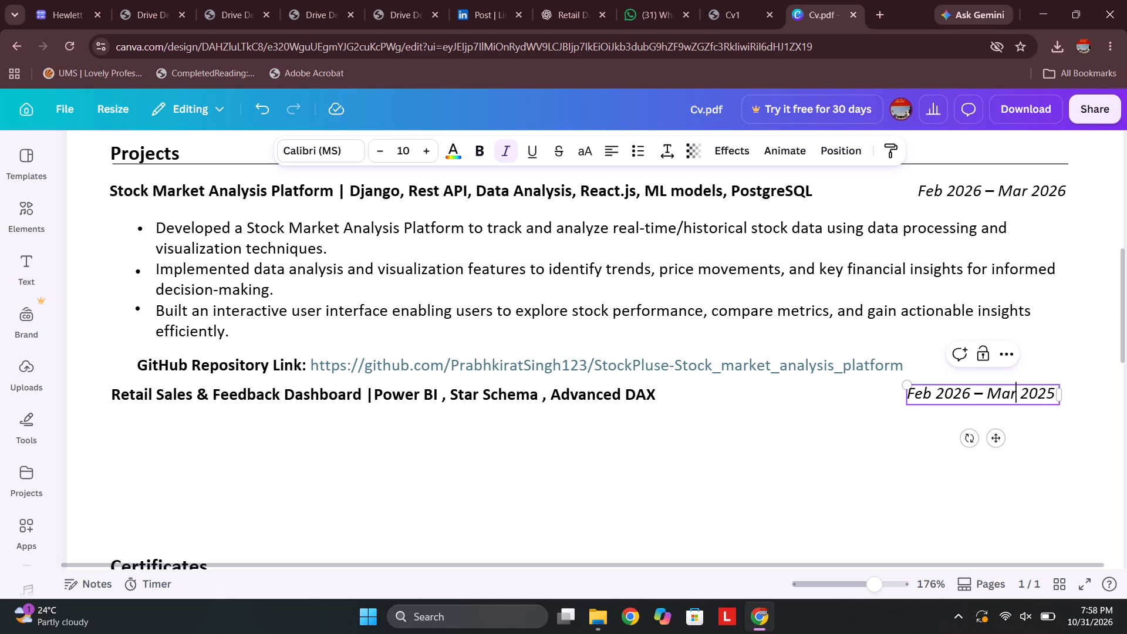
Consult the project's LinkedIn post and change the start month of the dashboard's date range to Nov, without bold.
click(502, 29)
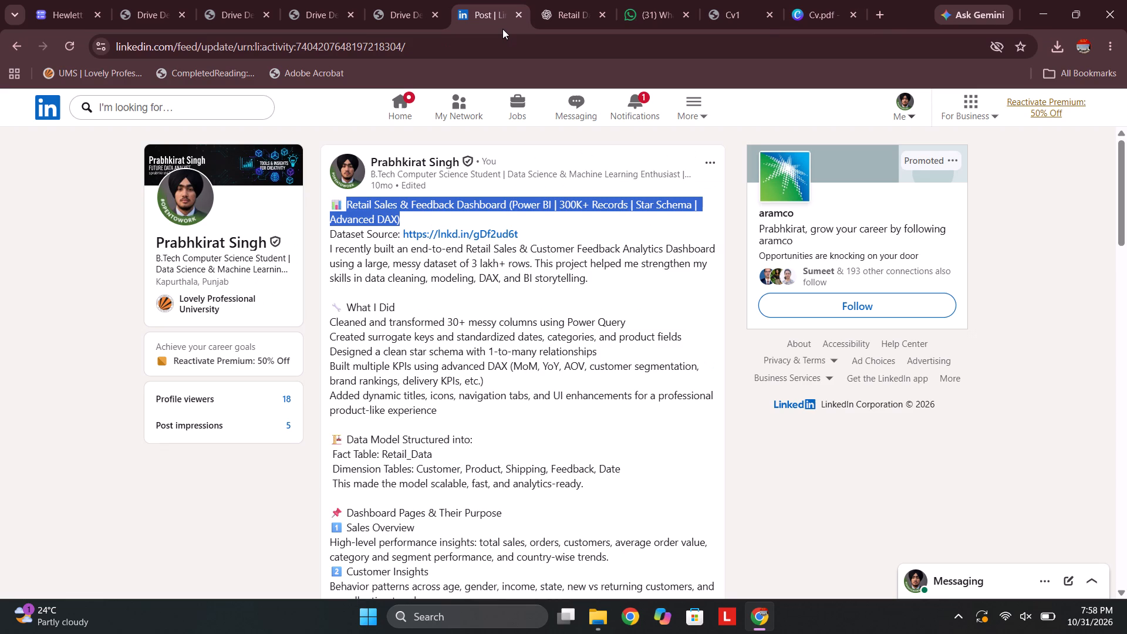
click(641, 241)
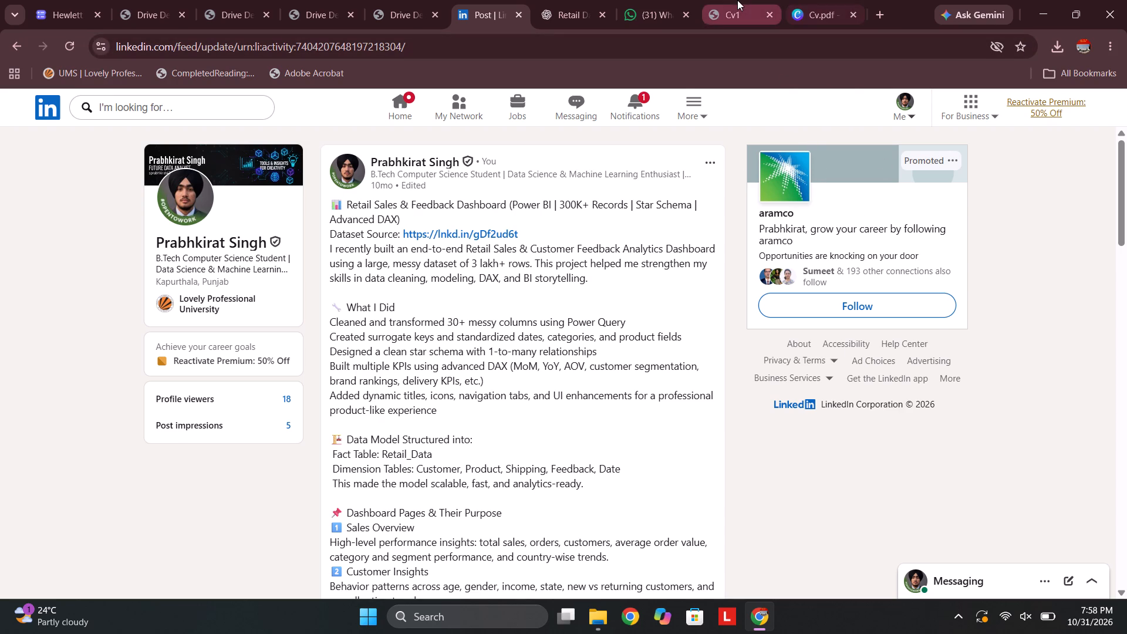
click(801, 17)
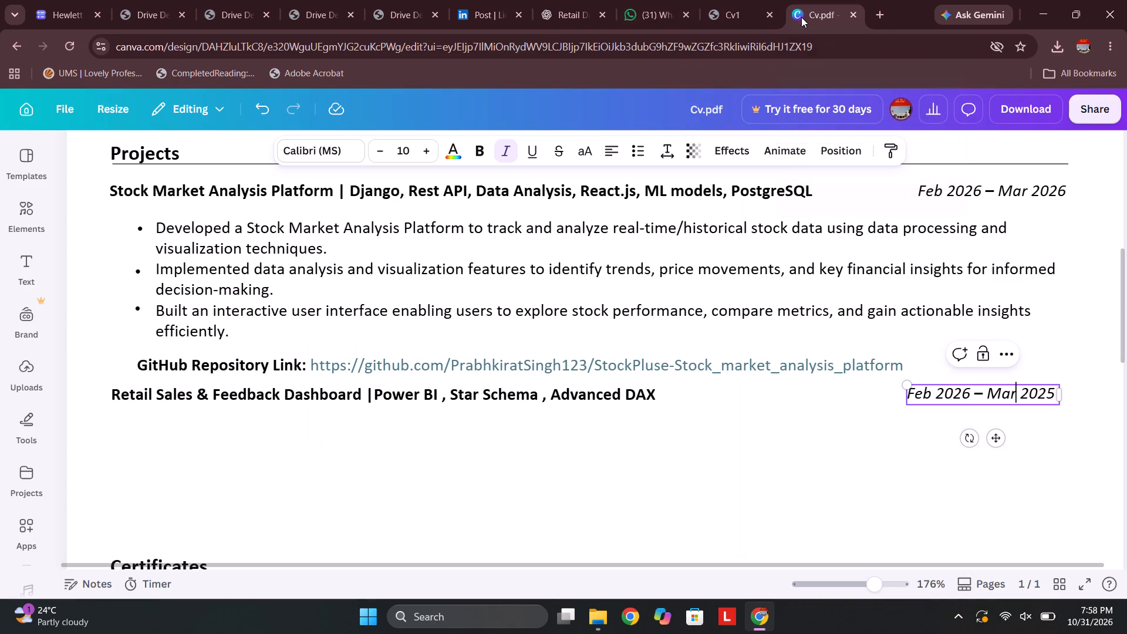
click(933, 393)
key(BackSpace)
key(BackSpace)
key(BackSpace)
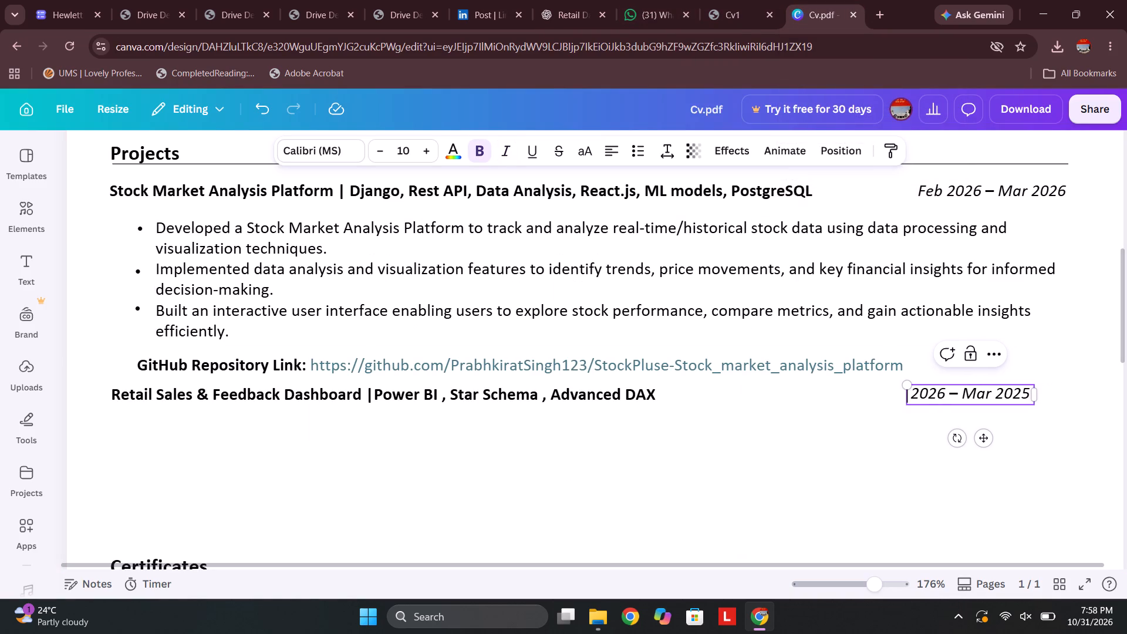
key(shift+n)
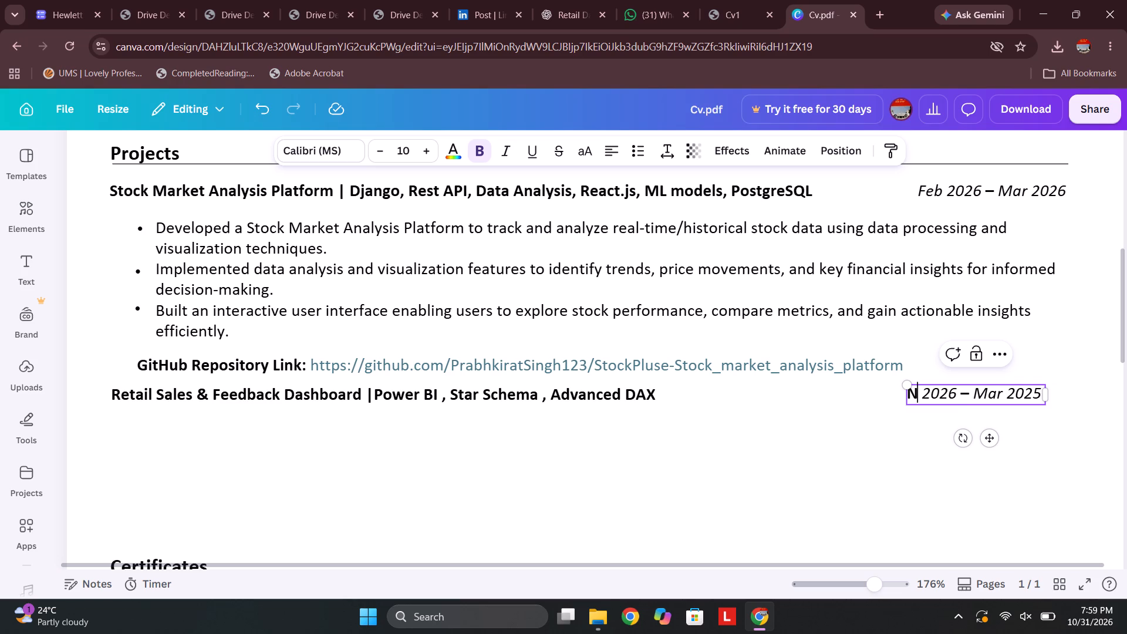
text(ov)
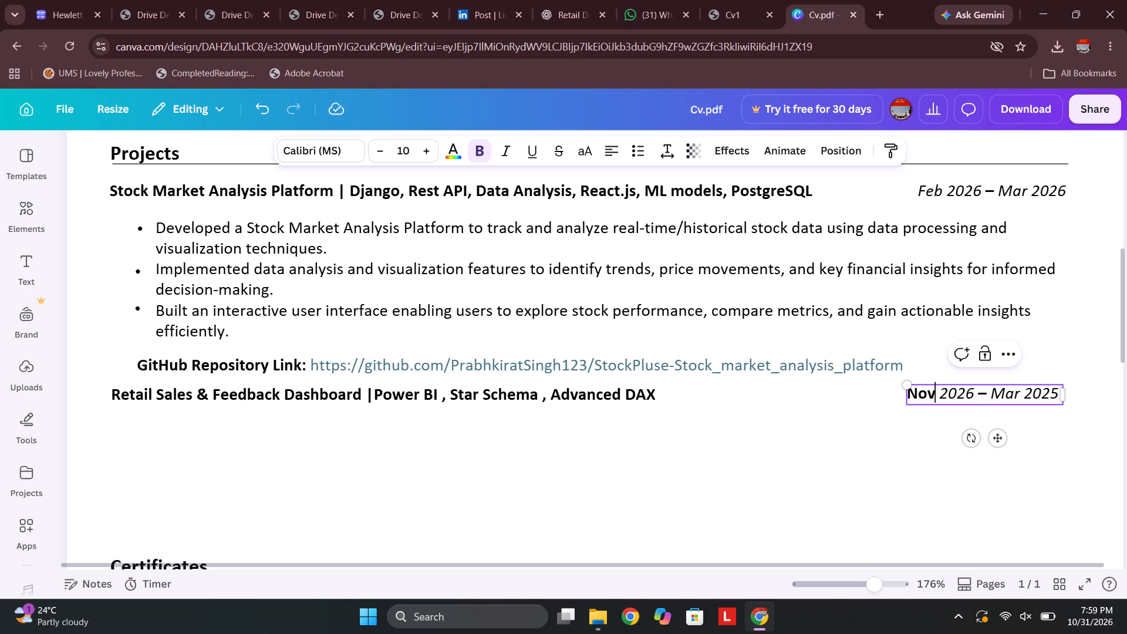
click(1015, 396)
drag(936, 391, 915, 391)
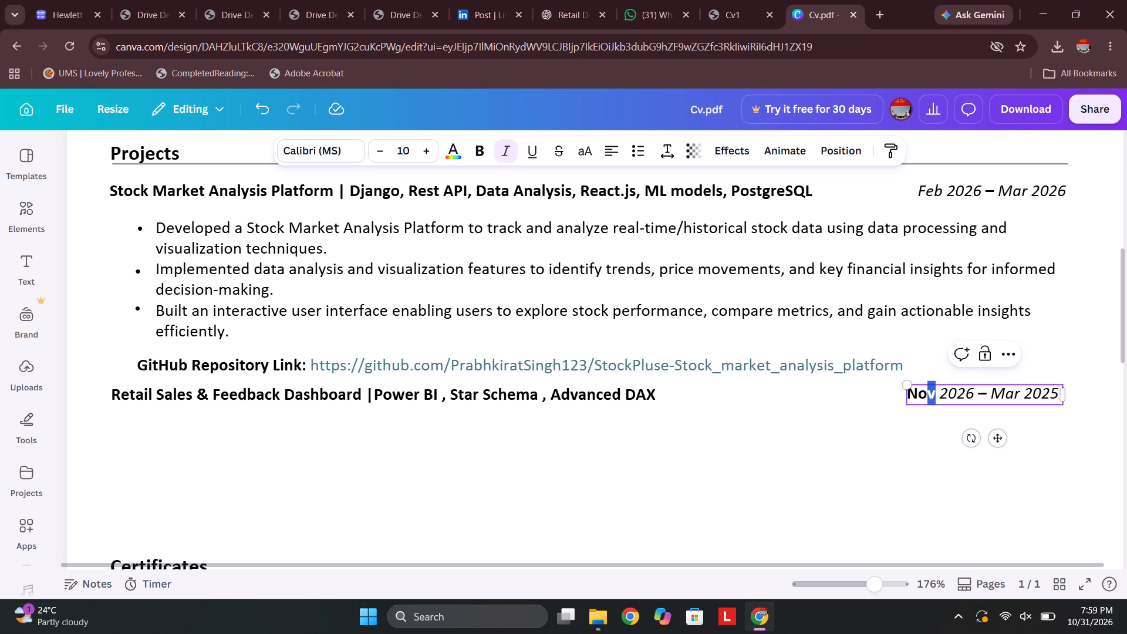
drag(915, 391, 910, 392)
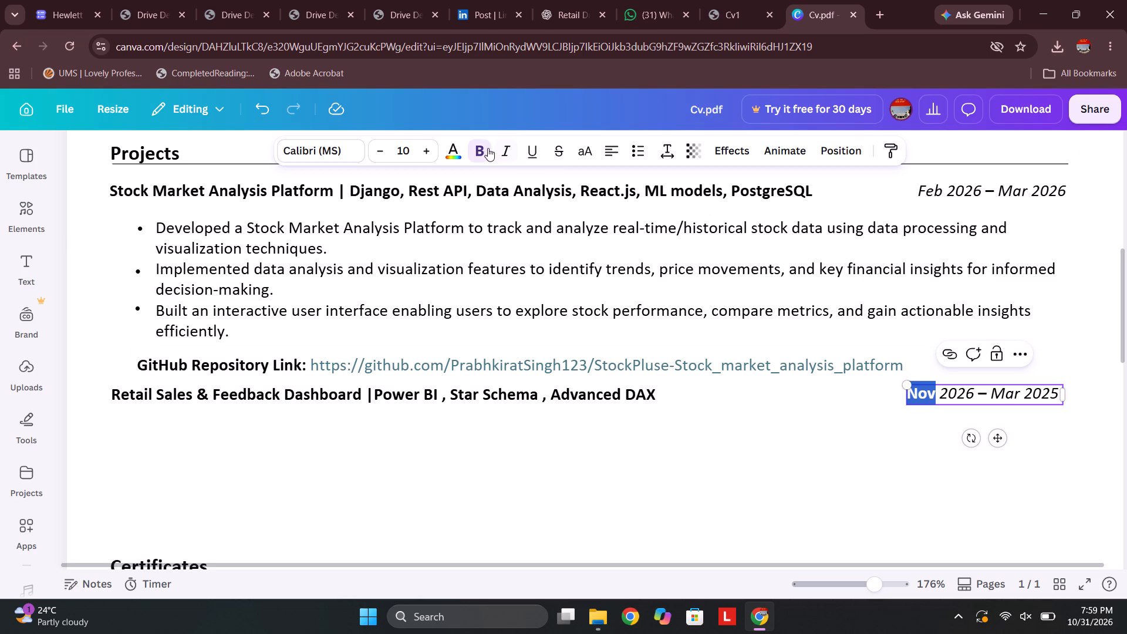
click(484, 147)
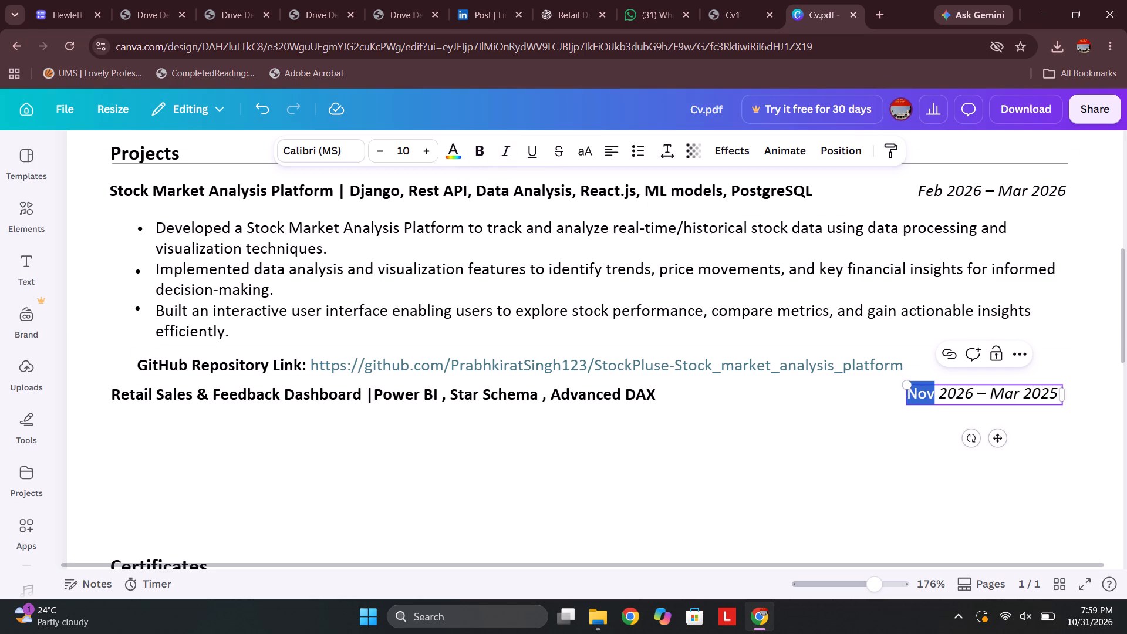
Replace the end month of the dashboard's date range with Dec and remove its bold formatting.
click(1017, 389)
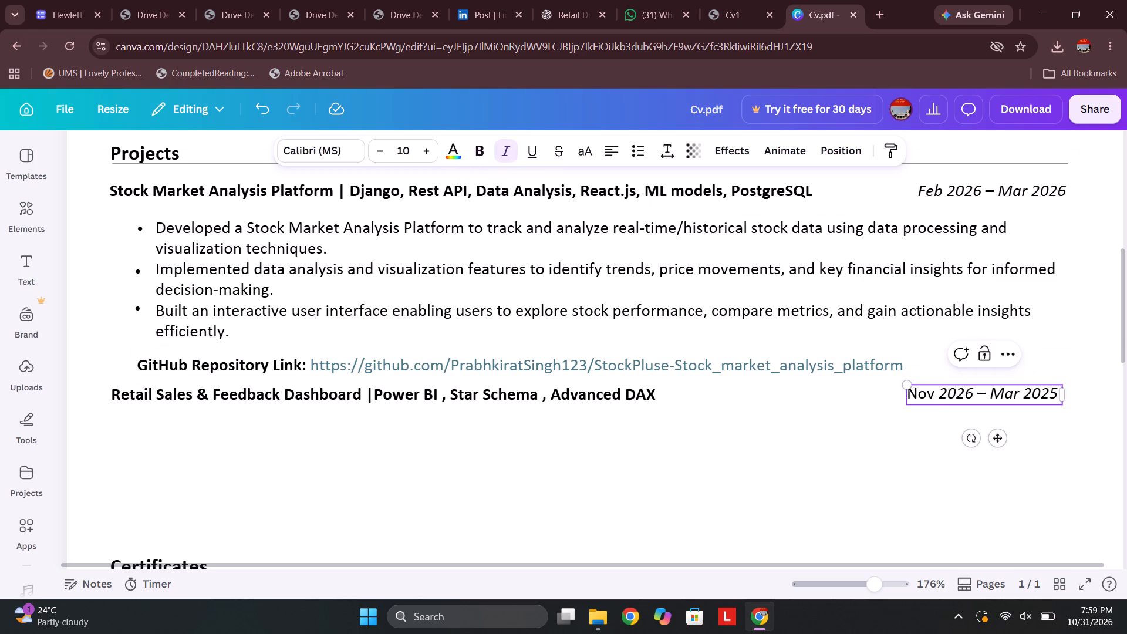
key(BackSpace)
key(BackSpace)
key(BackSpace)
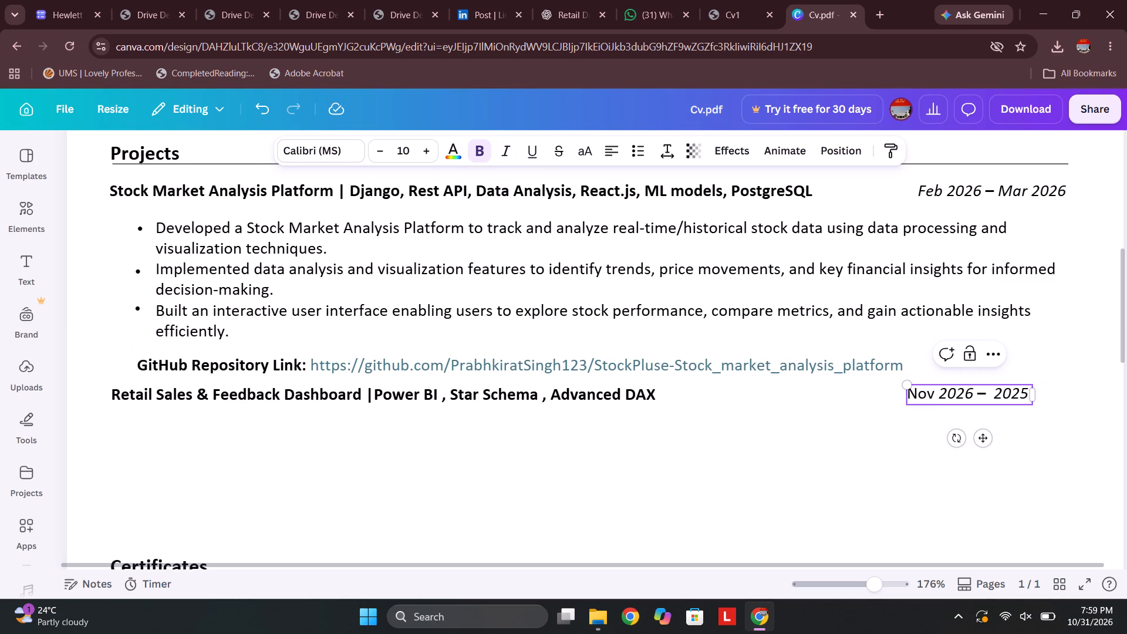
text(DEc)
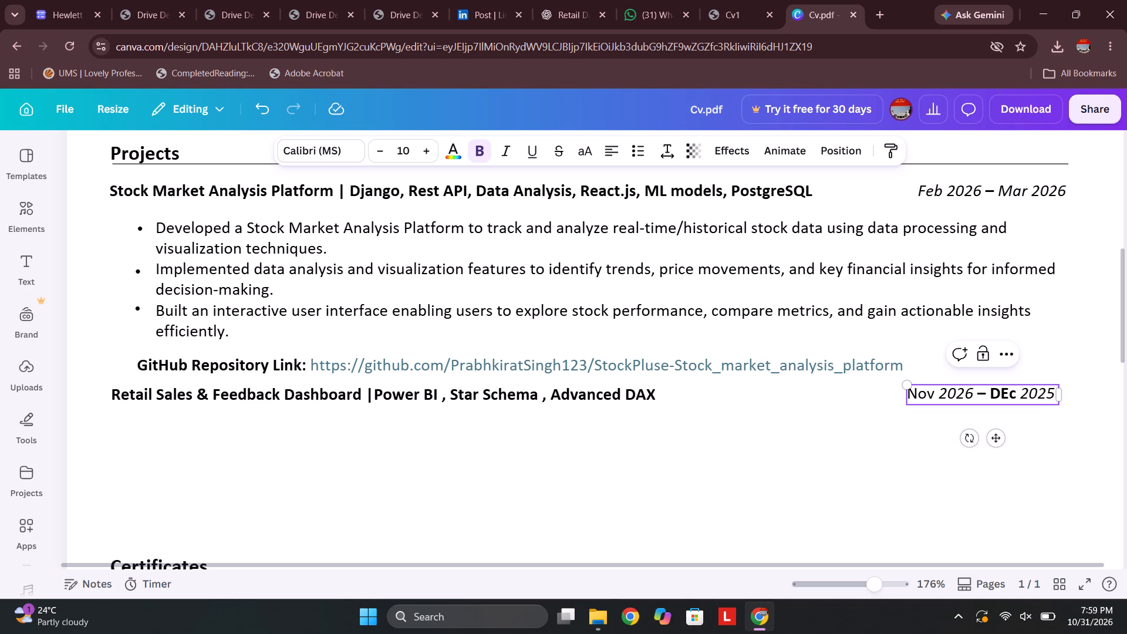
key(BackSpace)
key(BackSpace)
key(e)
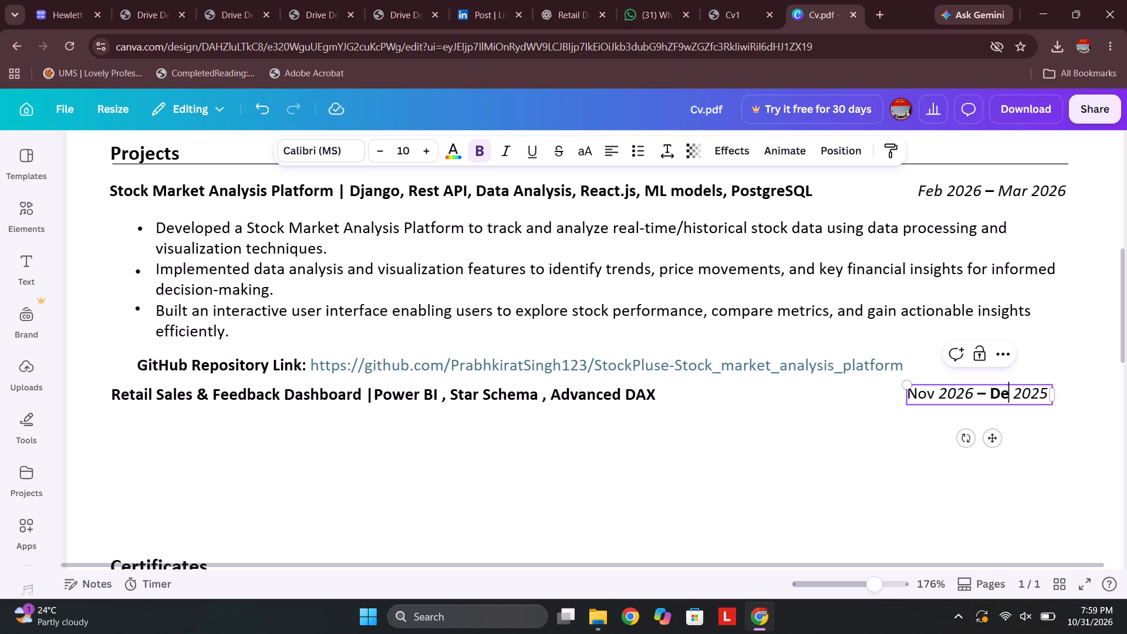
key(c)
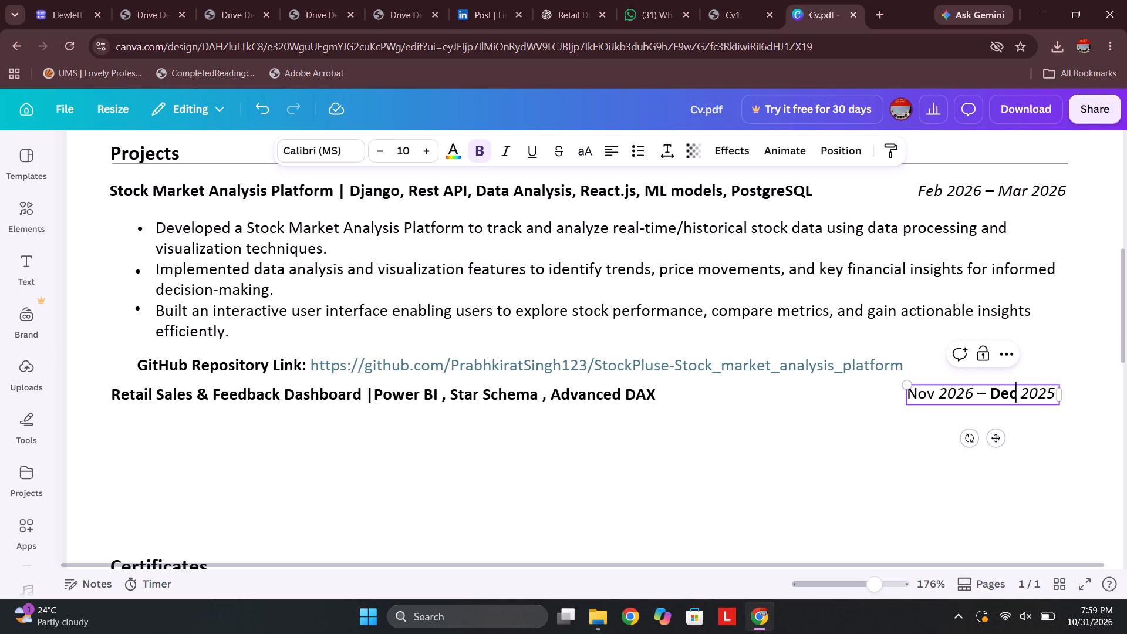
drag(1018, 393, 989, 393)
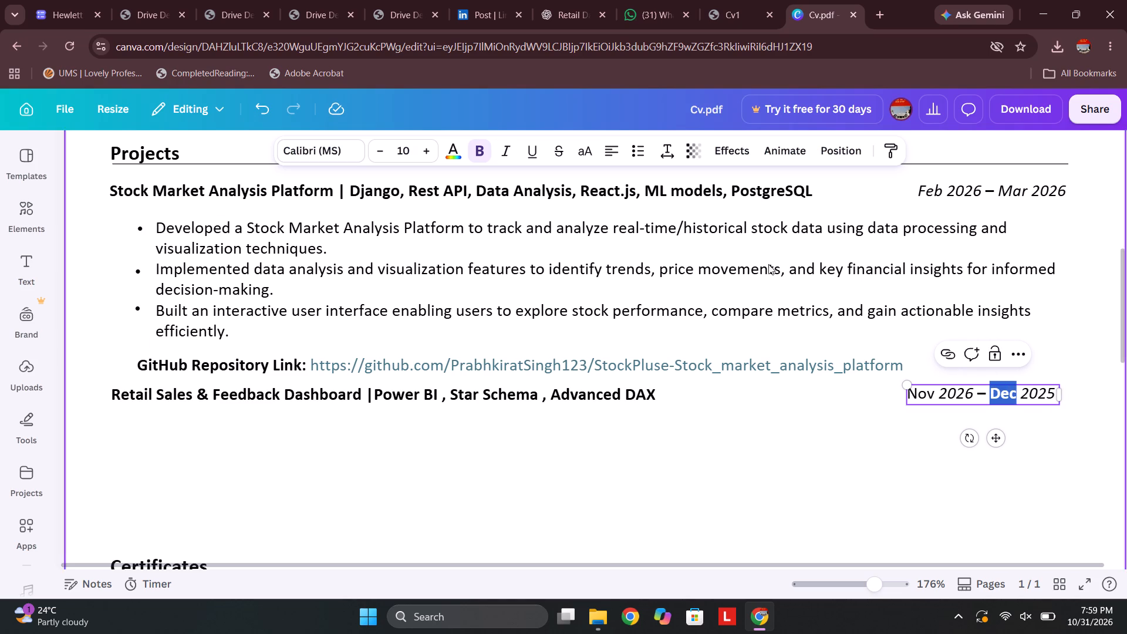
click(481, 146)
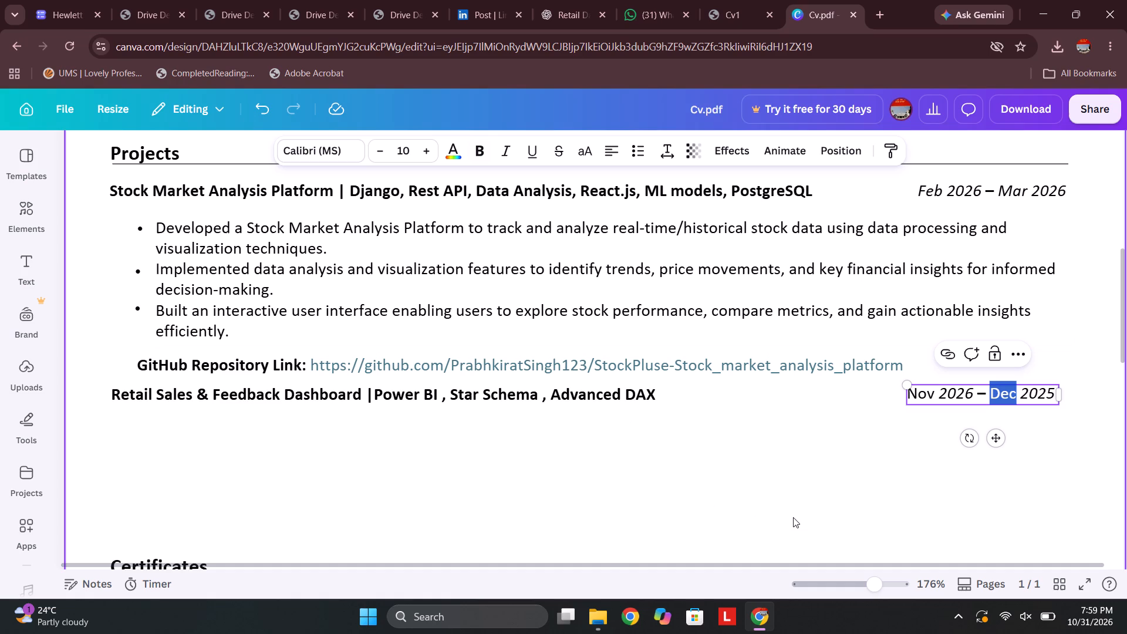
click(819, 434)
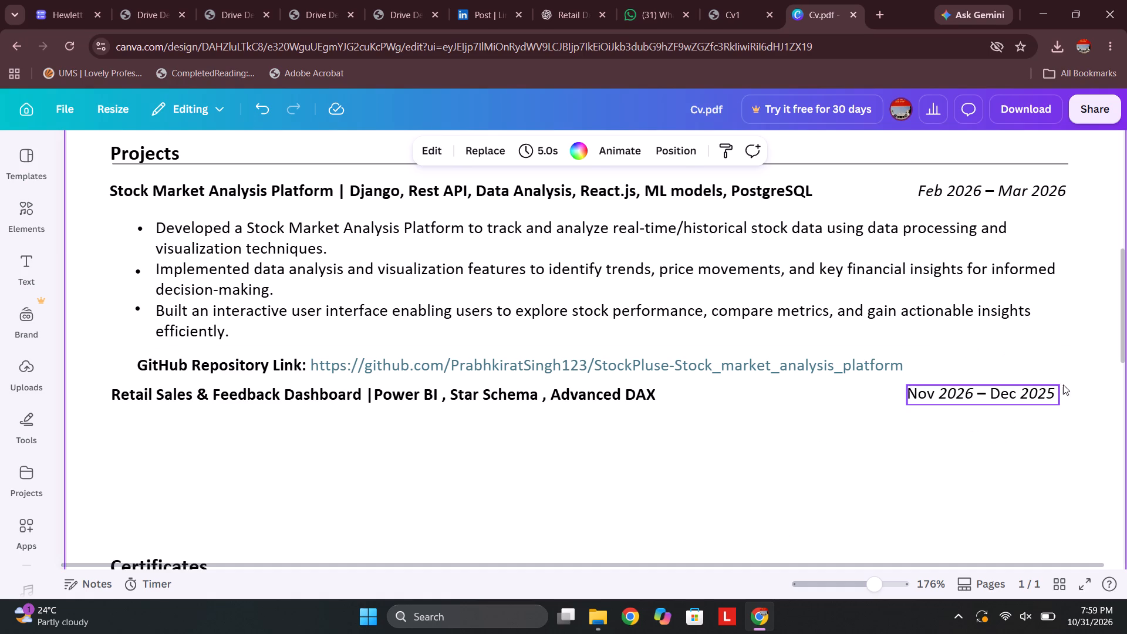
Nudge the dashboard's date range slightly closer to the right margin, level with the project title.
drag(1053, 390, 1055, 390)
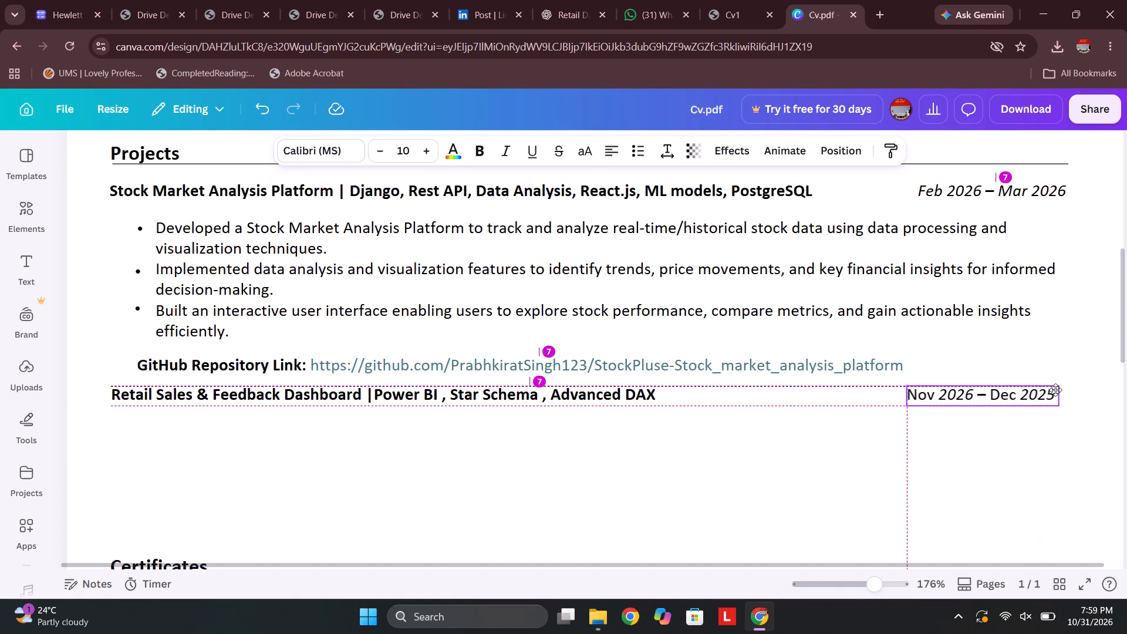
drag(1055, 390, 1059, 387)
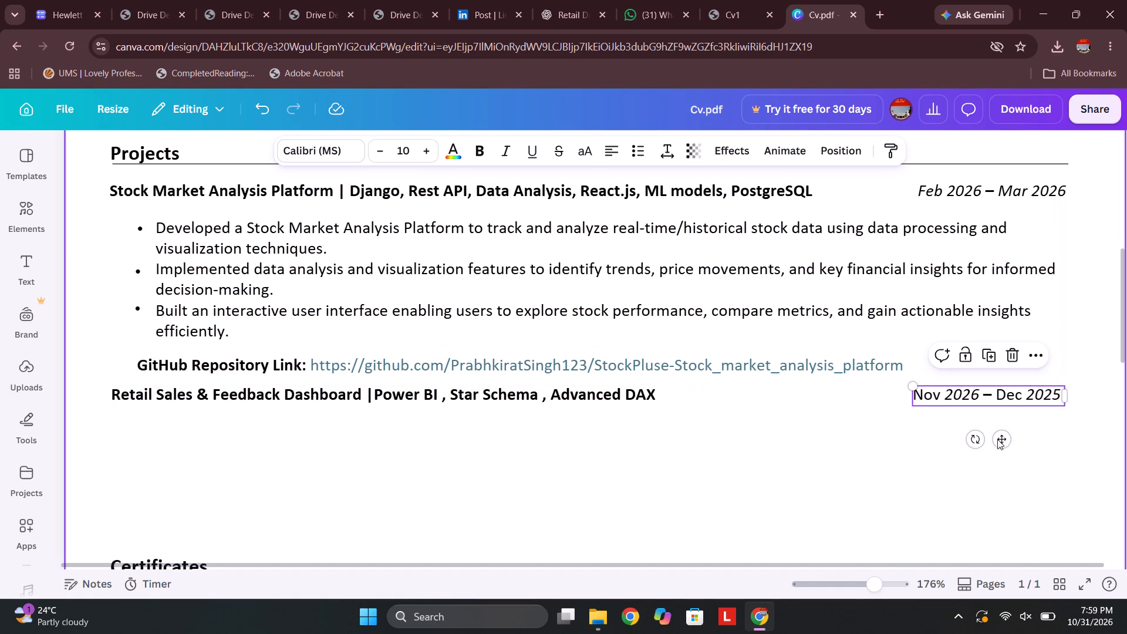
click(912, 426)
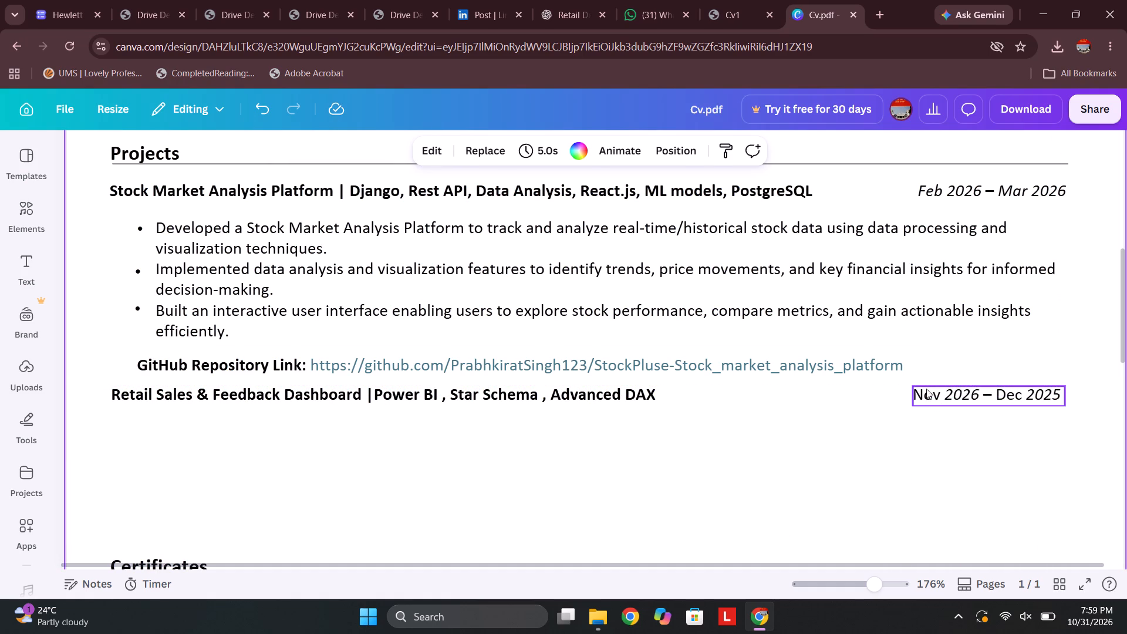
Italicize the entire date range of the Retail Sales & Feedback Dashboard project.
double_click(926, 393)
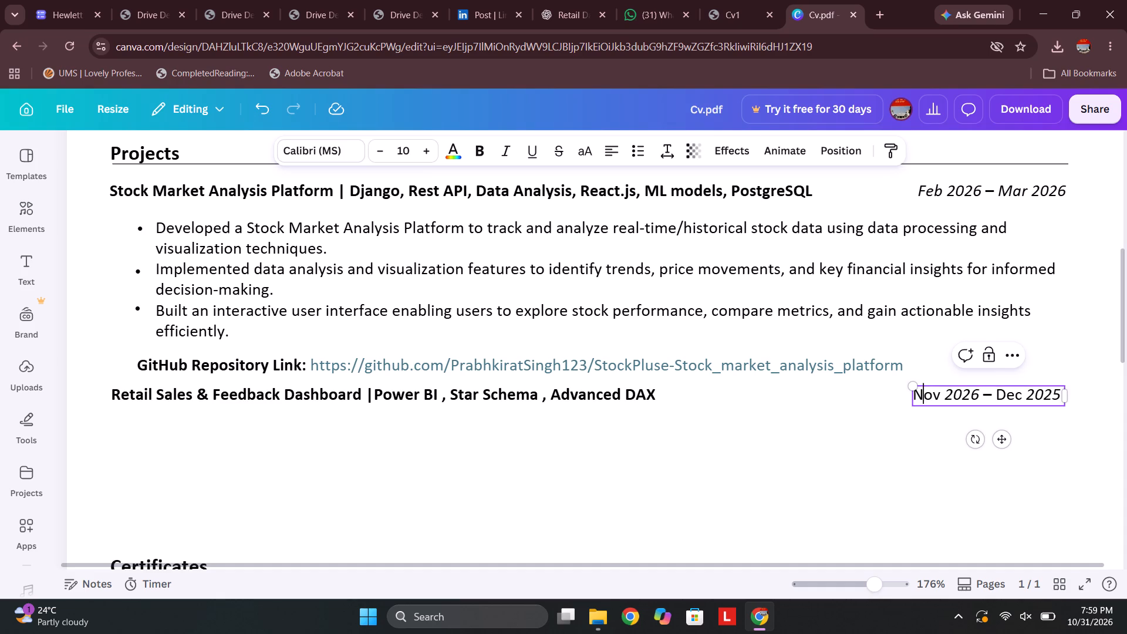
drag(916, 394, 1052, 380)
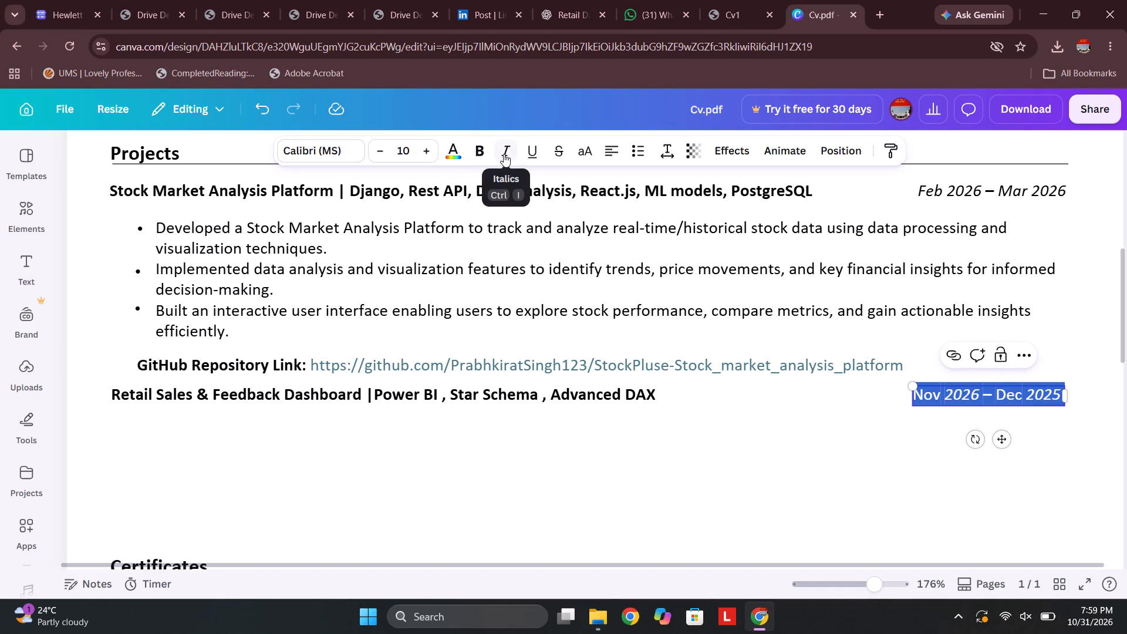
click(504, 154)
click(634, 466)
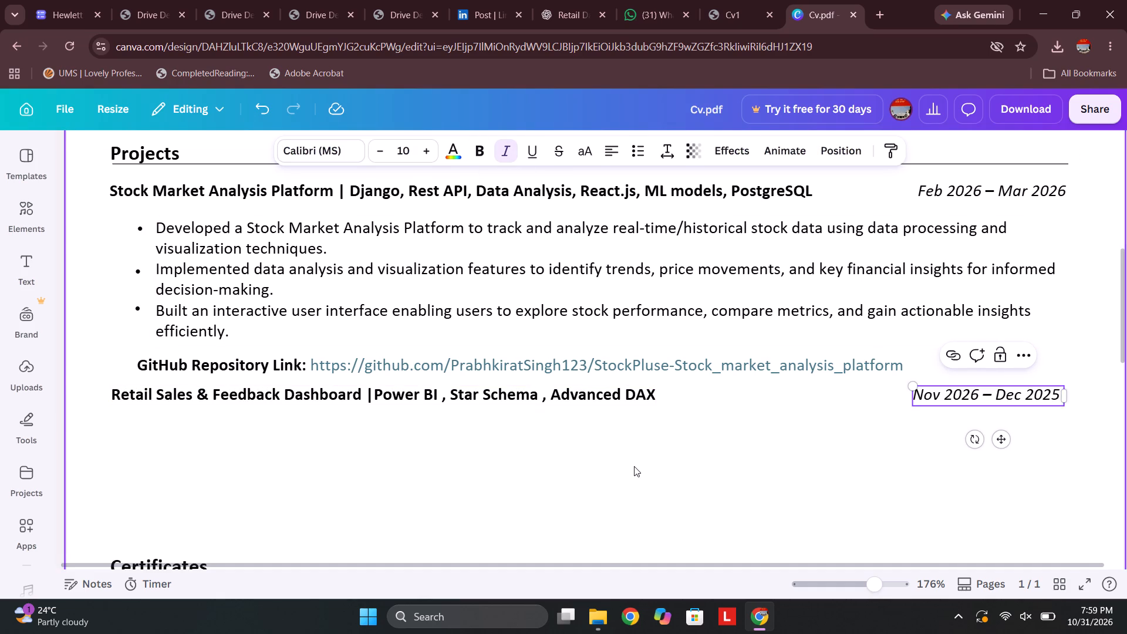
Nudge the dashboard's date range toward the right margin so it lines up with the Stock Market project's dates.
drag(983, 389, 988, 388)
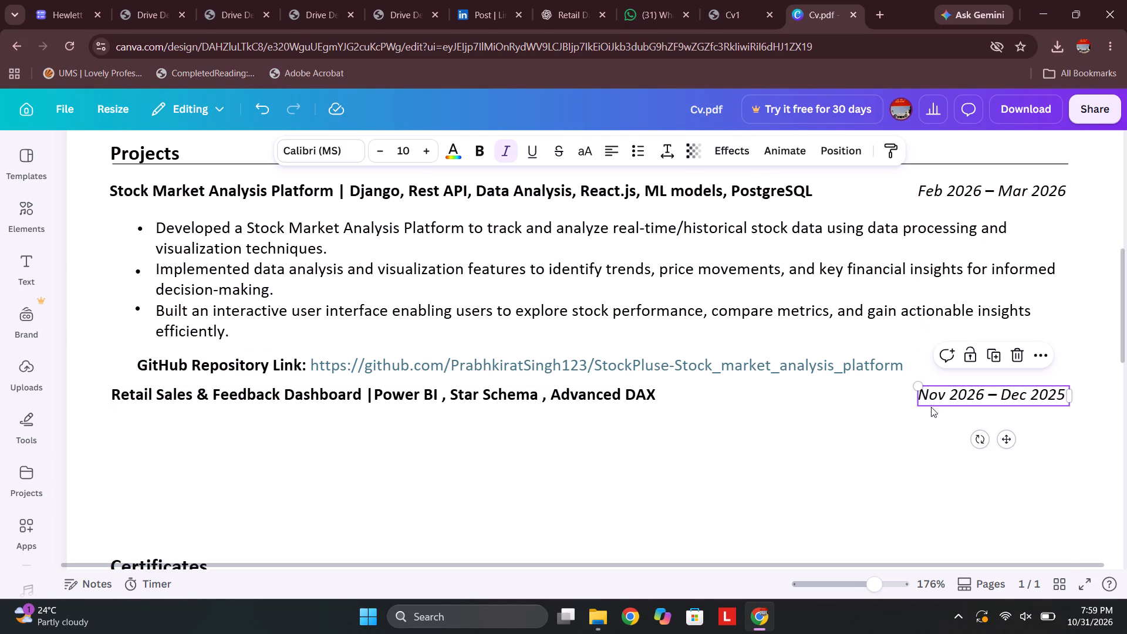
click(875, 417)
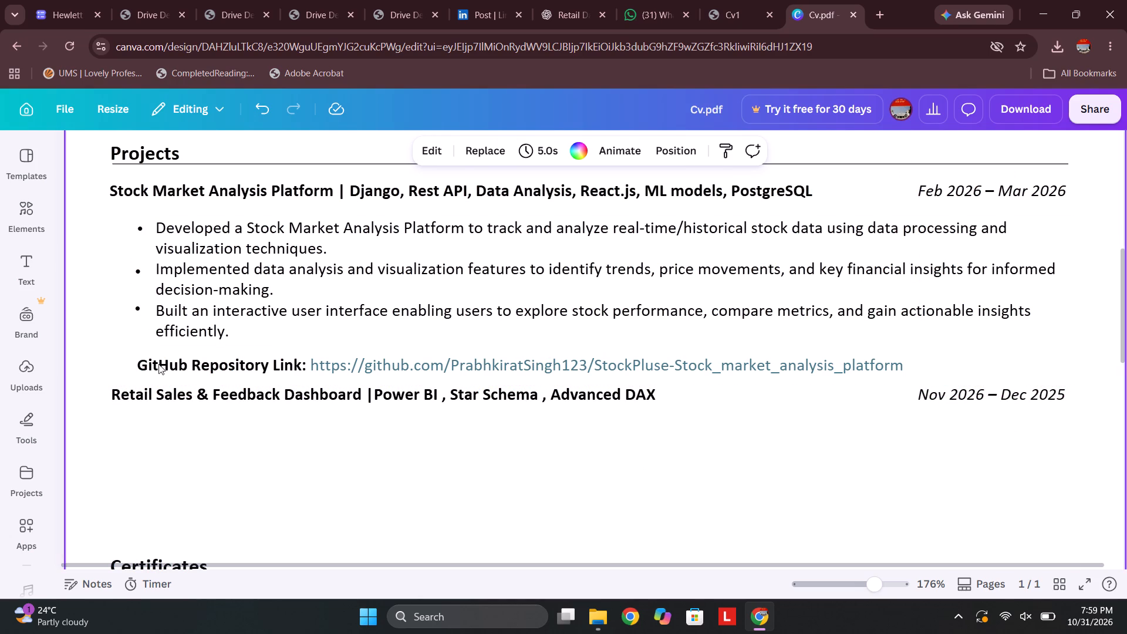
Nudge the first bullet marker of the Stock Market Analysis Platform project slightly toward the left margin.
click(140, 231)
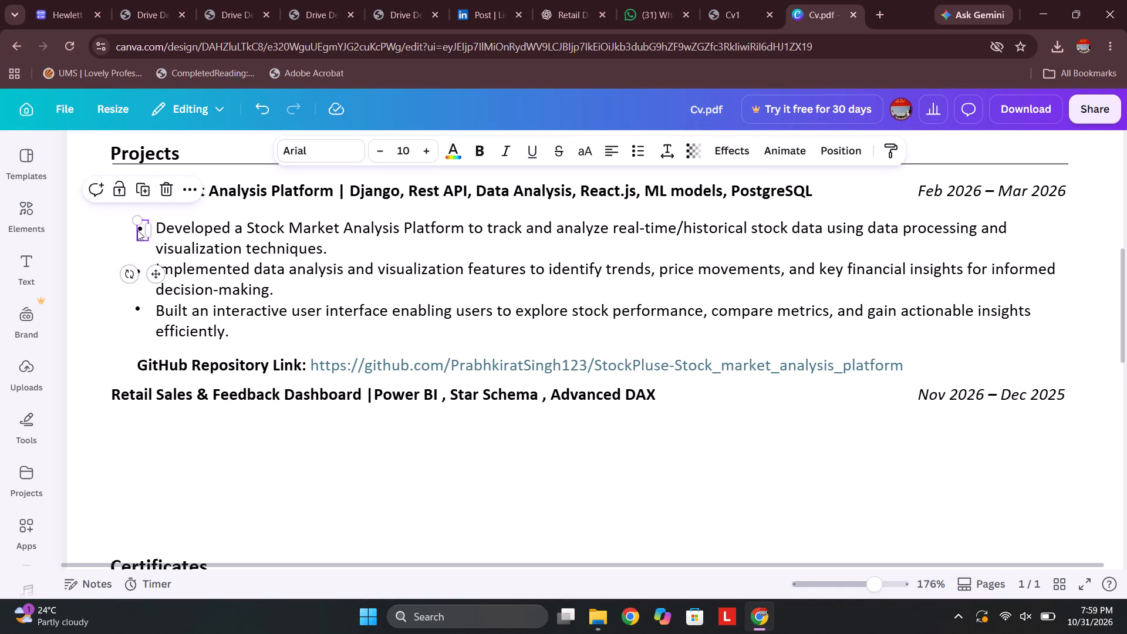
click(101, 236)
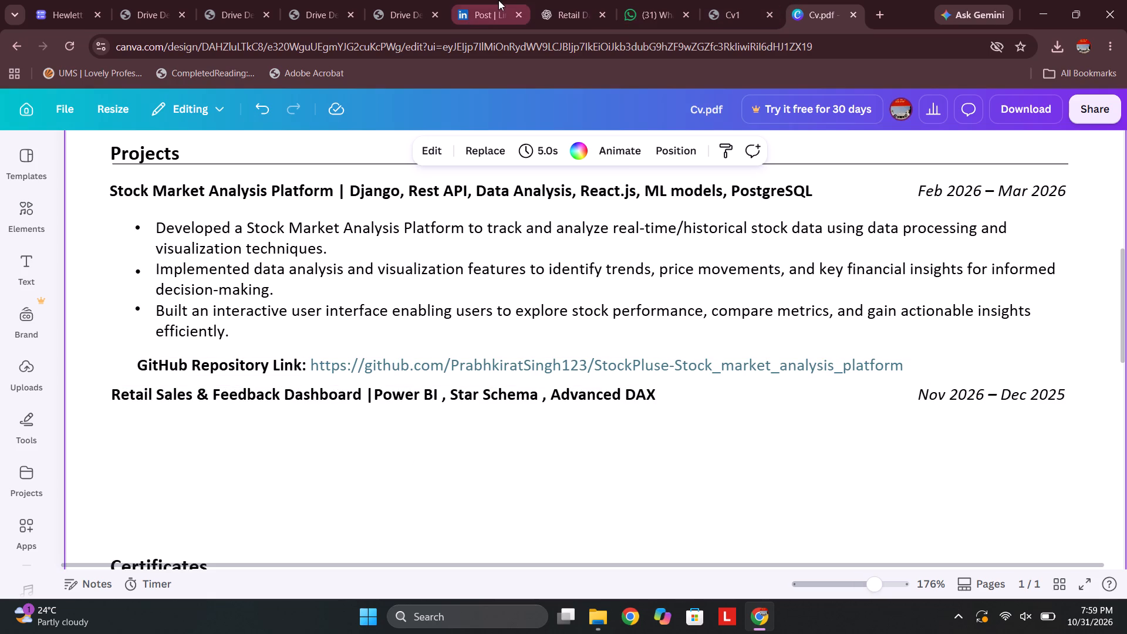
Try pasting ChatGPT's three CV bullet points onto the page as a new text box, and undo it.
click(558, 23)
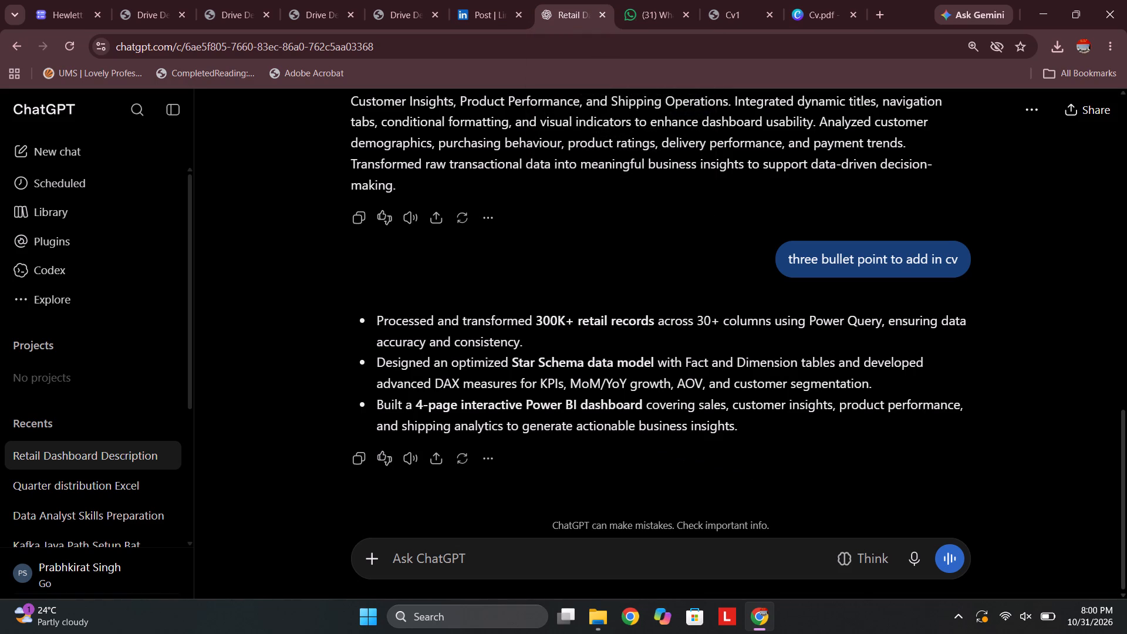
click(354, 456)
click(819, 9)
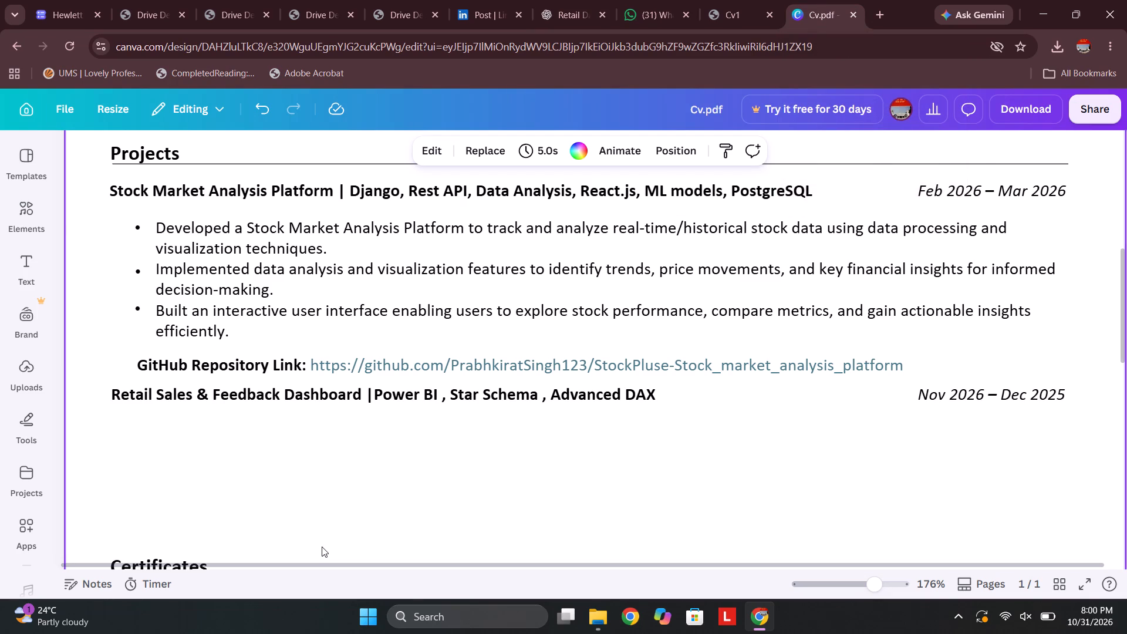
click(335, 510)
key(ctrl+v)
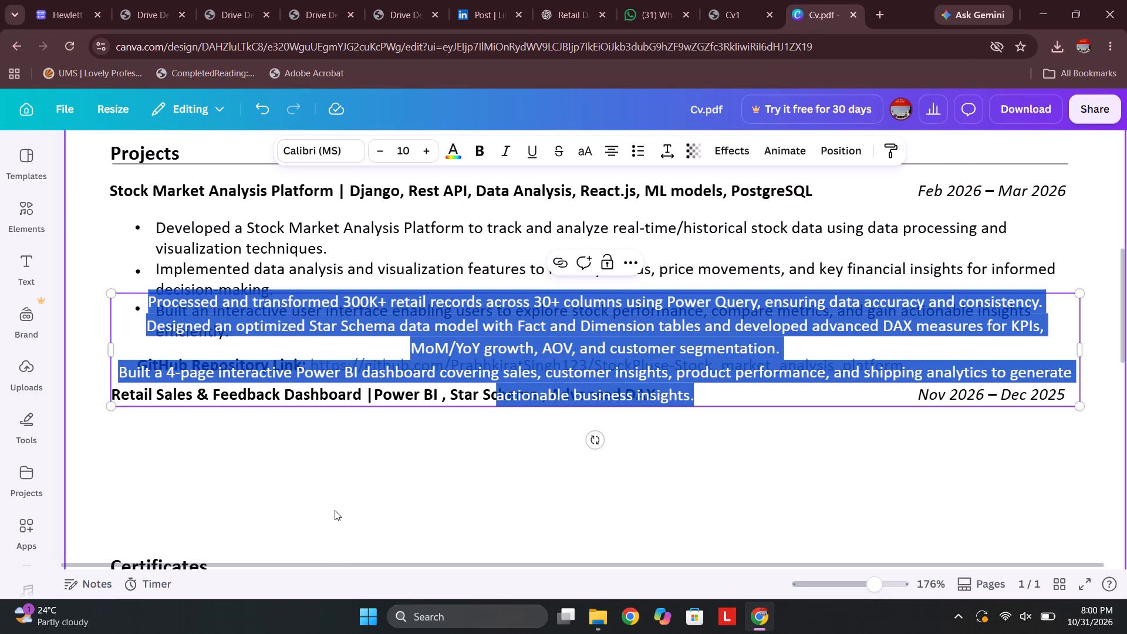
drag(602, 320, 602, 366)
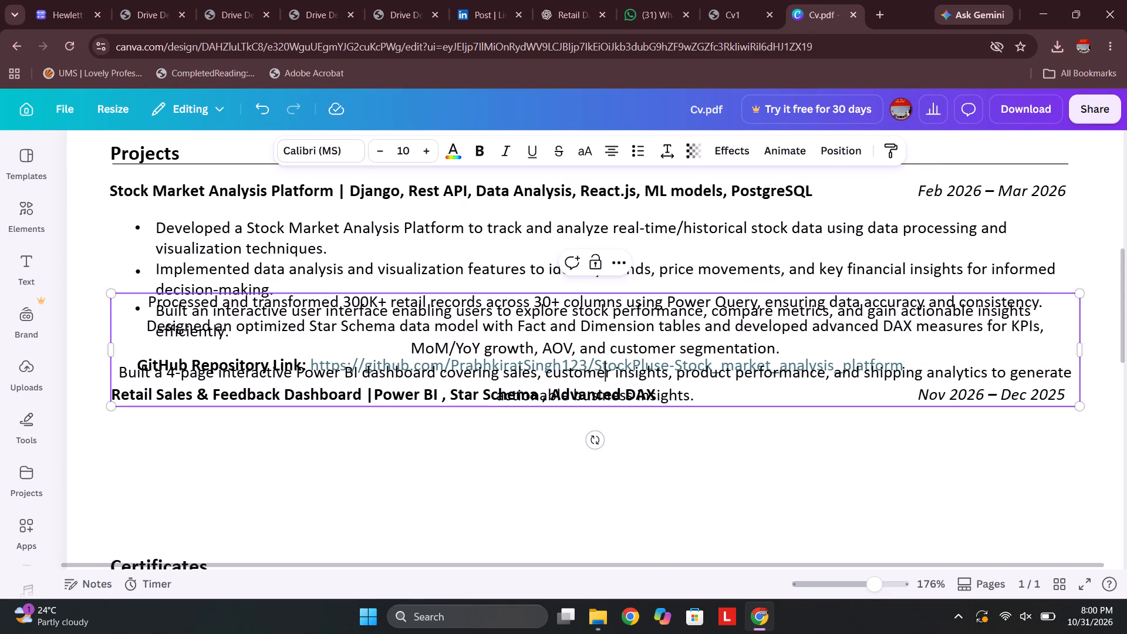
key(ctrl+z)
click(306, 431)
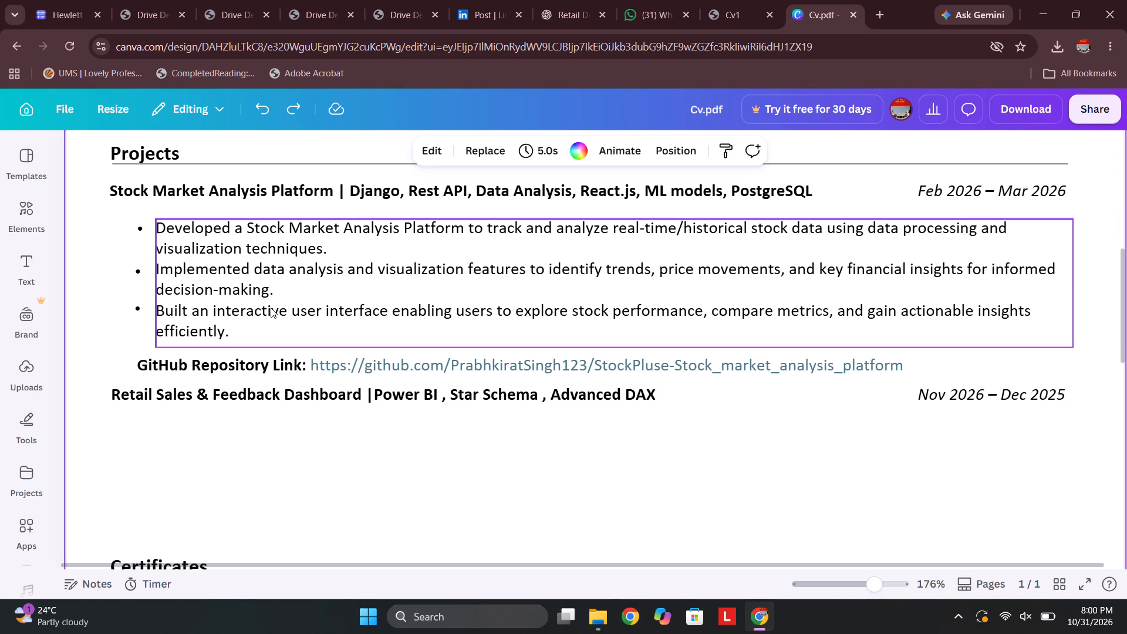
Duplicate the Stock Market Analysis Platform description block and place the copy directly below the Retail Sales & Feedback Dashboard title.
click(258, 240)
key(ctrl+c)
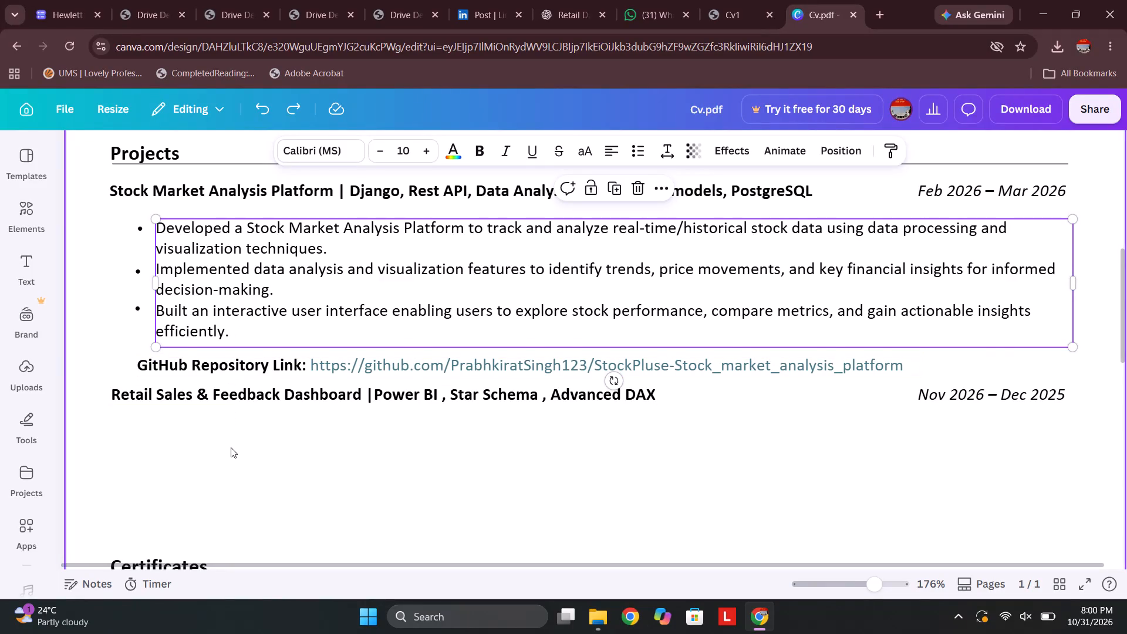
key(ctrl+v)
drag(434, 267, 403, 351)
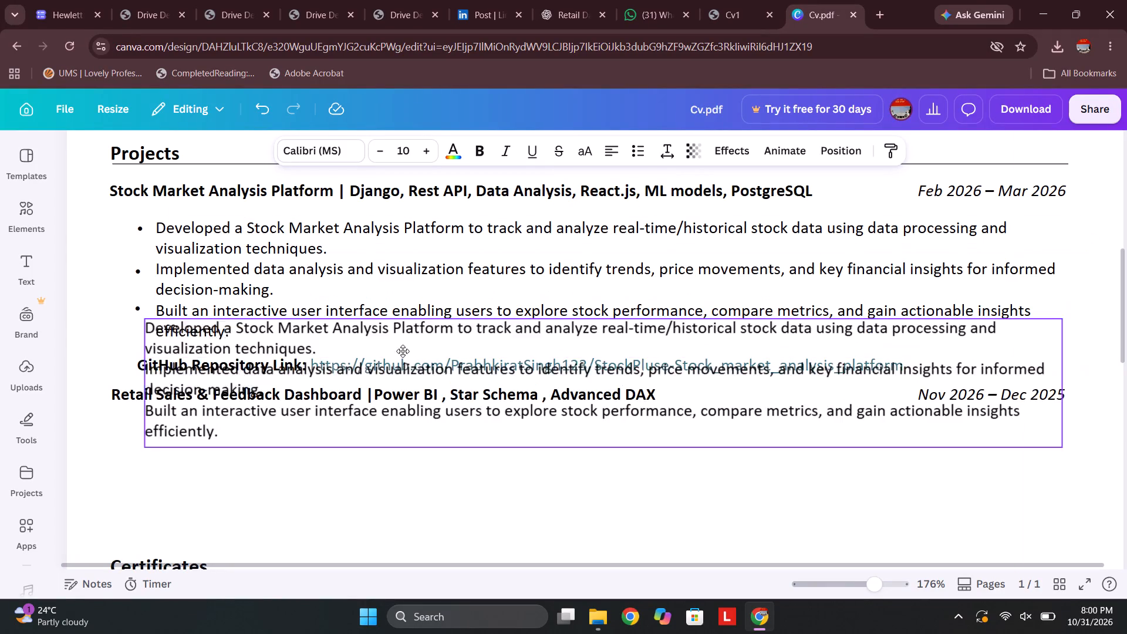
drag(403, 351, 393, 433)
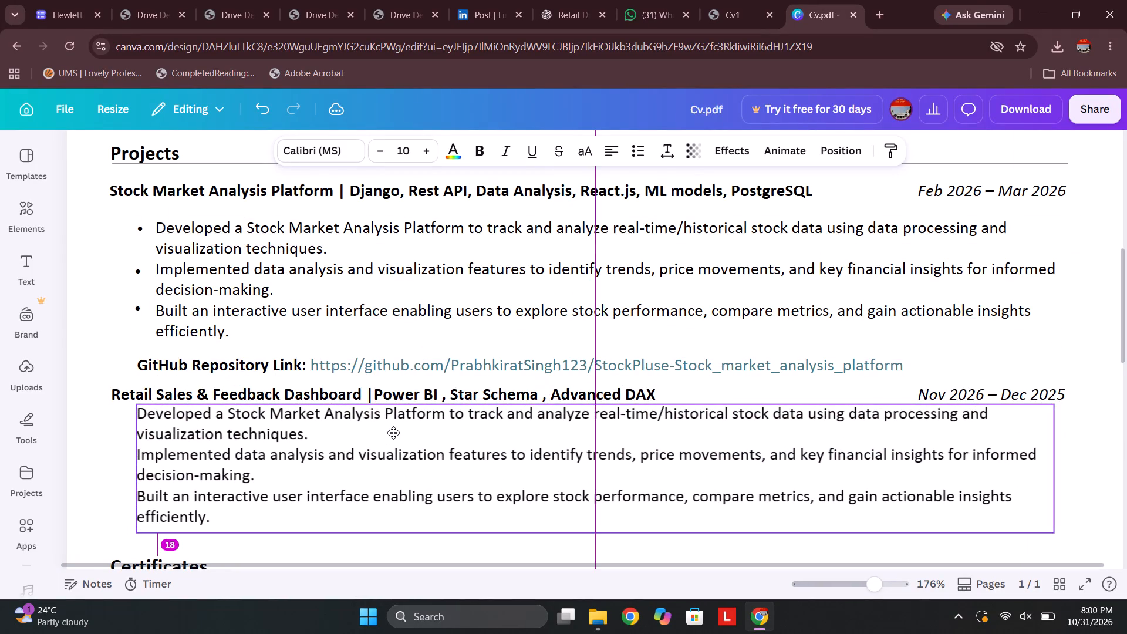
drag(393, 433, 392, 437)
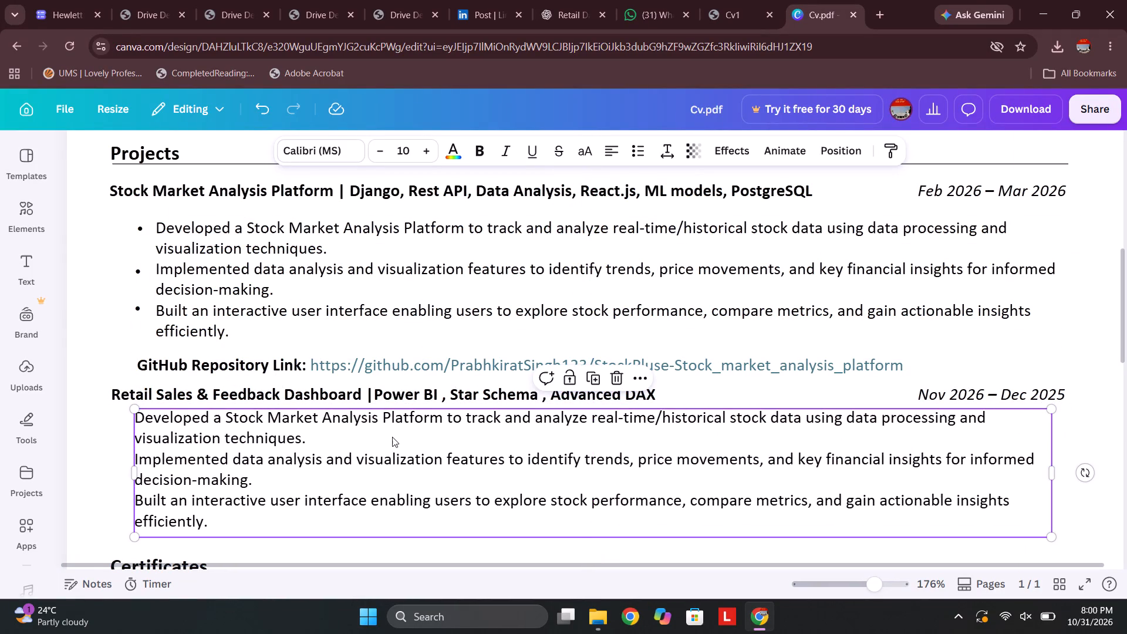
Clear all the text from the duplicated description block below the dashboard title.
click(217, 521)
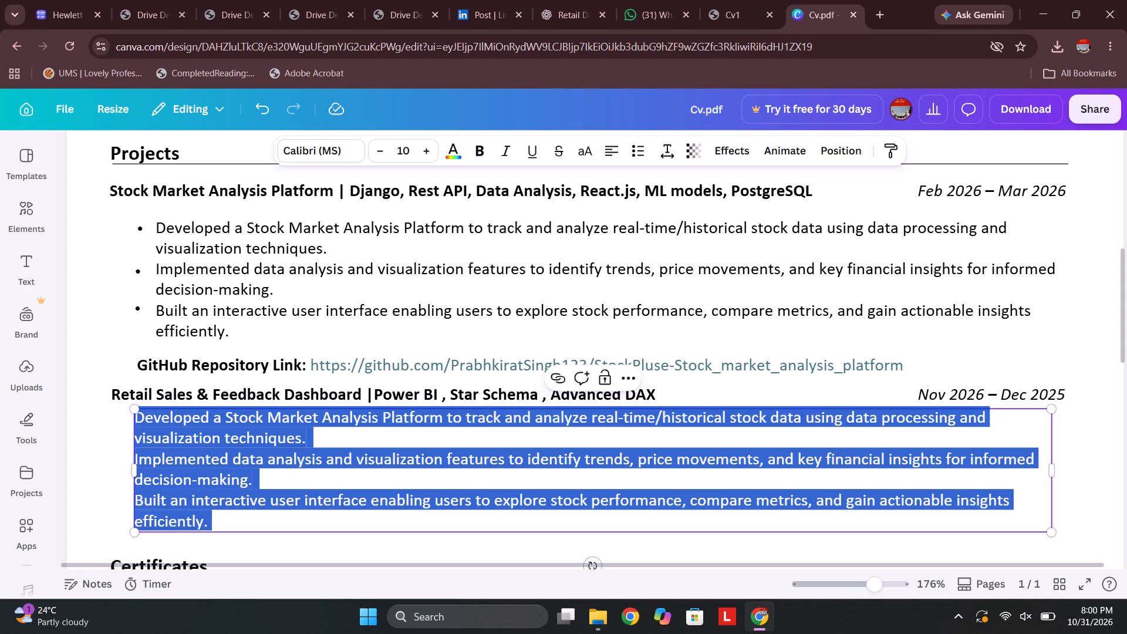
click(217, 521)
drag(217, 521, 125, 421)
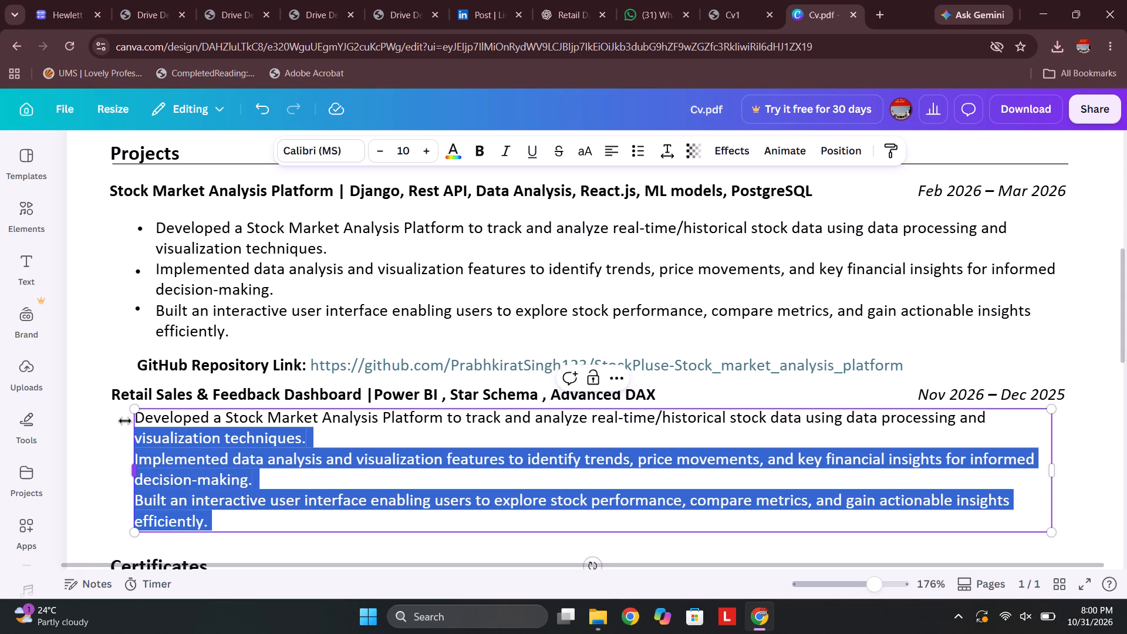
drag(125, 421, 132, 417)
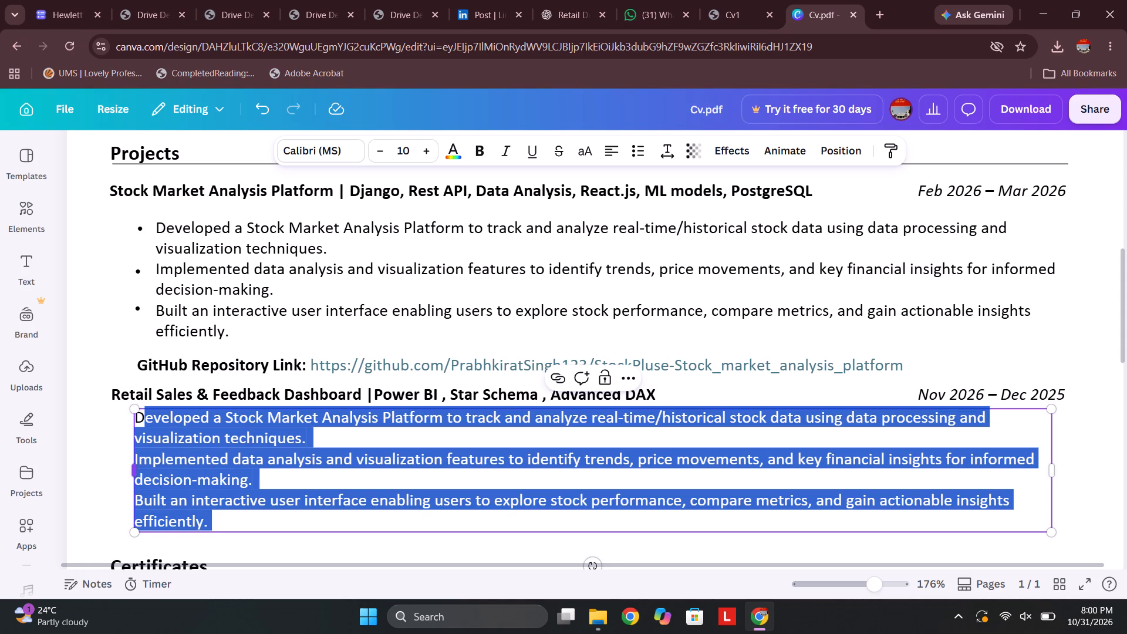
key(BackSpace)
key(BackSpace)
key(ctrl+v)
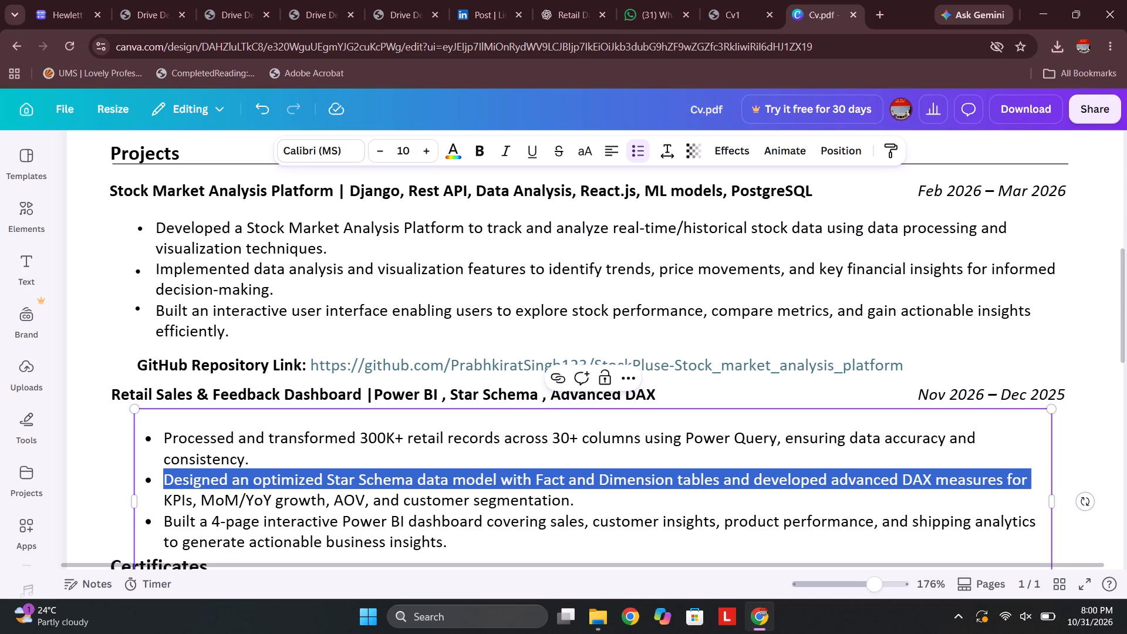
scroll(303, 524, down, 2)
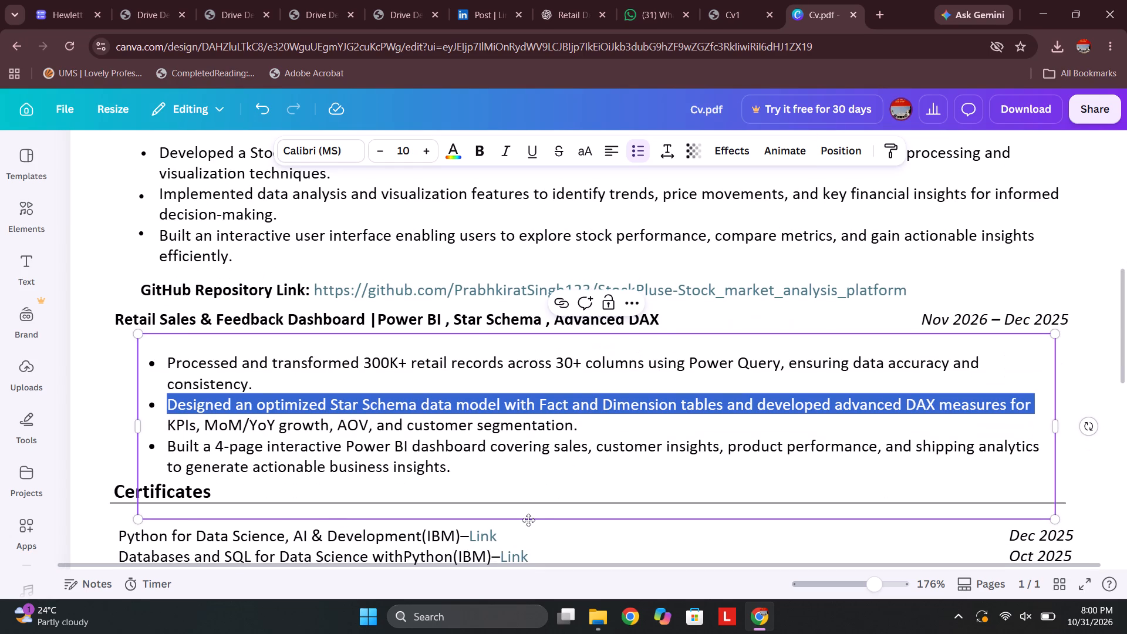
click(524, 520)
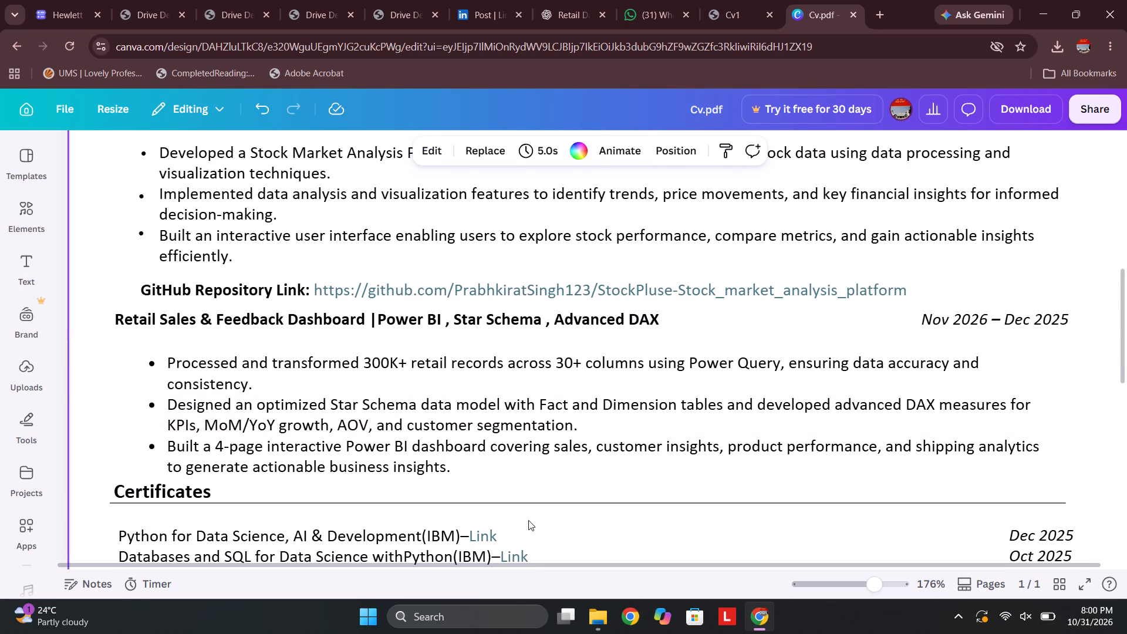
Move the retail project's three-bullet description block up so its first bullet sits just below the Retail Sales & Feedback Dashboard title.
drag(605, 397, 605, 358)
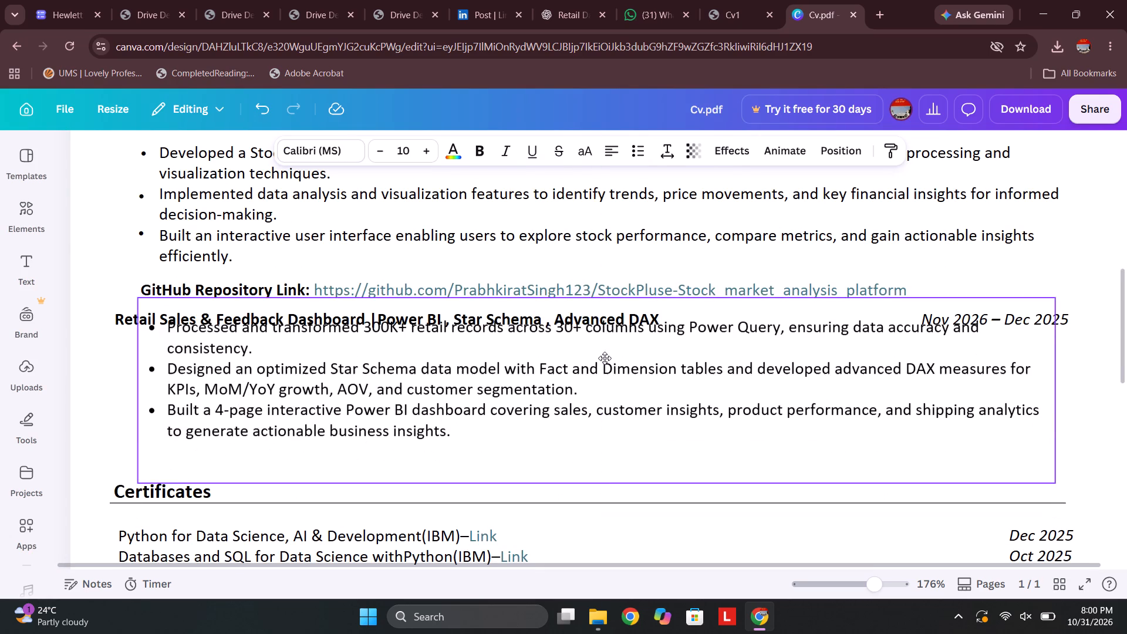
drag(605, 358, 596, 374)
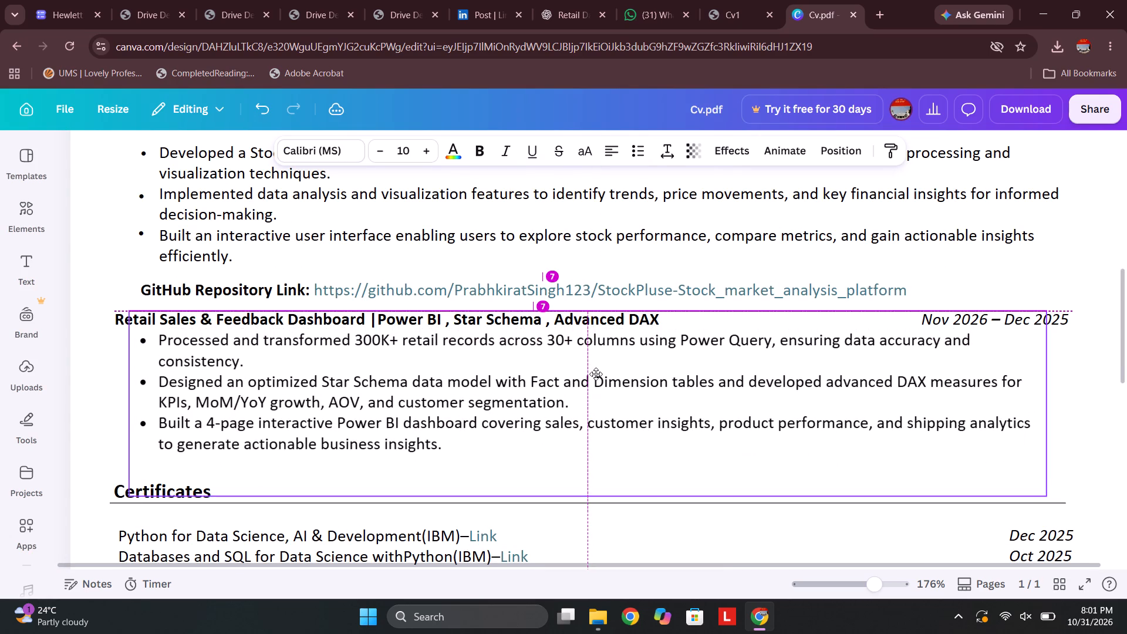
drag(596, 374, 593, 376)
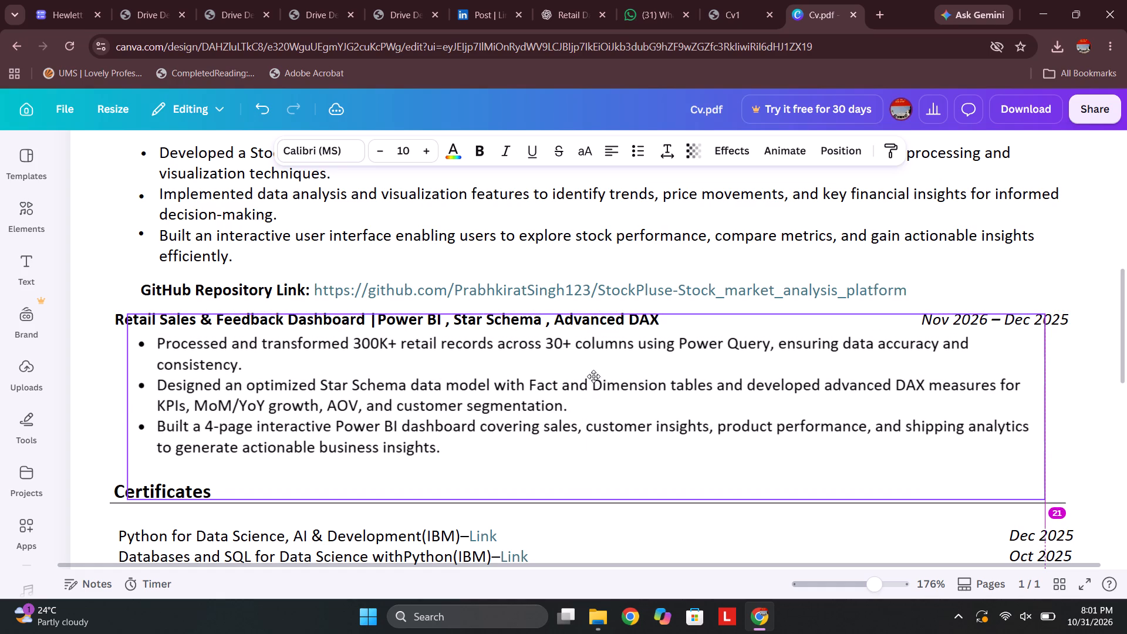
drag(593, 376, 593, 376)
drag(593, 376, 593, 376)
drag(593, 376, 594, 376)
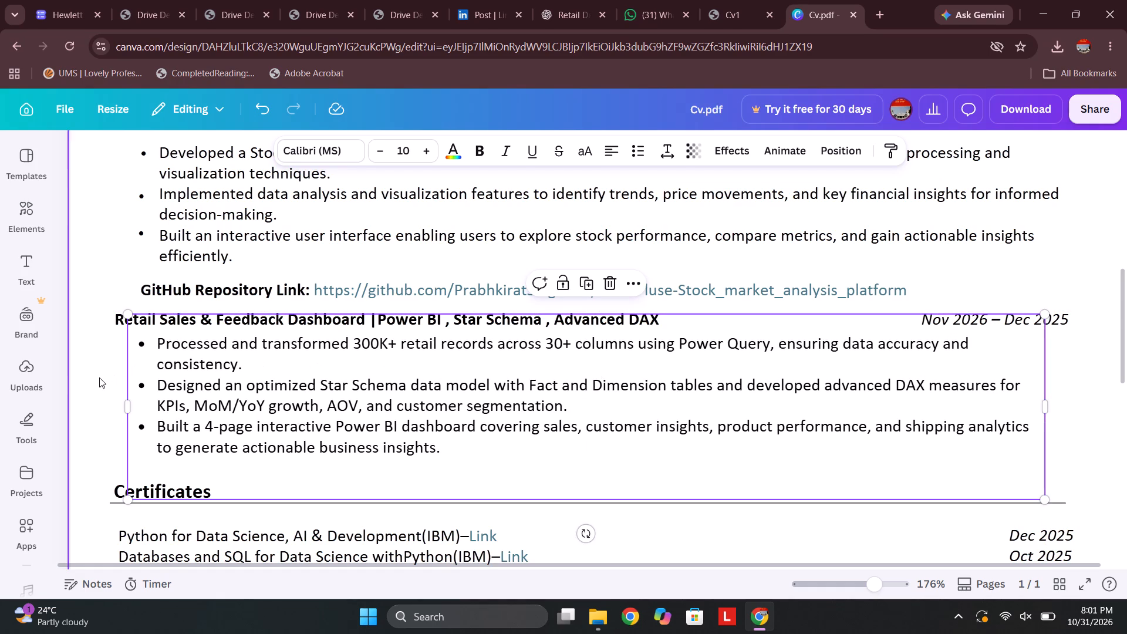
click(99, 377)
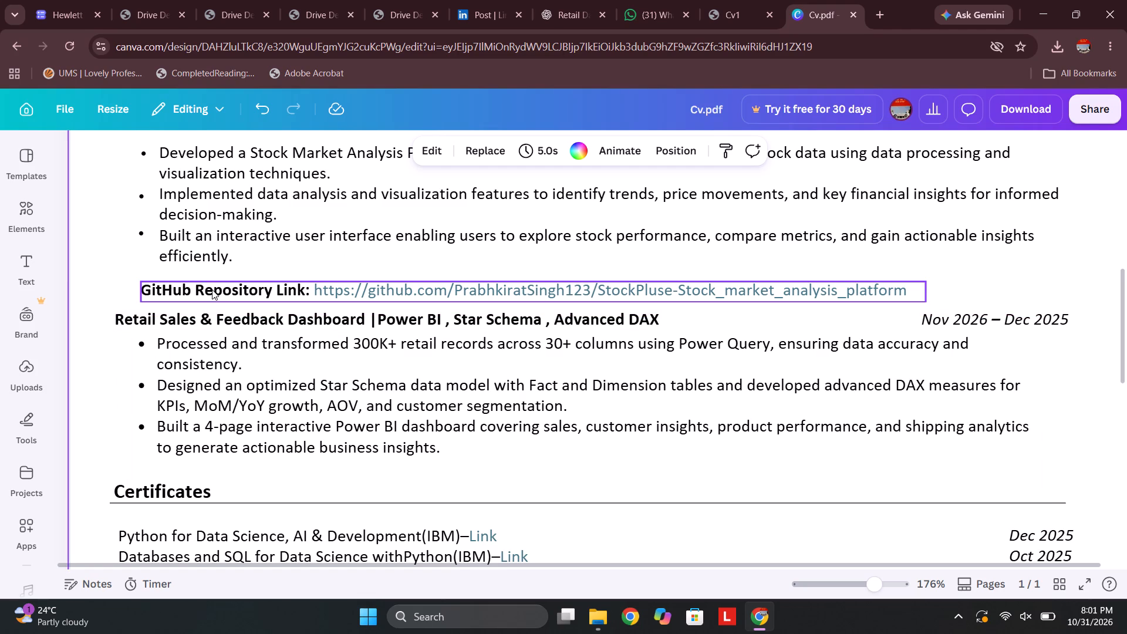
Move the GitHub Repository Link line up to sit directly under the last Stock Market Analysis Platform bullet.
drag(212, 291, 213, 282)
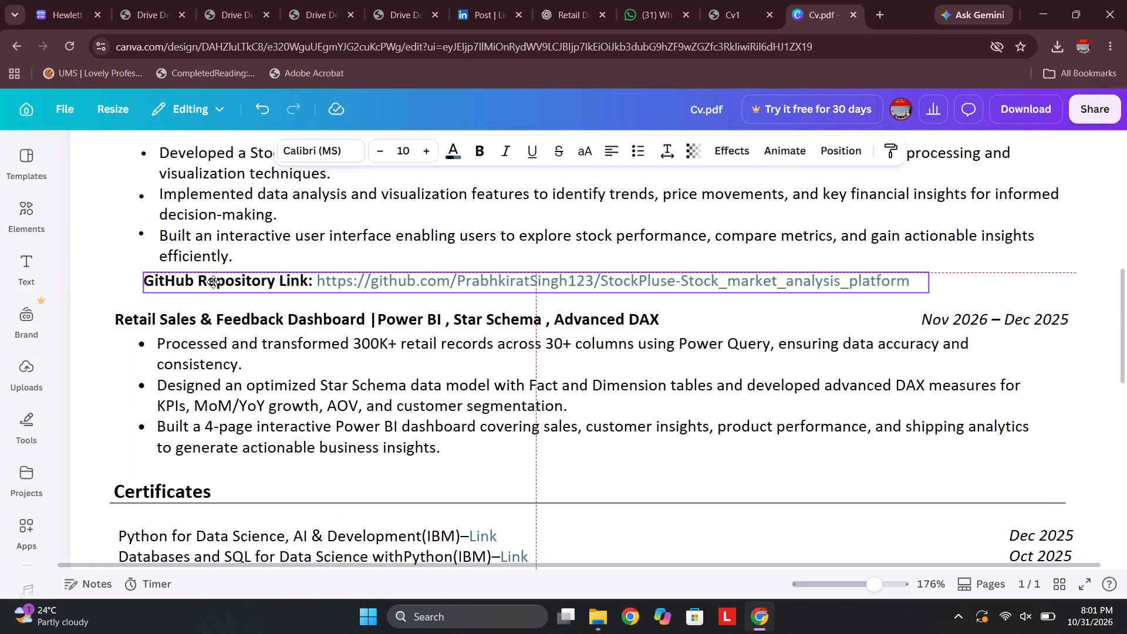
drag(213, 282, 214, 280)
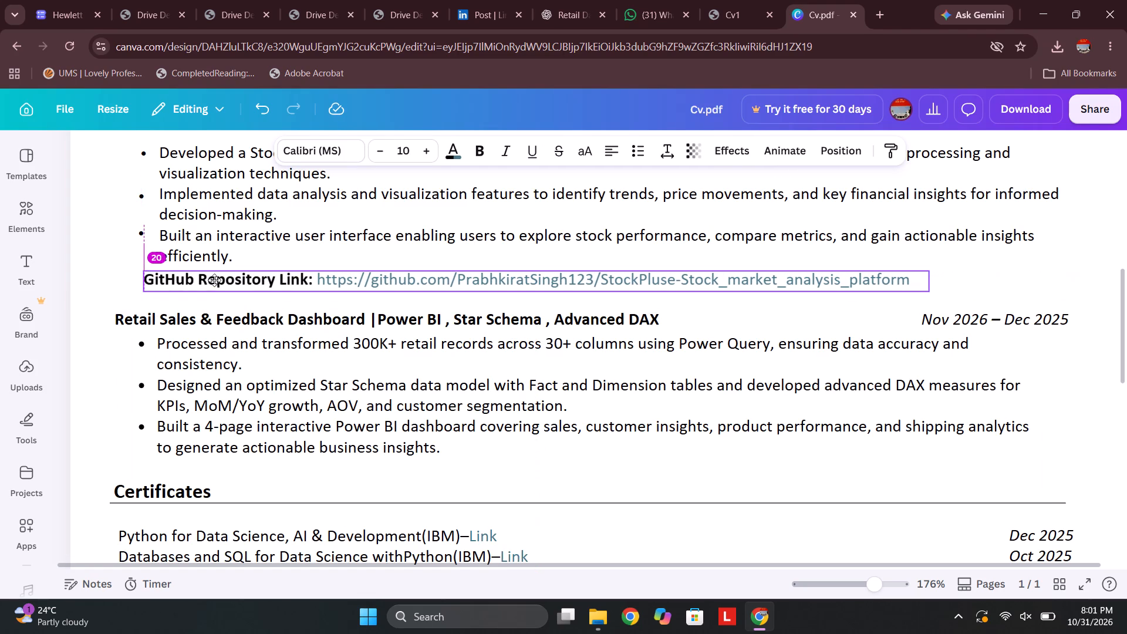
drag(214, 280, 214, 279)
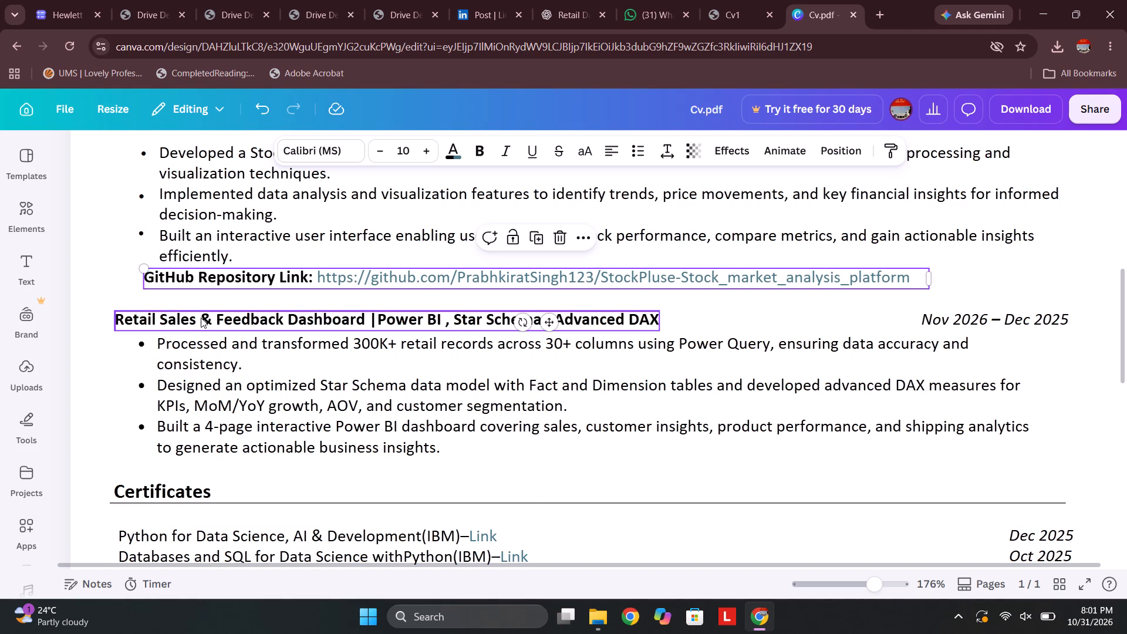
Scale the retail description block down slightly from its upper-left corner, to a text size of 9.9.
click(230, 322)
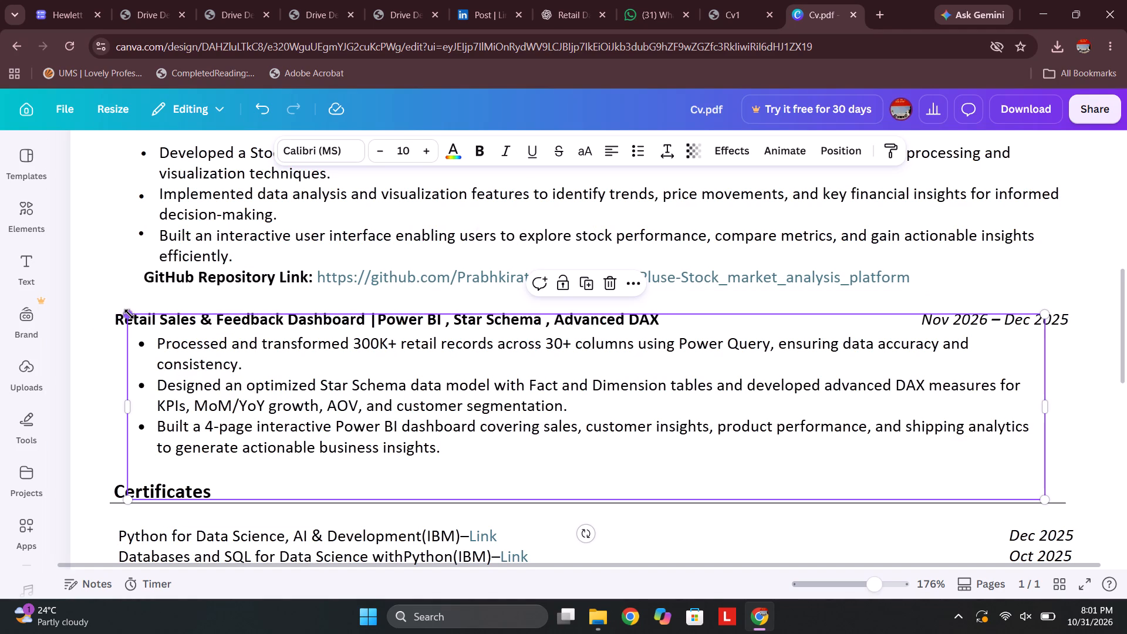
drag(129, 314, 129, 331)
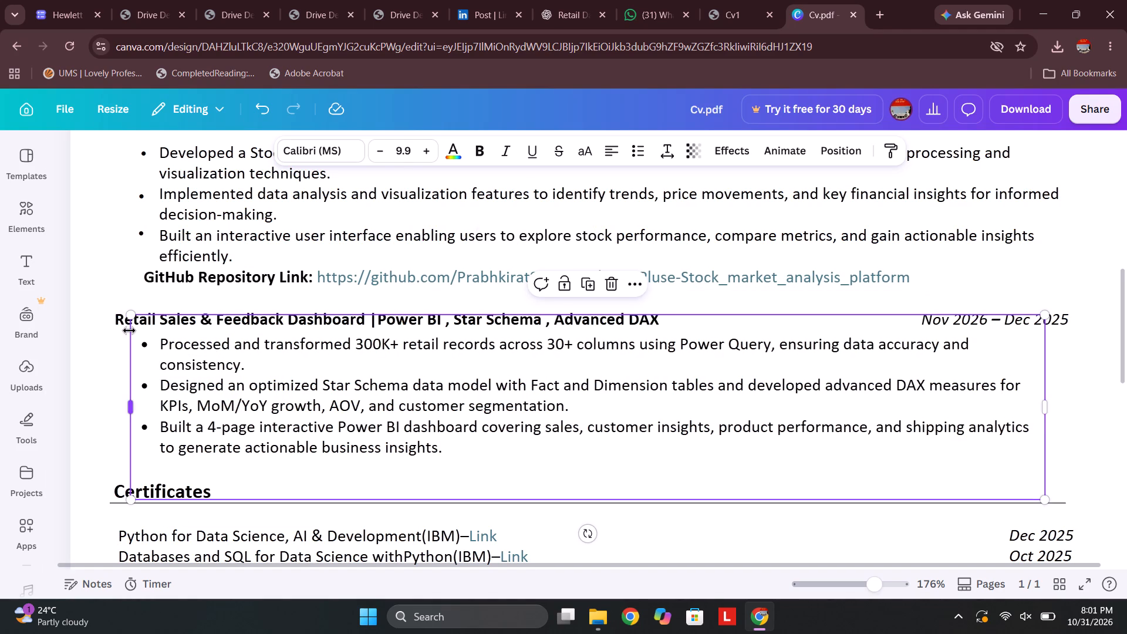
click(107, 335)
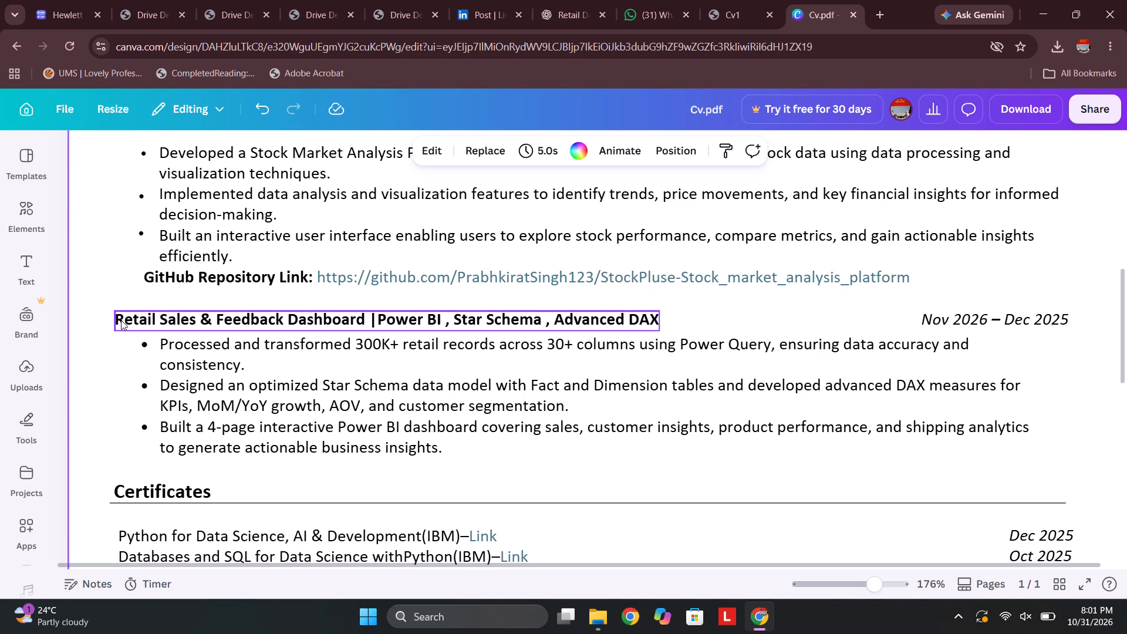
Move the Retail Sales & Feedback Dashboard title up to just below the GitHub Repository Link line.
drag(121, 320, 127, 303)
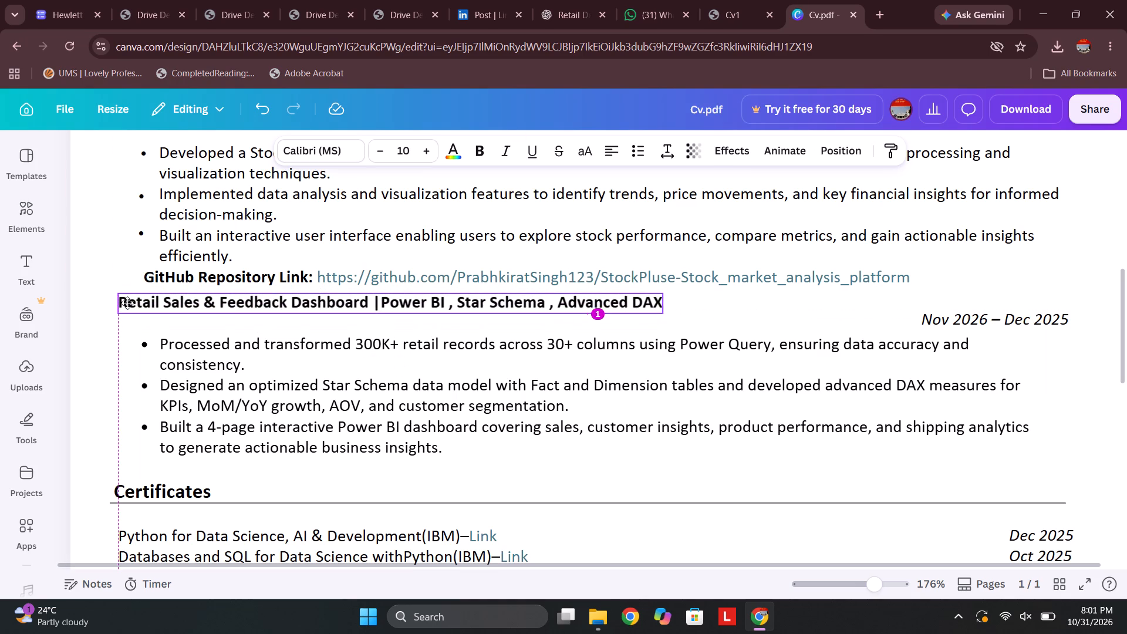
drag(127, 303, 127, 305)
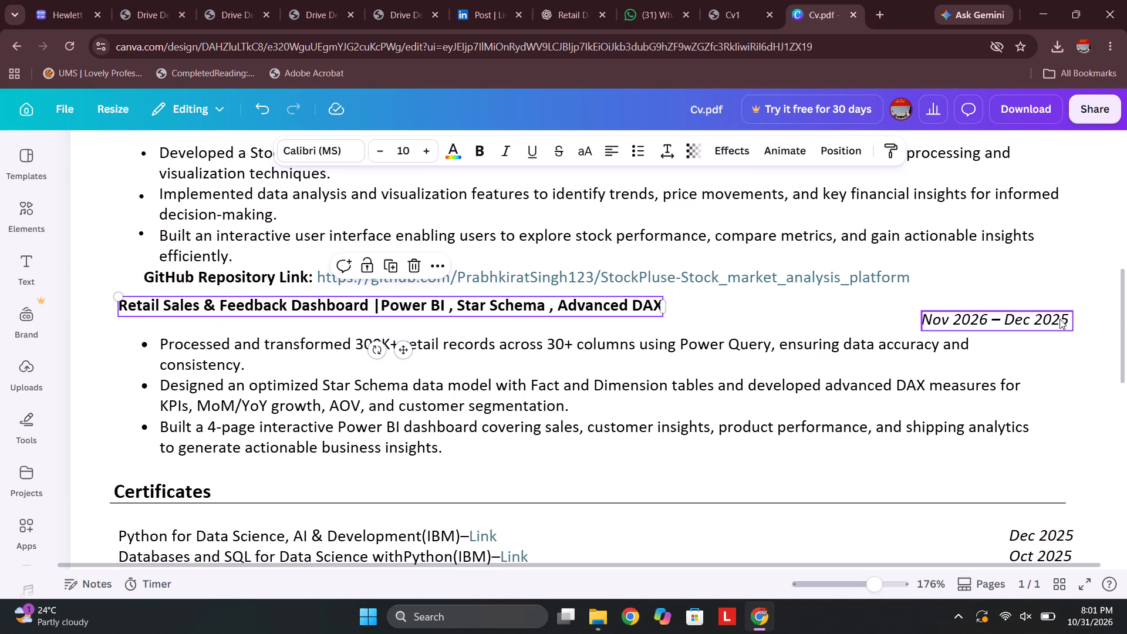
Move the Nov 2026 – Dec 2025 date up level with the dashboard title and line it up beneath the Feb 2026 – Mar 2026 date.
drag(1059, 319, 1059, 313)
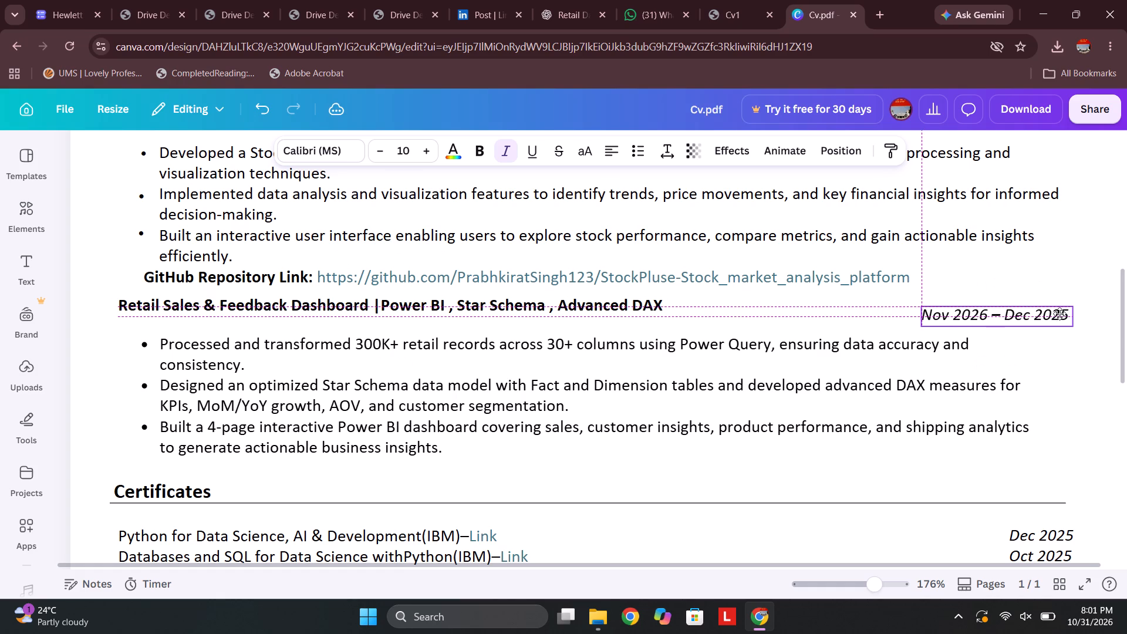
drag(1059, 313, 1059, 308)
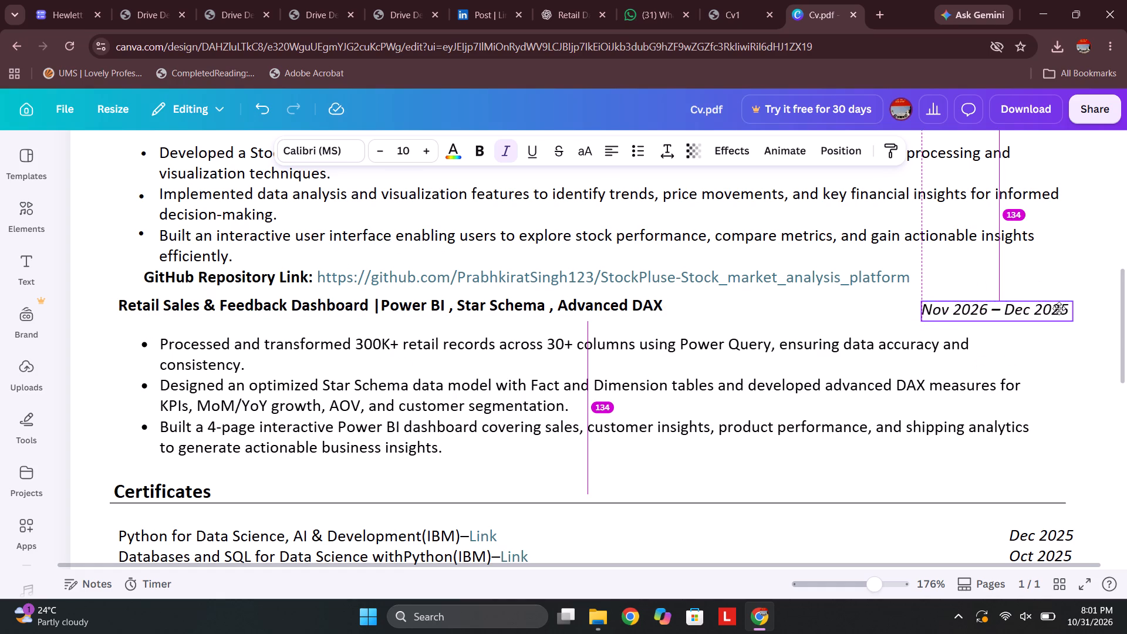
drag(1059, 308, 1055, 305)
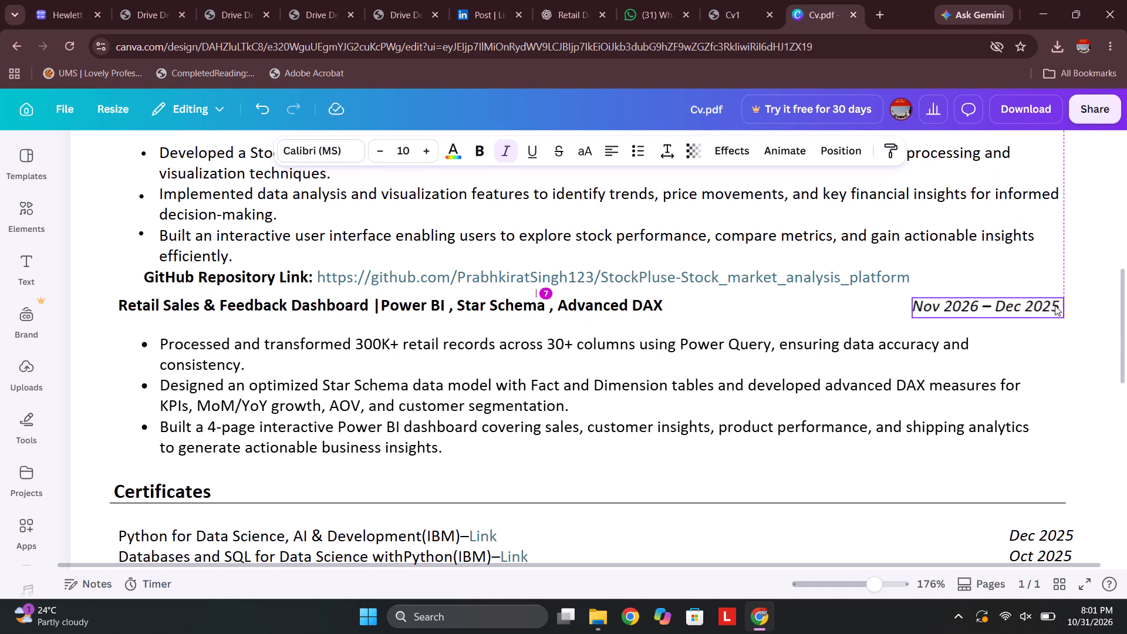
scroll(1085, 325, up, 1)
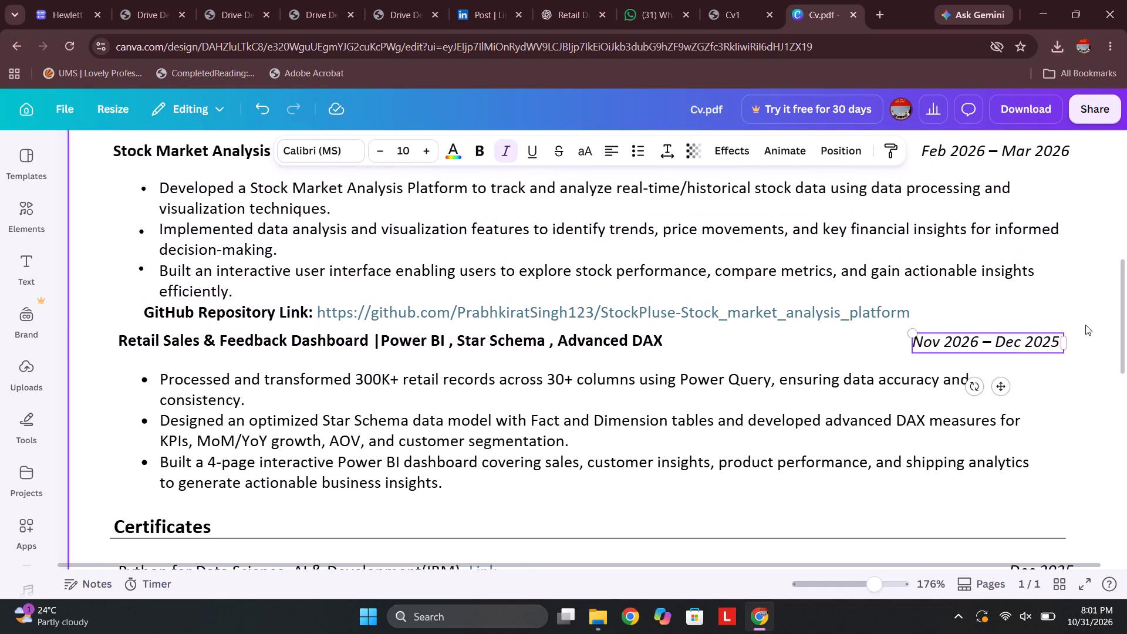
click(1034, 340)
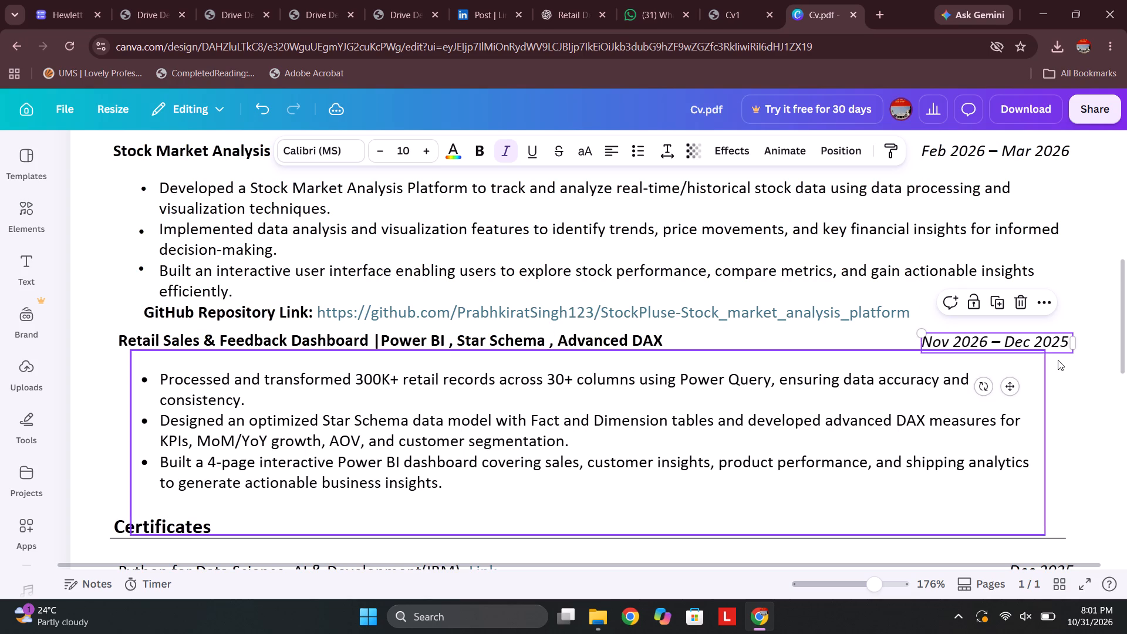
click(1053, 346)
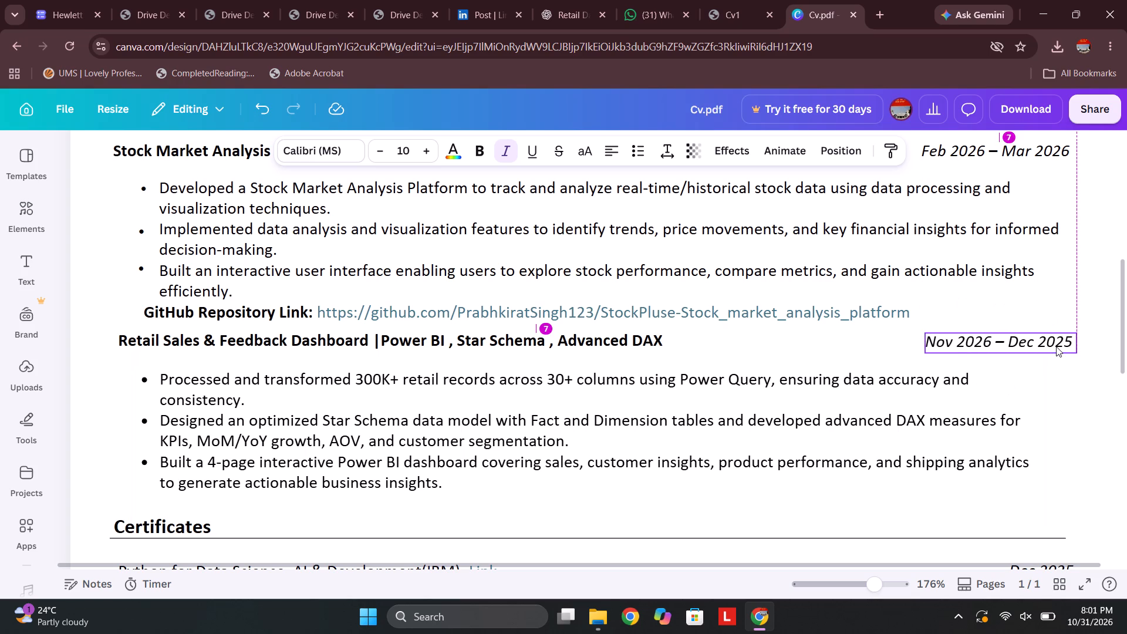
click(1065, 390)
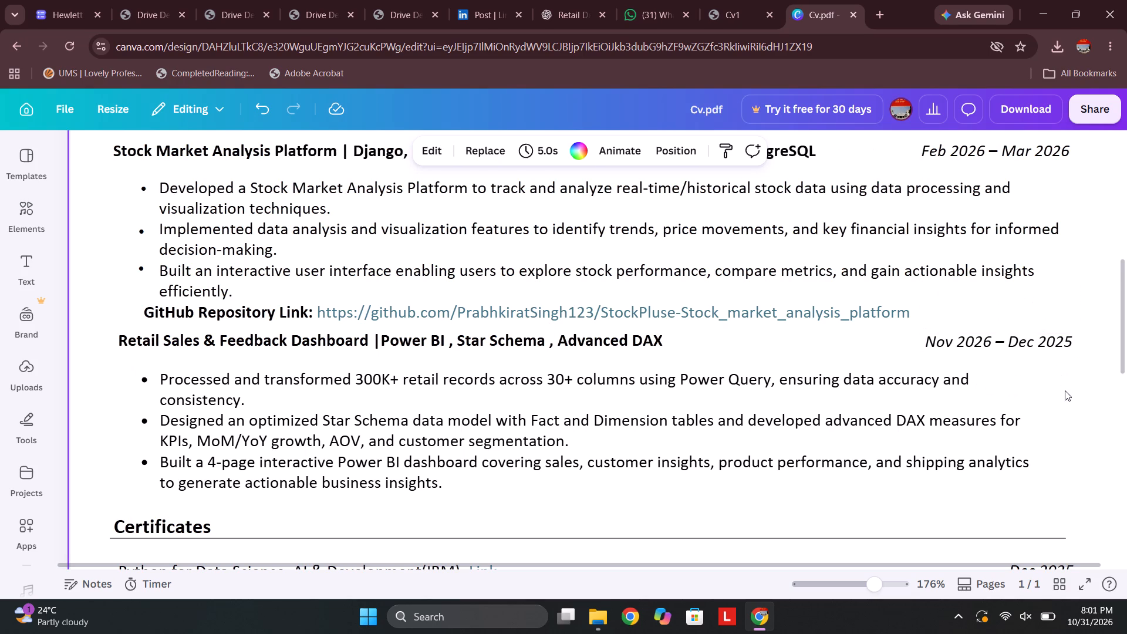
scroll(1065, 390, up, 1)
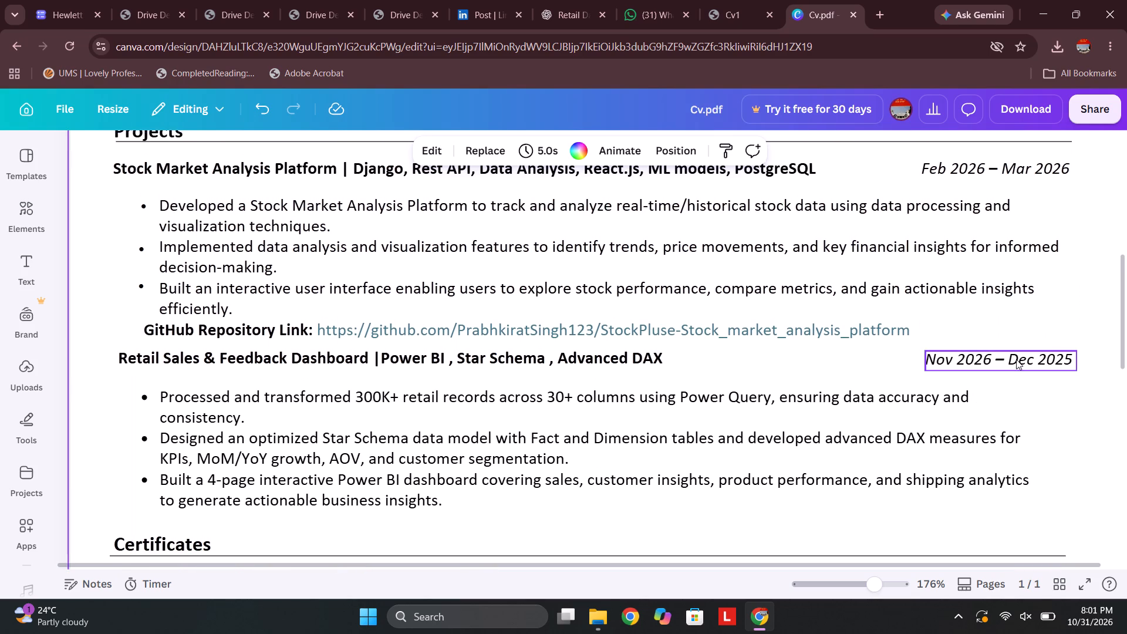
click(1016, 359)
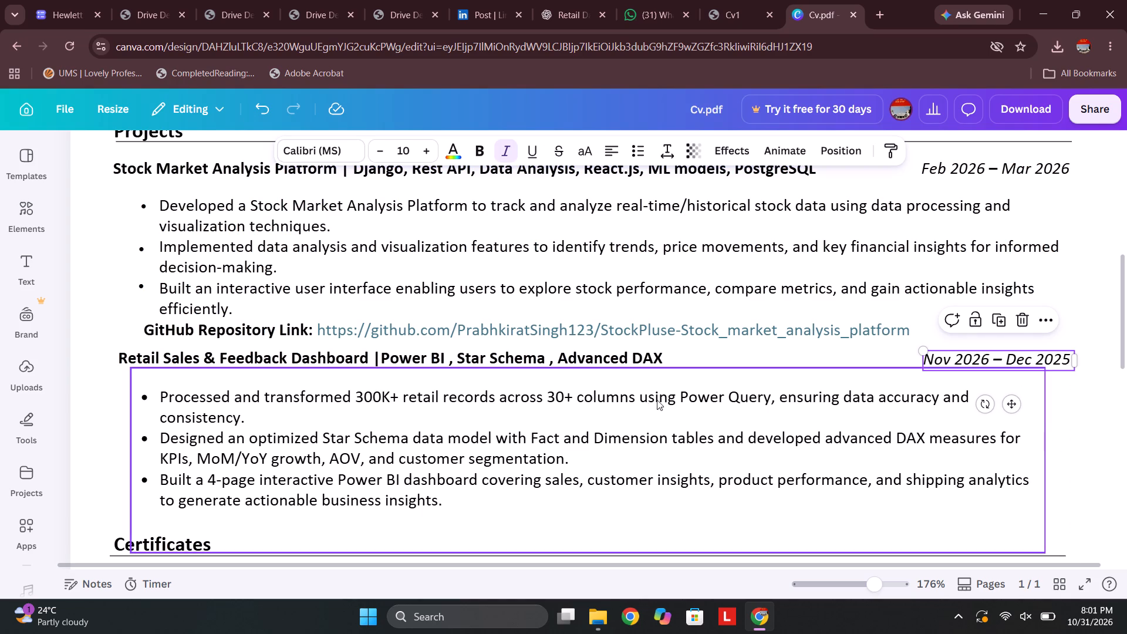
Move the retail description block up and slightly left, closing the gap below the dashboard title and its date.
drag(581, 445, 581, 431)
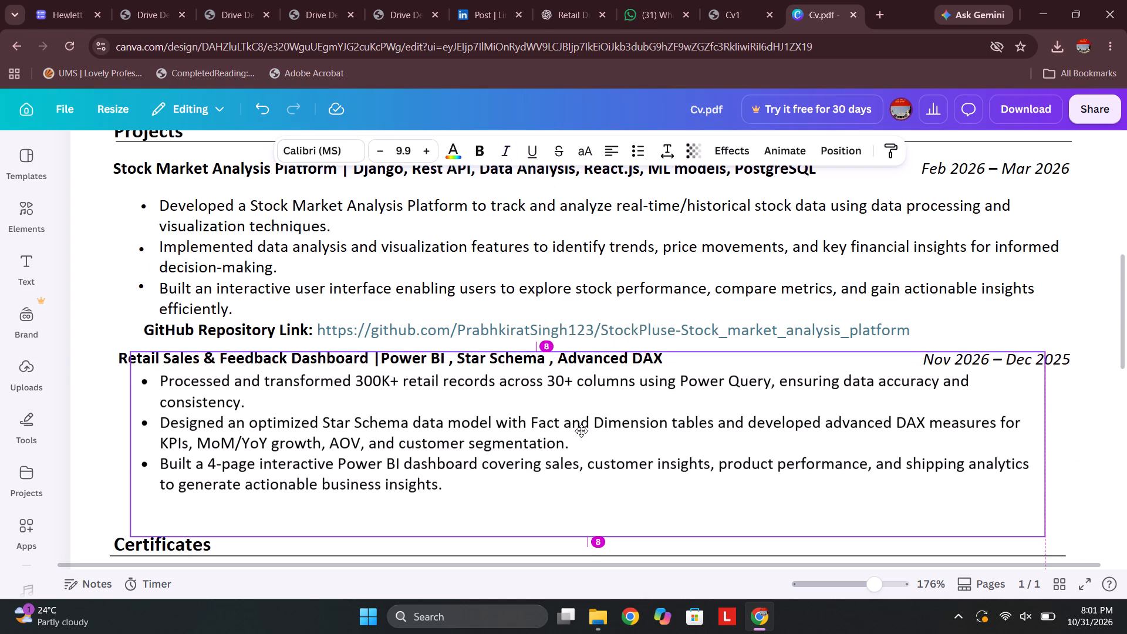
drag(581, 431, 581, 430)
drag(581, 430, 576, 430)
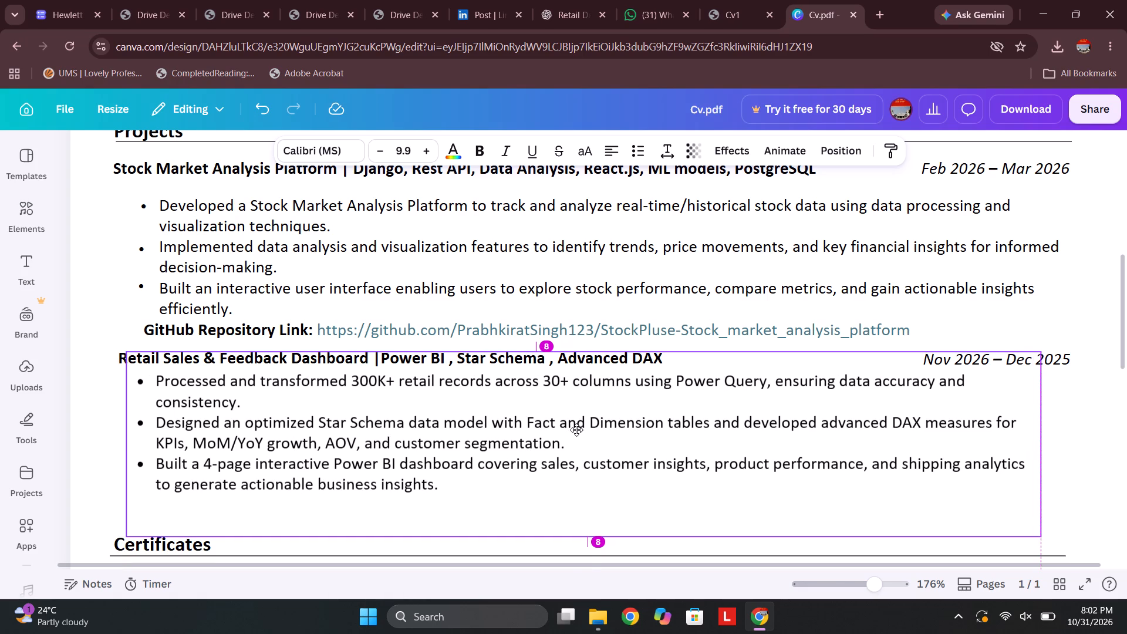
drag(576, 430, 576, 431)
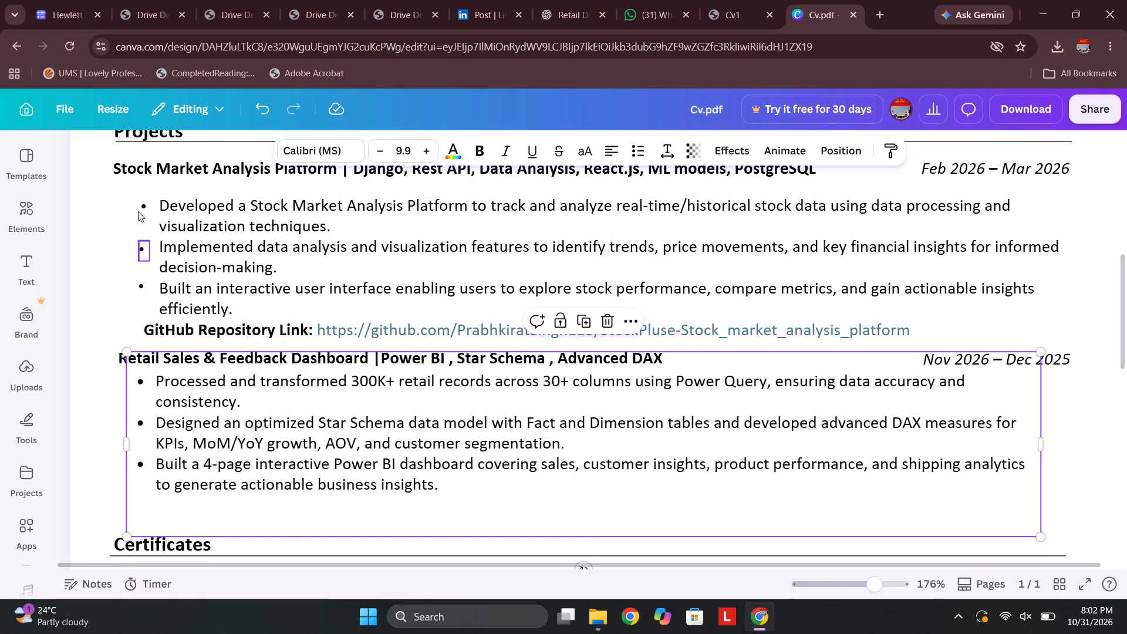
Nudge the first Stock Market Analysis Platform bullet marker slightly left to line up with the markers below it.
click(141, 208)
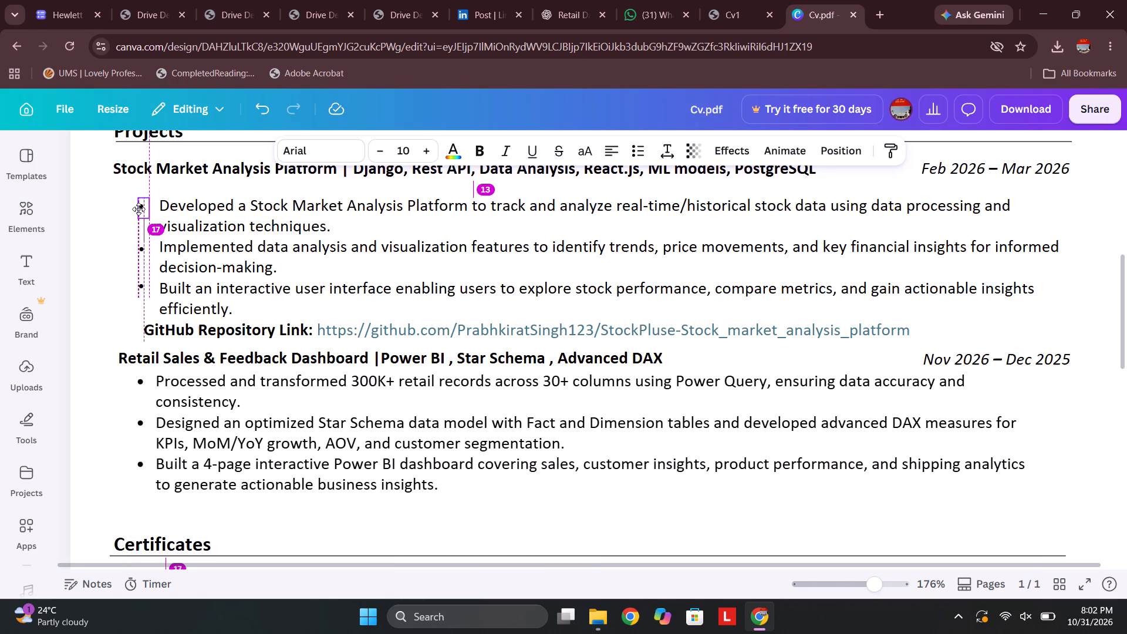
click(110, 215)
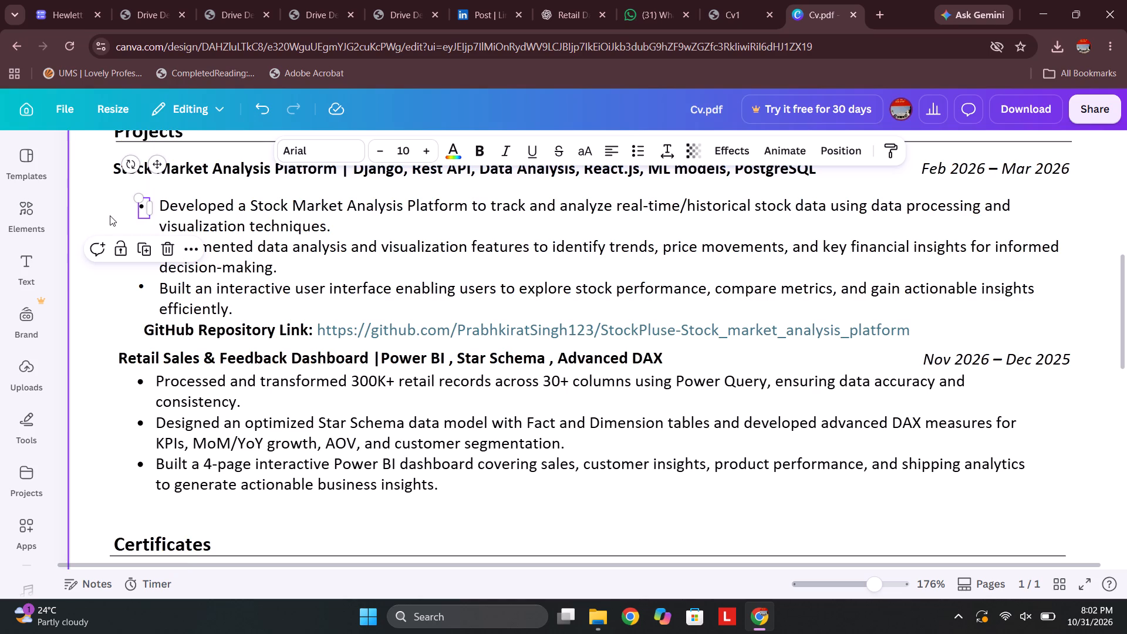
Copy the Stock Market Analysis Platform project's GitHub Repository Link line.
scroll(309, 420, down, 1)
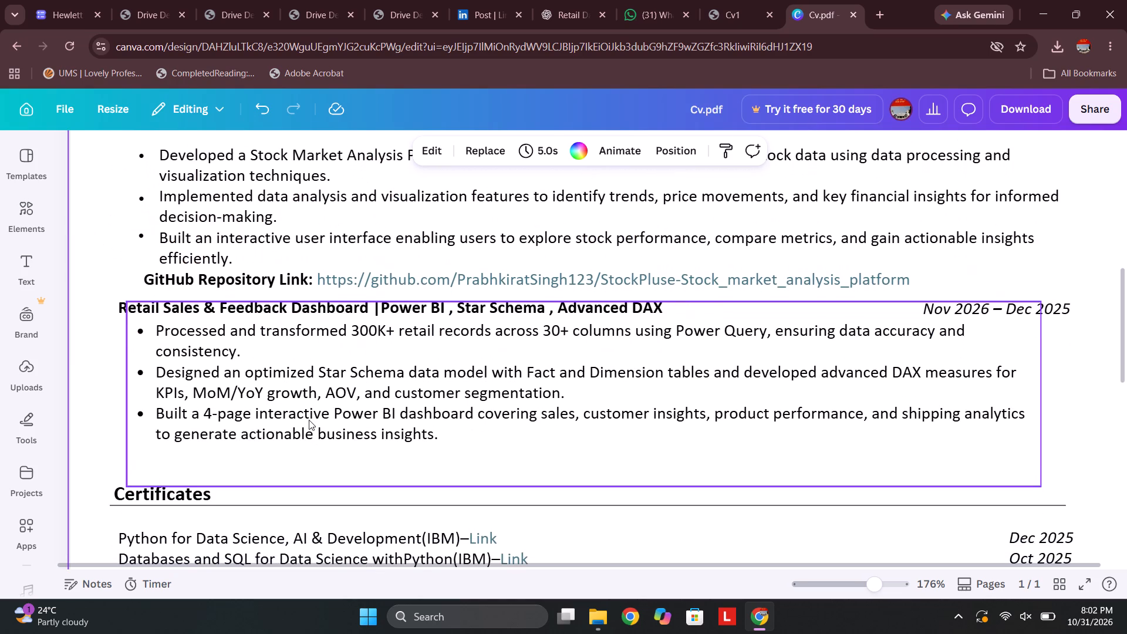
click(183, 278)
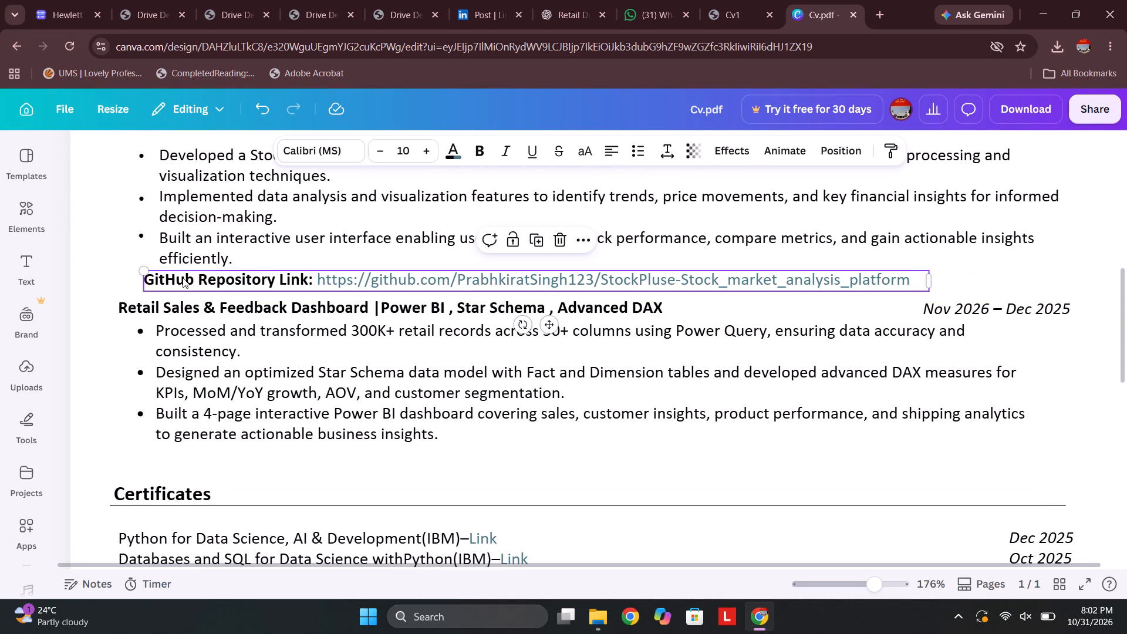
key(ctrl+c)
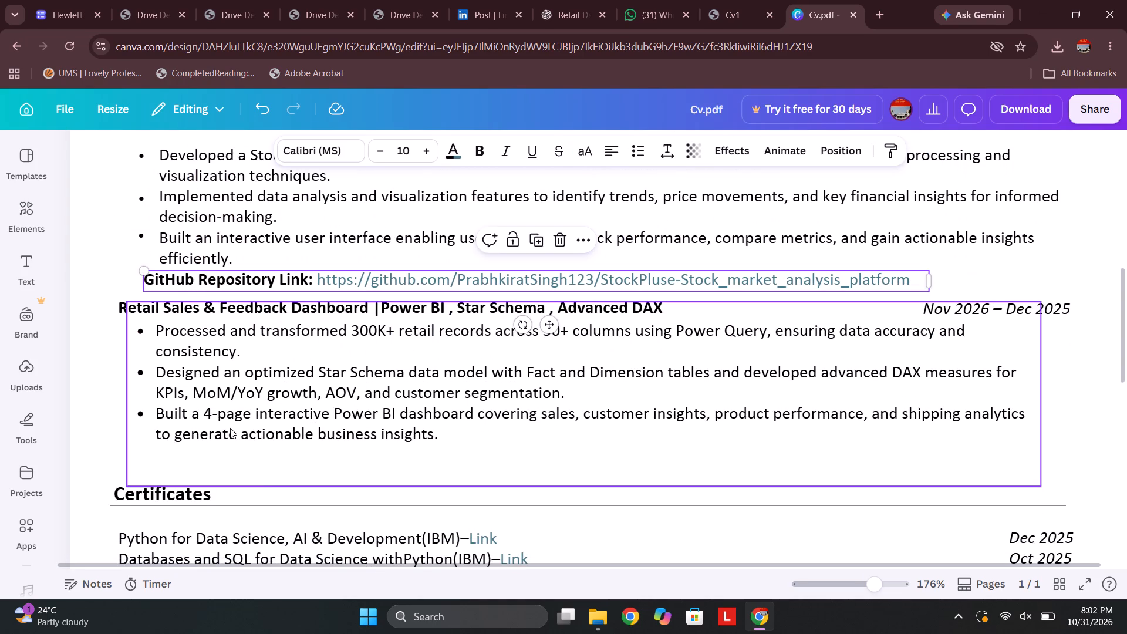
Remove the two blank lines at the end of the retail description block, above the Certificates heading.
click(425, 487)
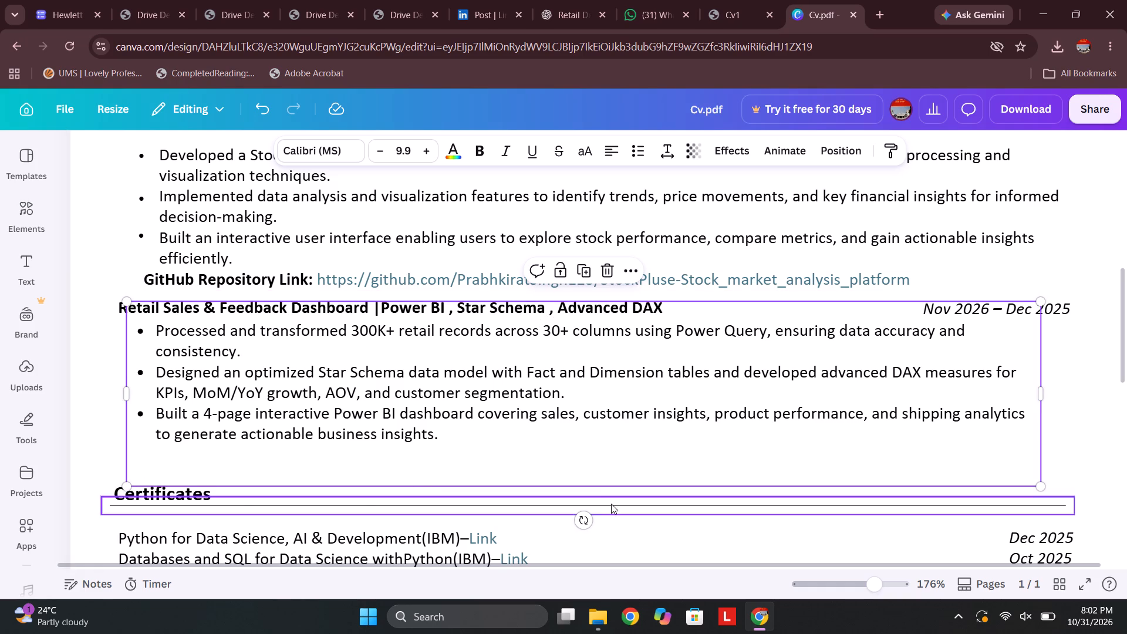
click(579, 484)
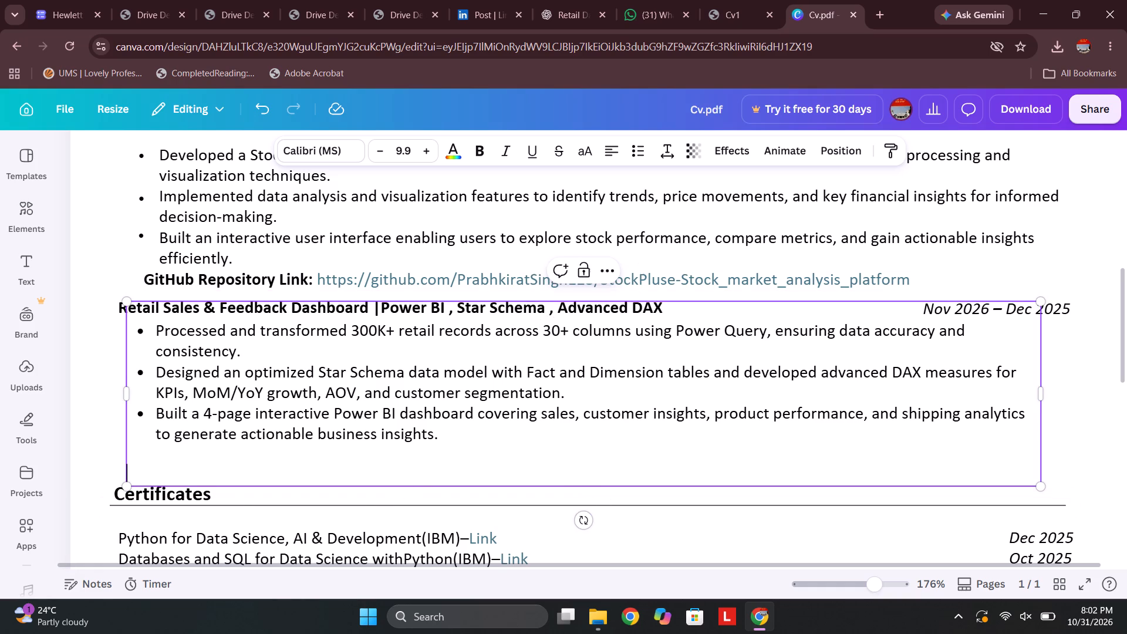
click(576, 485)
click(576, 485)
key(BackSpace)
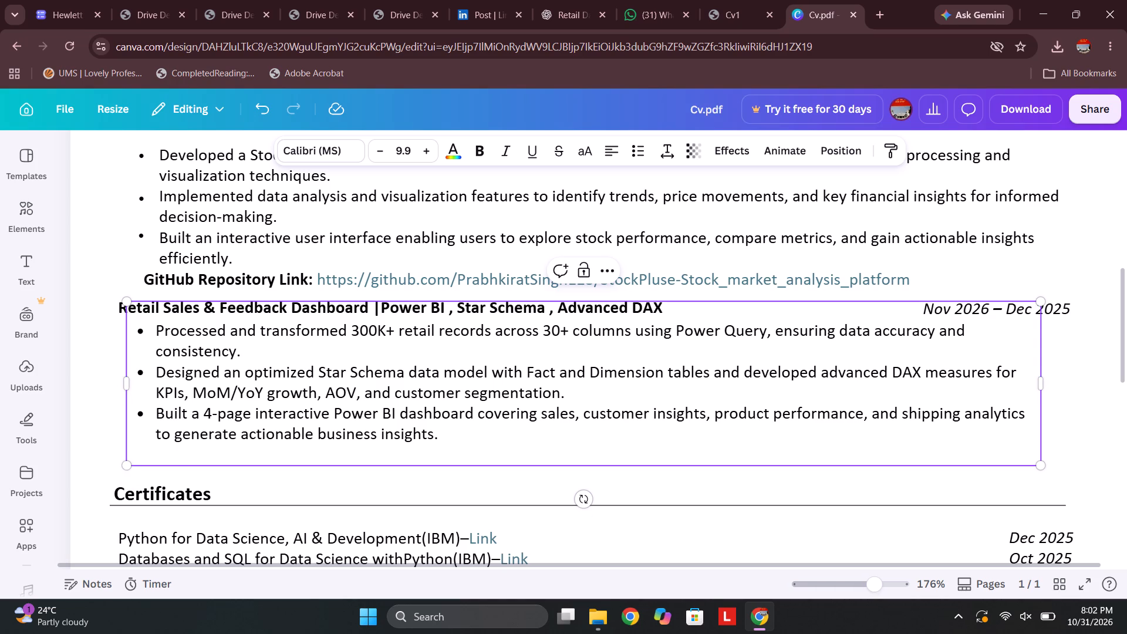
key(BackSpace)
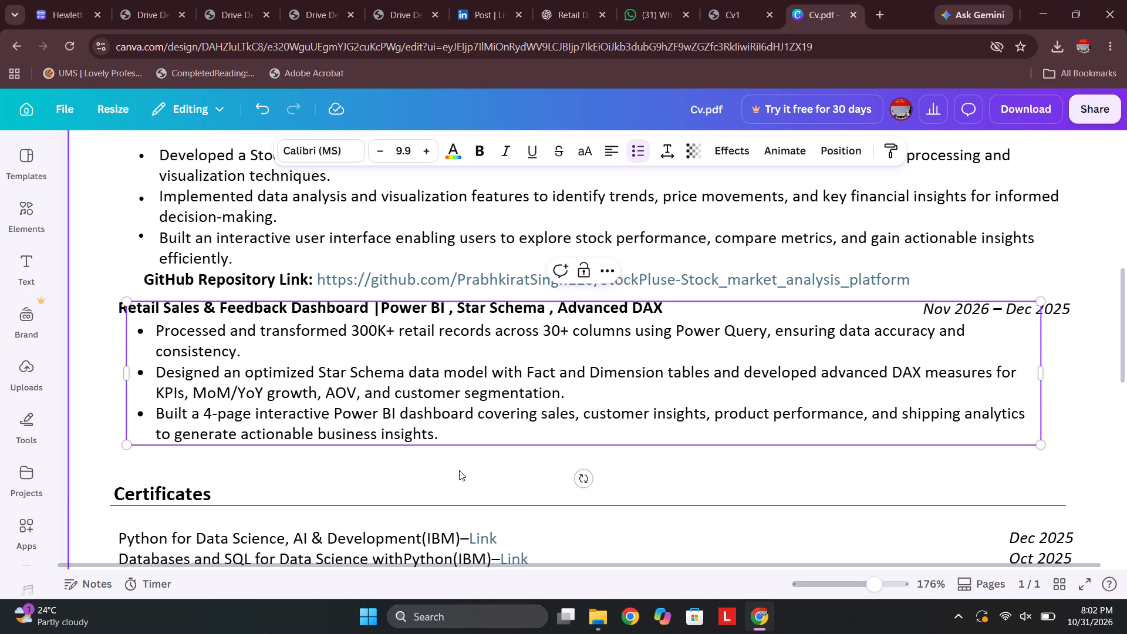
Paste the copied GitHub Repository Link line and place it just below the last retail bullet, aligned with the original link line.
click(459, 470)
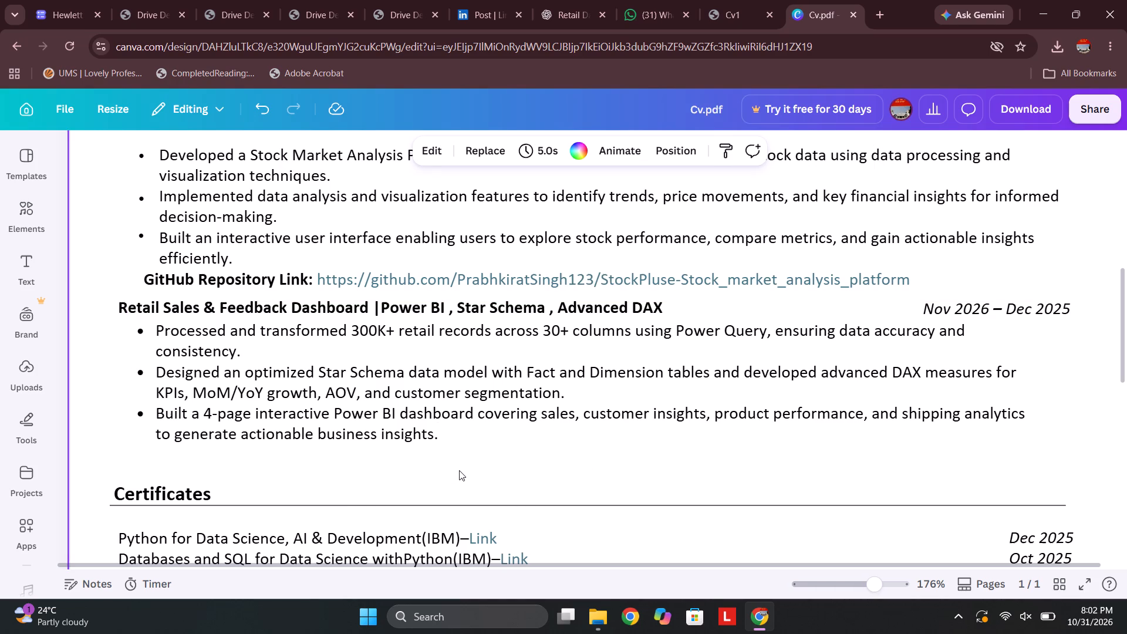
key(ctrl+v)
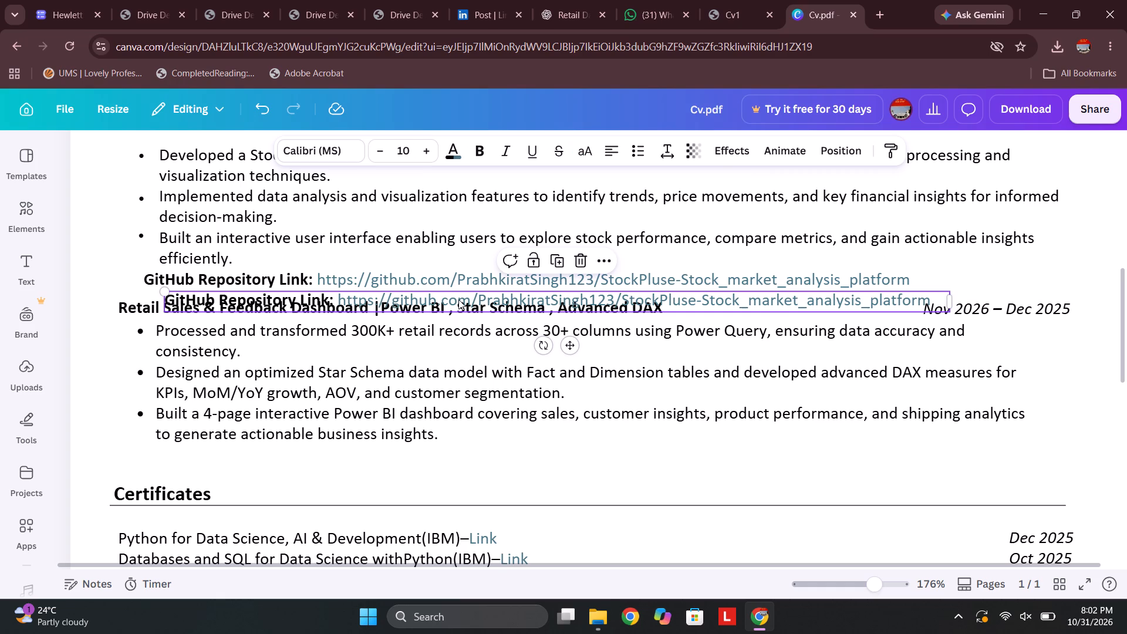
drag(458, 299, 435, 456)
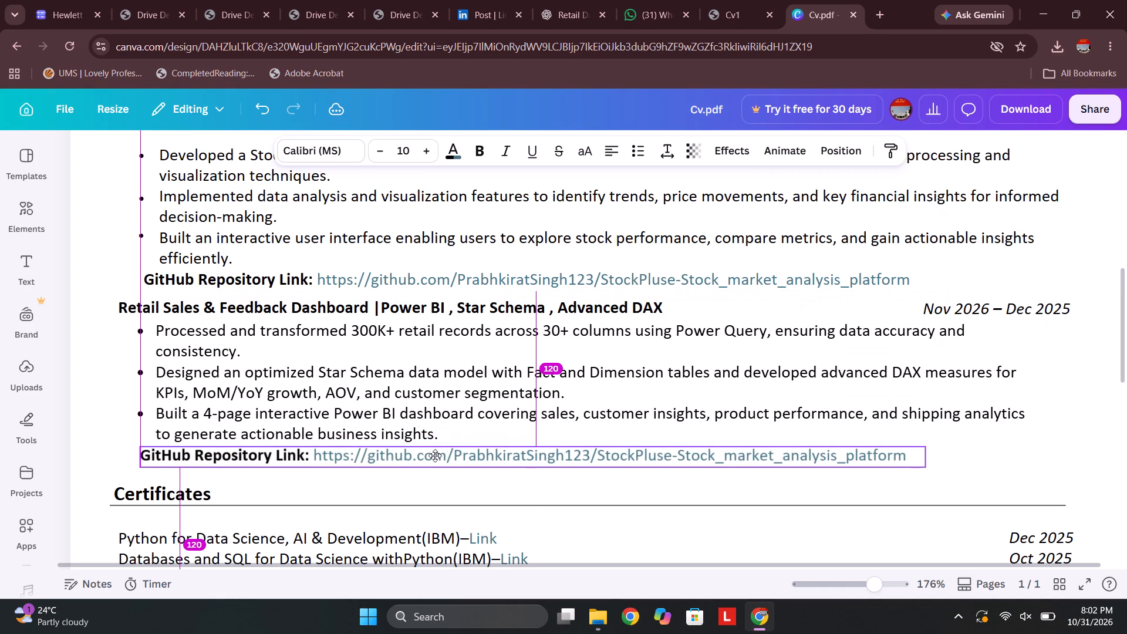
drag(435, 456, 437, 456)
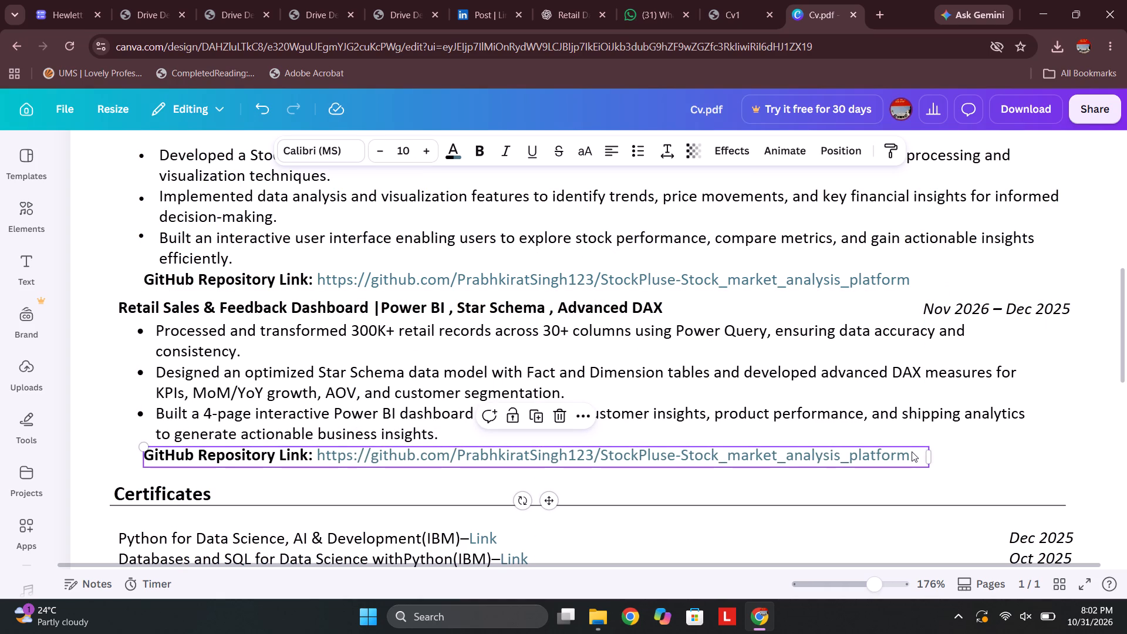
Delete the StockPluse URL from the pasted line, keeping only the GitHub Repository Link: label.
click(911, 454)
click(911, 454)
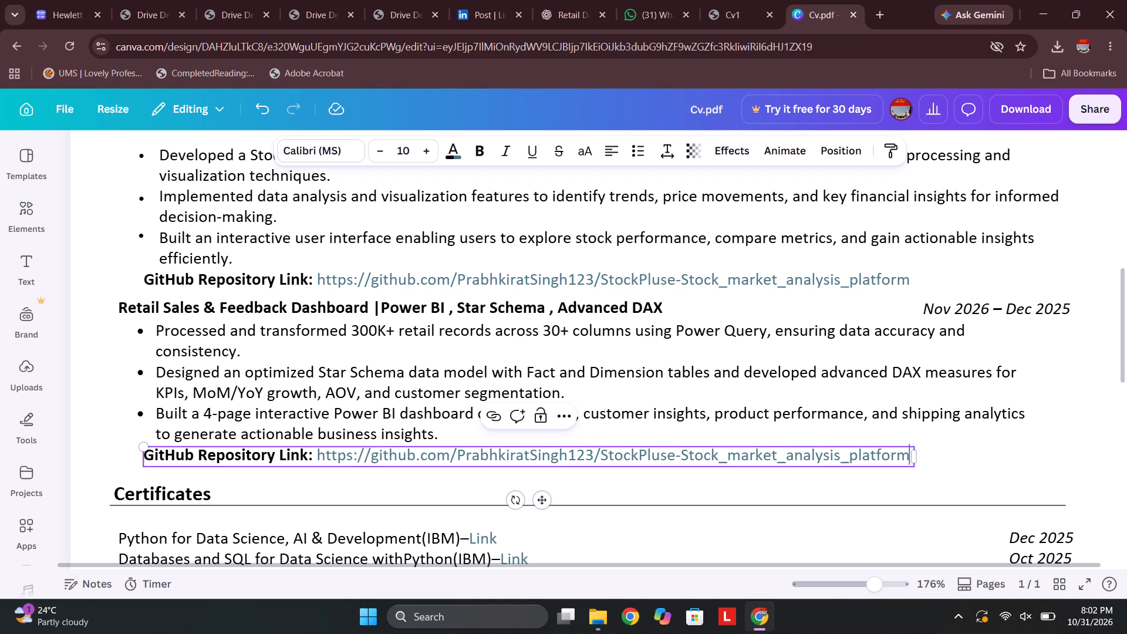
drag(911, 454, 326, 463)
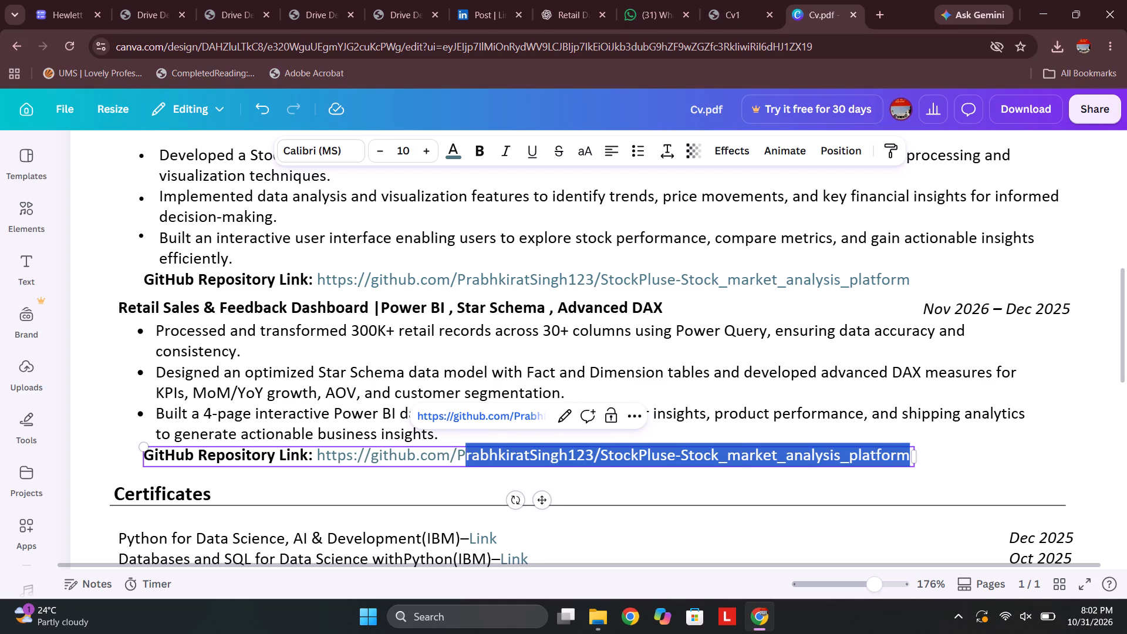
drag(326, 463, 319, 458)
key(BackSpace)
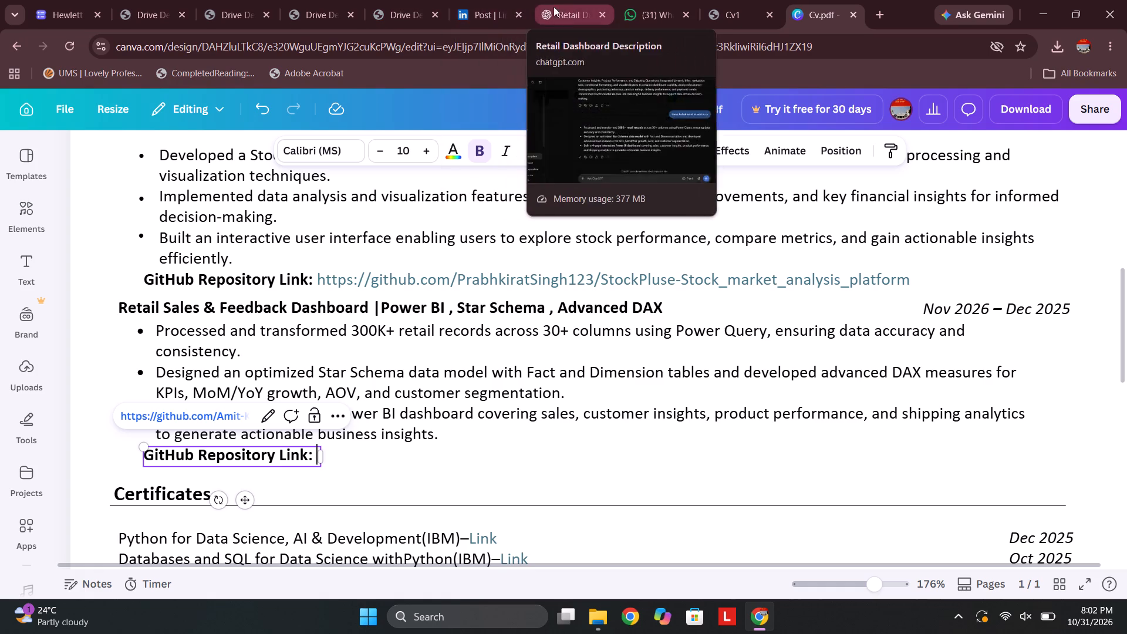
Go back from the LinkedIn post to the GitHub profile and open its Retail-Sales_and_Feedback_Dashboard repository.
click(484, 6)
click(13, 47)
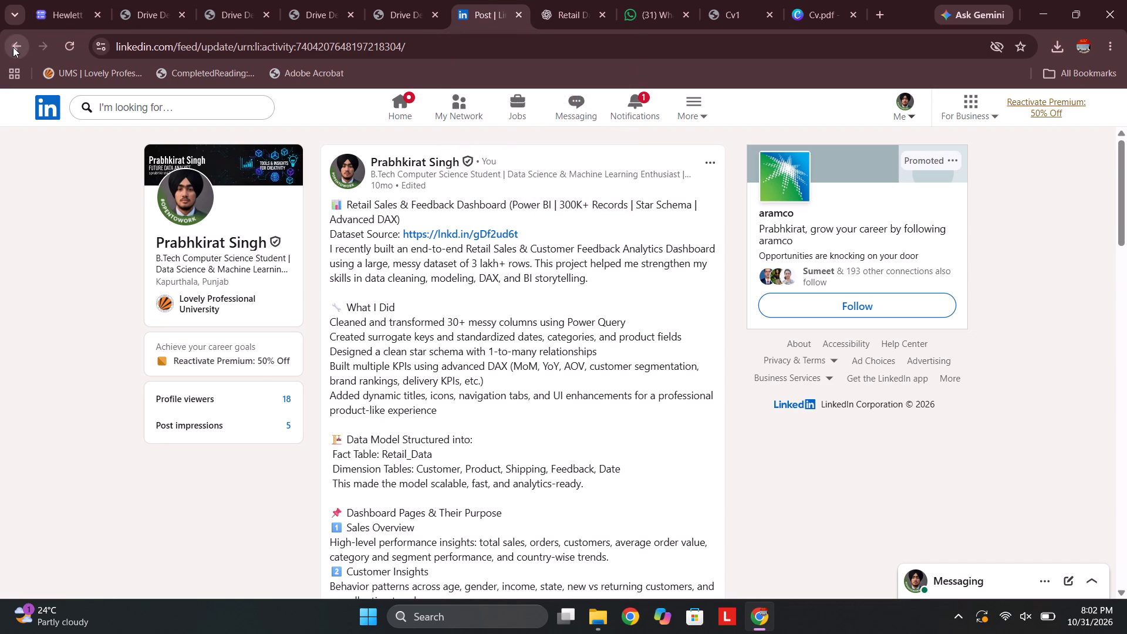
click(13, 47)
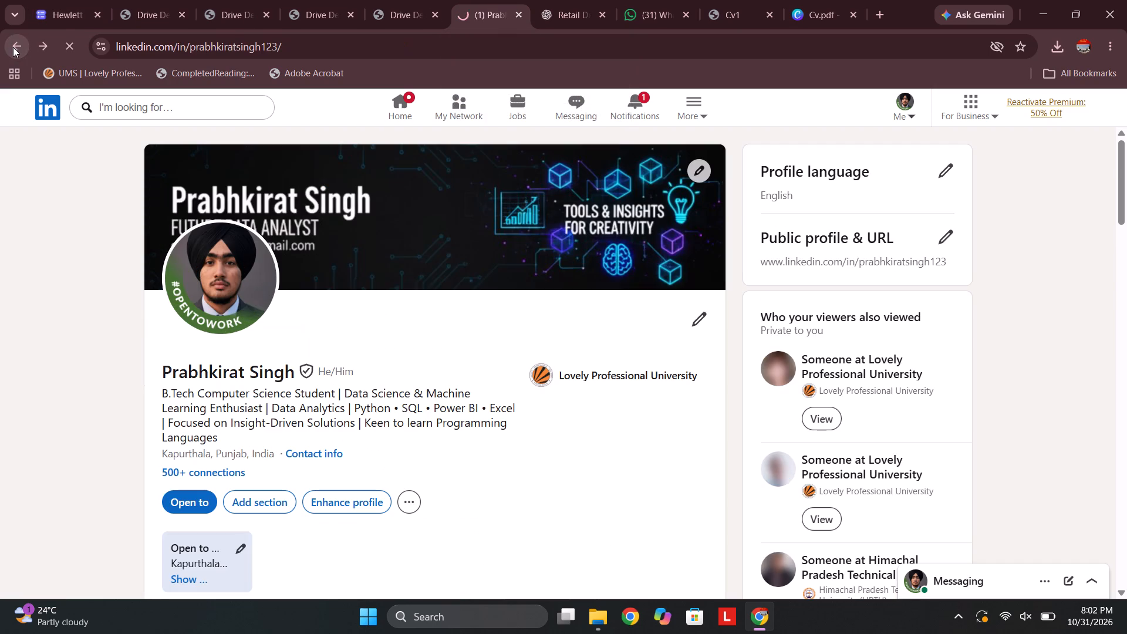
click(13, 47)
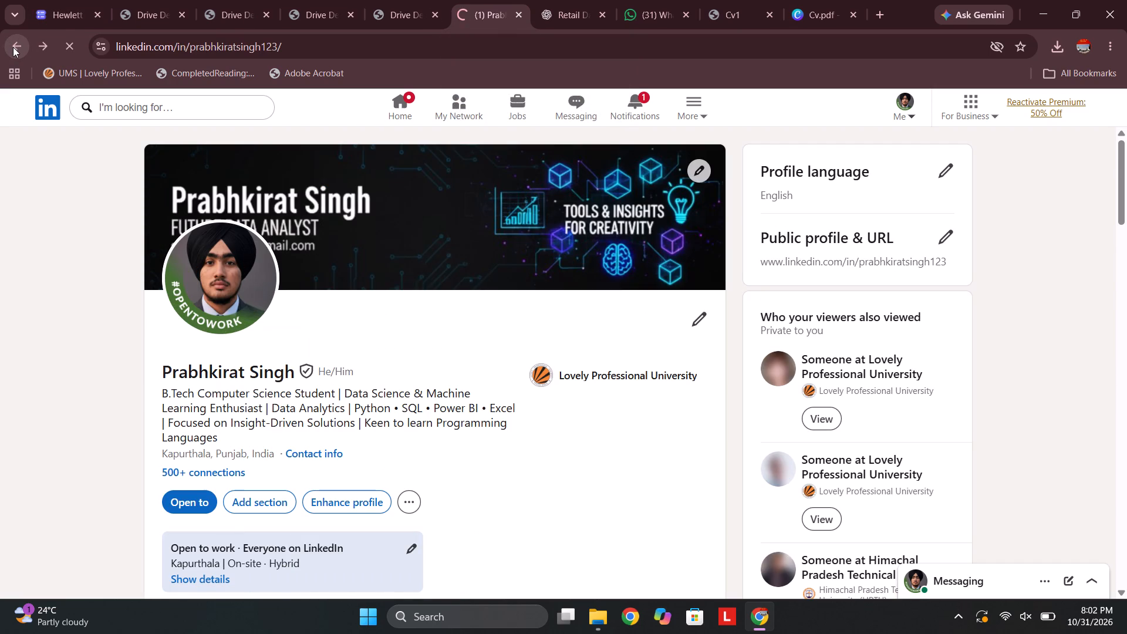
click(13, 47)
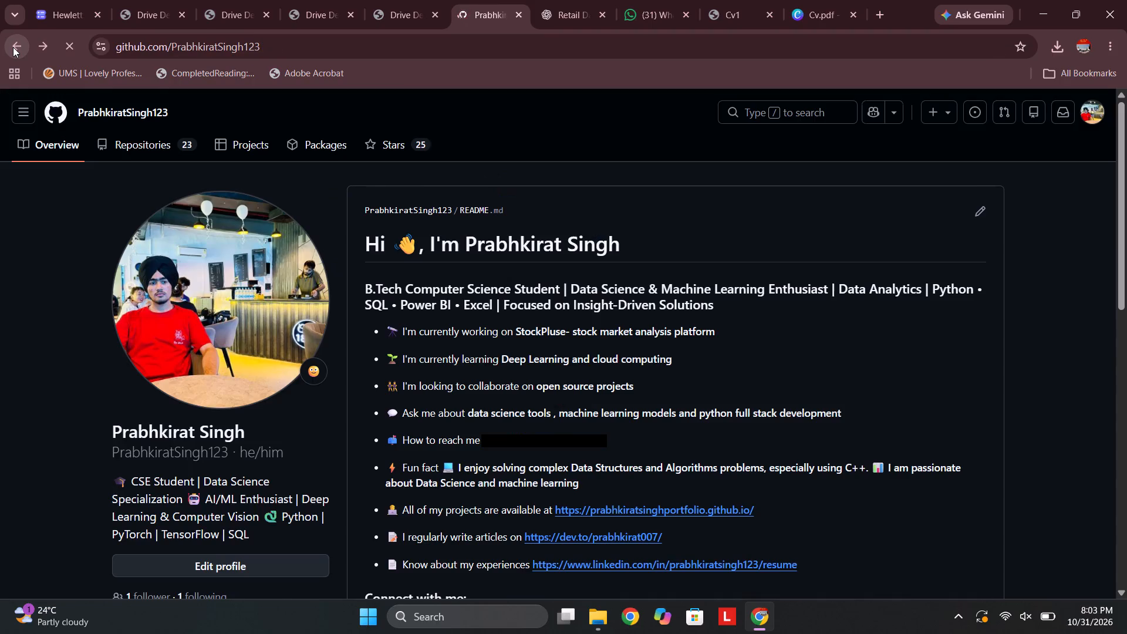
click(169, 150)
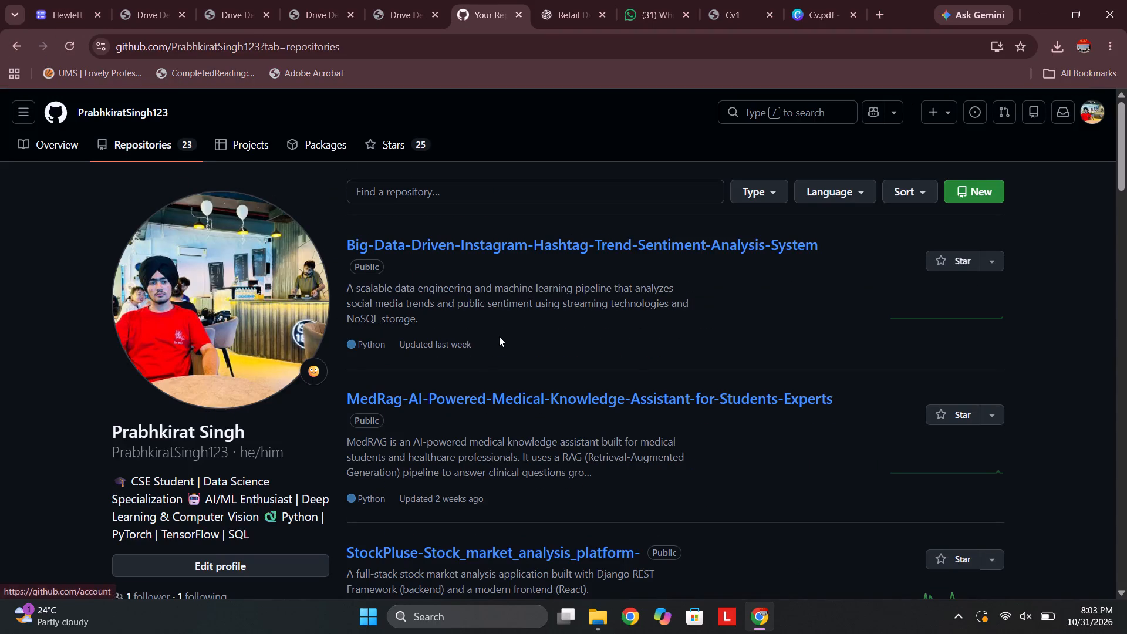
scroll(499, 336, down, 4)
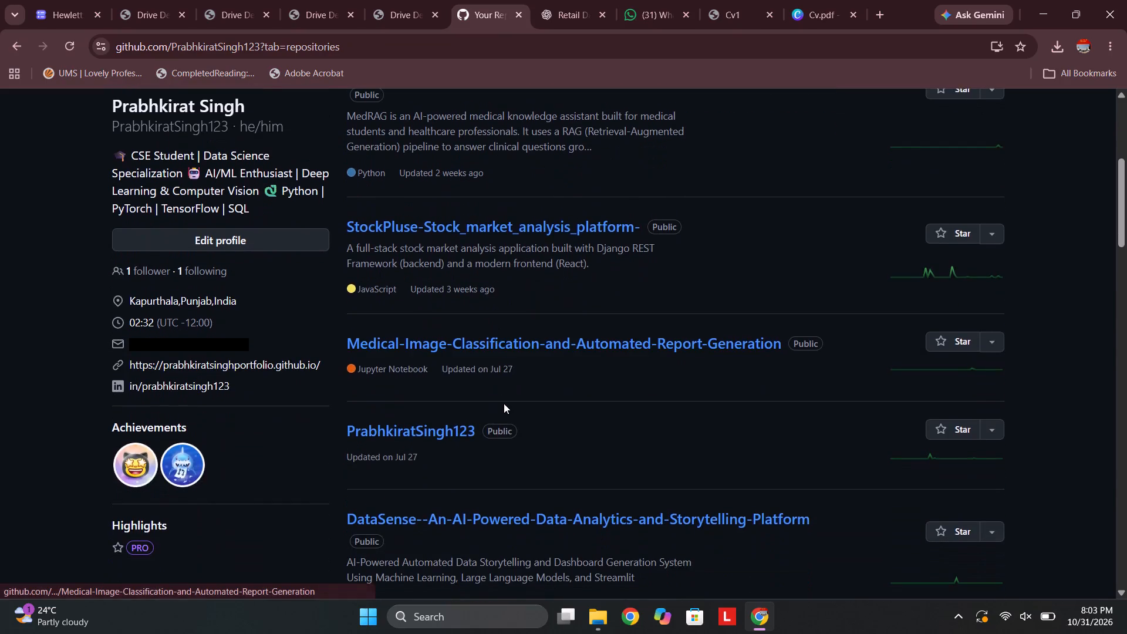
scroll(504, 403, down, 1)
scroll(491, 455, down, 1)
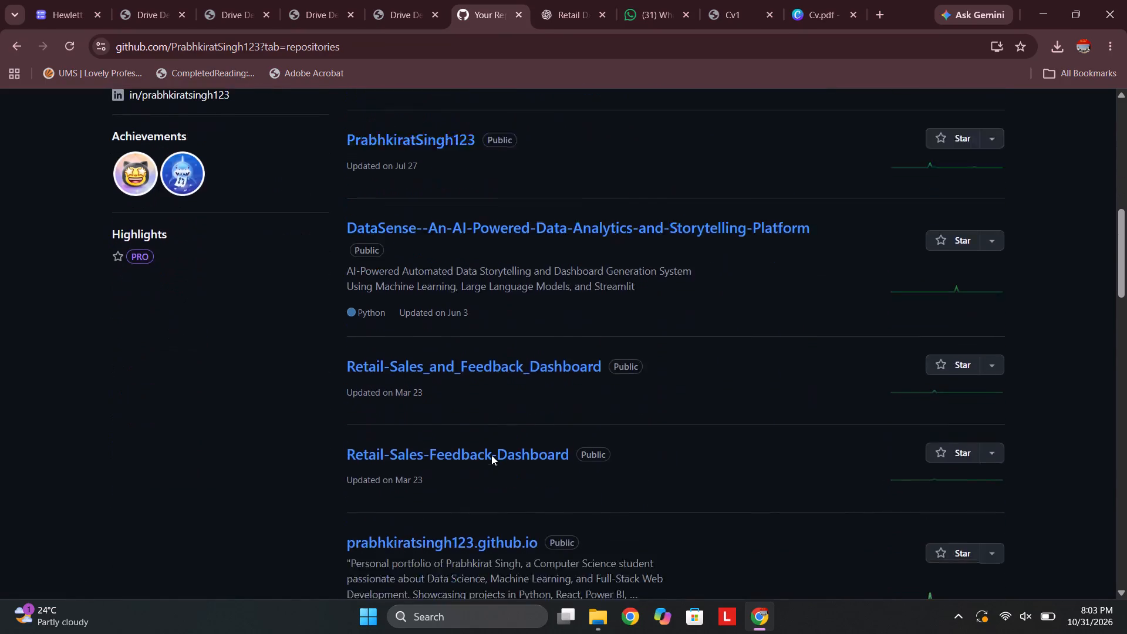
scroll(491, 455, down, 1)
click(489, 327)
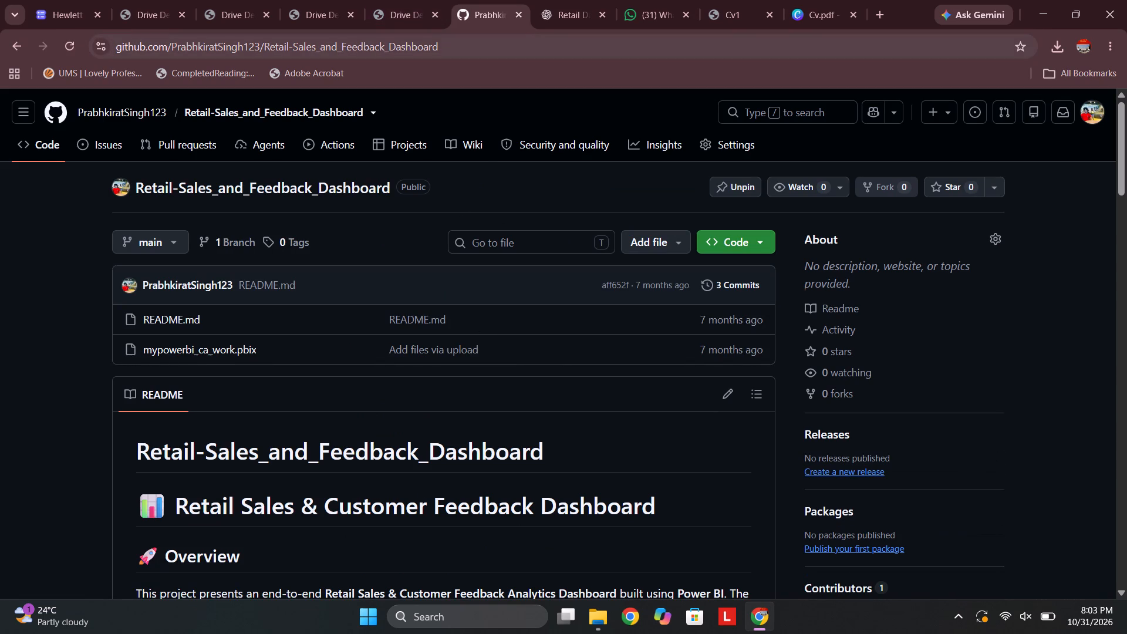
Copy the repository's web address and paste it after the retail project's GitHub Repository Link: label in the Canva CV.
drag(446, 46, 87, 46)
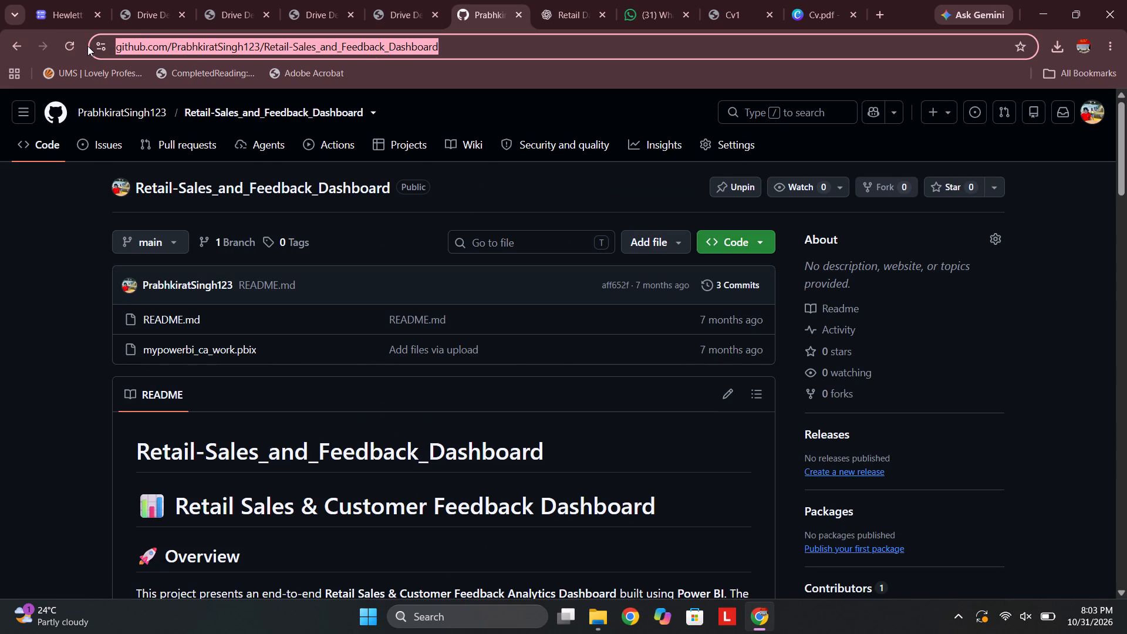
key(ctrl+c)
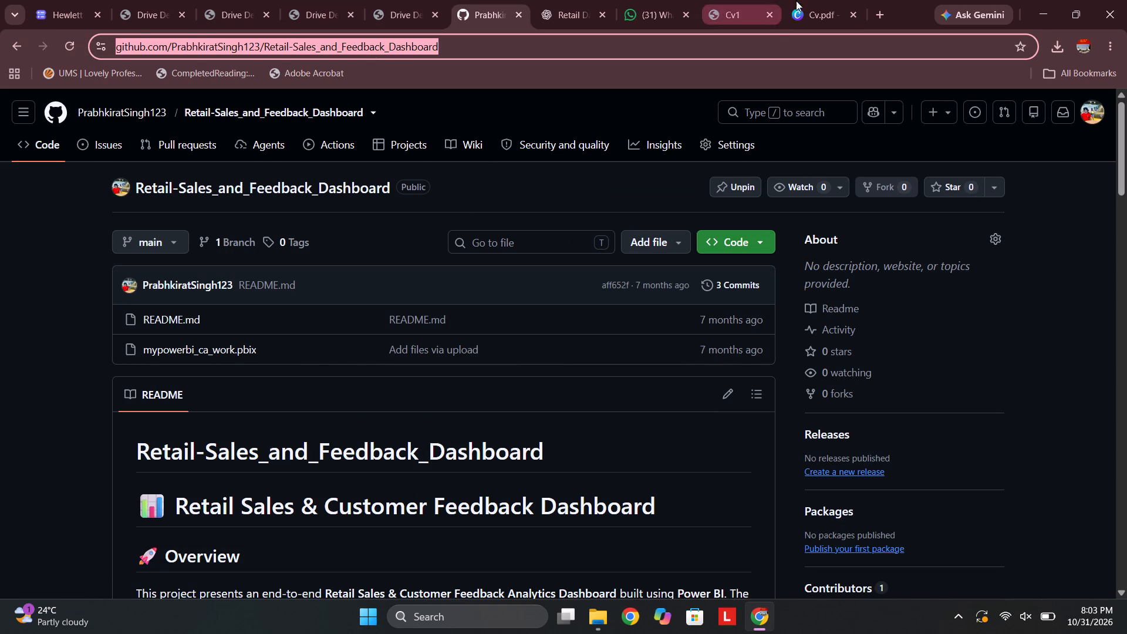
click(827, 4)
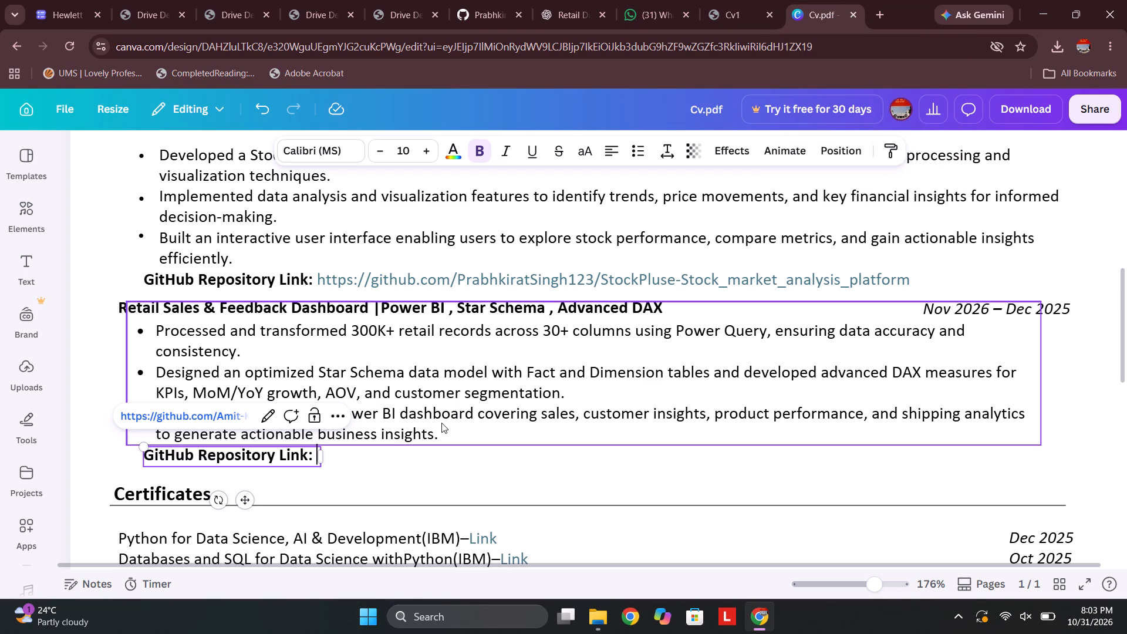
key(ctrl+v)
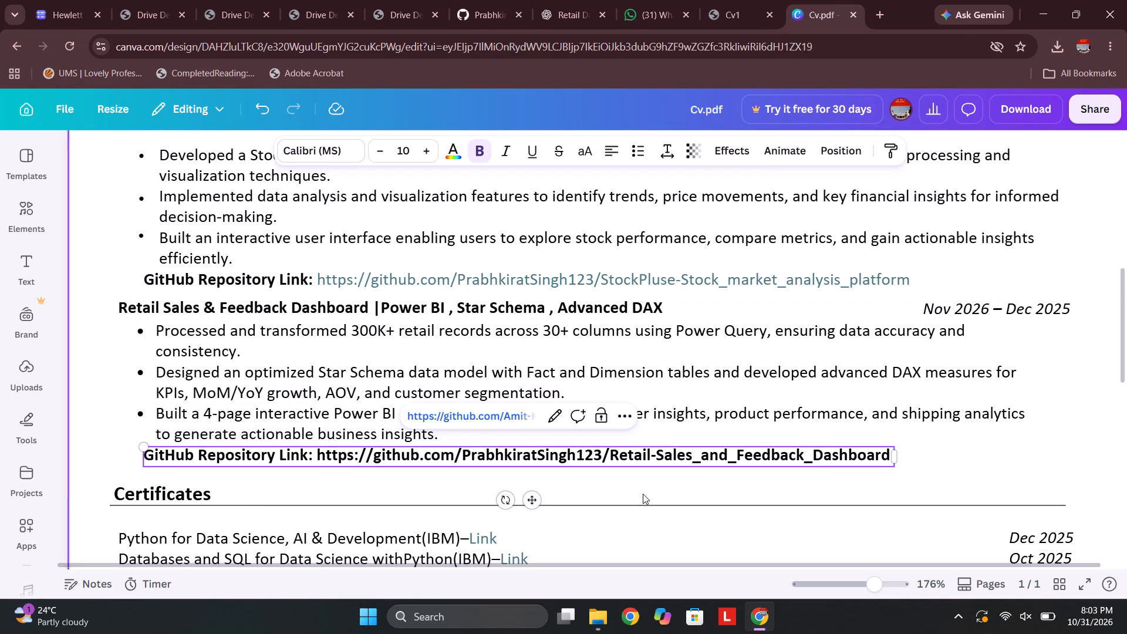
Change the link target of the retail project's URL text to the copied Retail-Sales_and_Feedback_Dashboard repository address.
drag(888, 454, 788, 450)
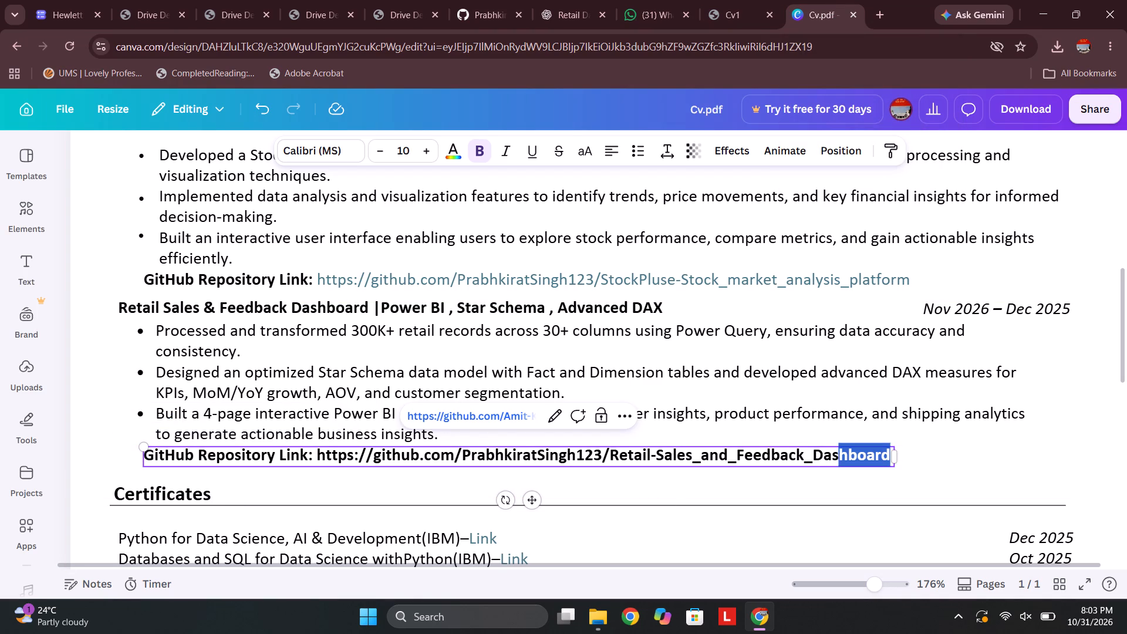
drag(788, 450, 316, 466)
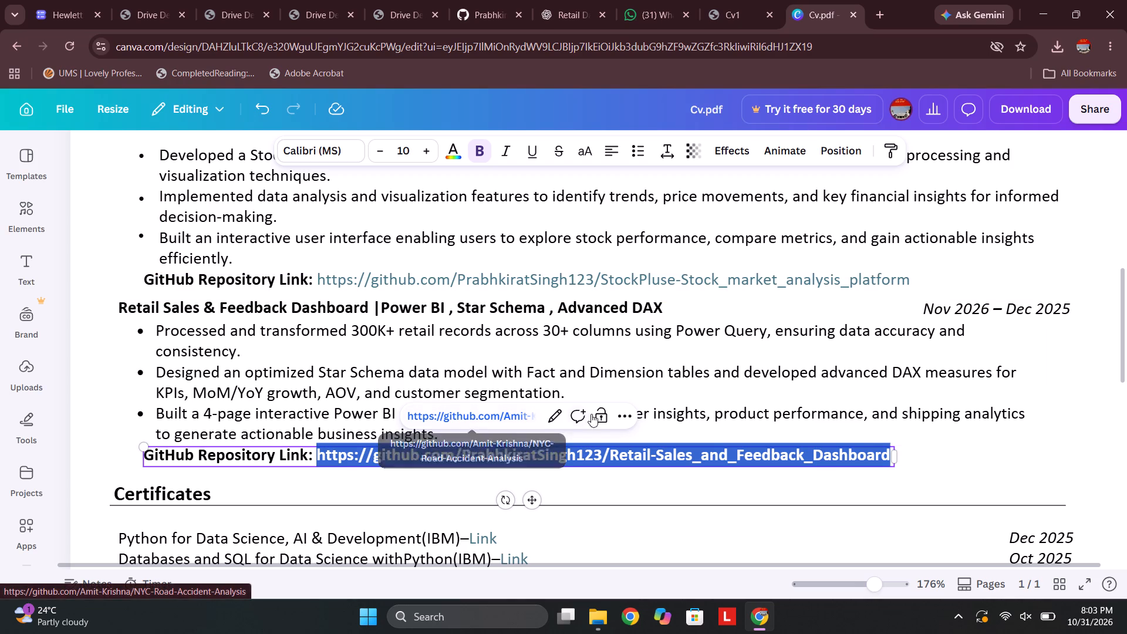
click(619, 414)
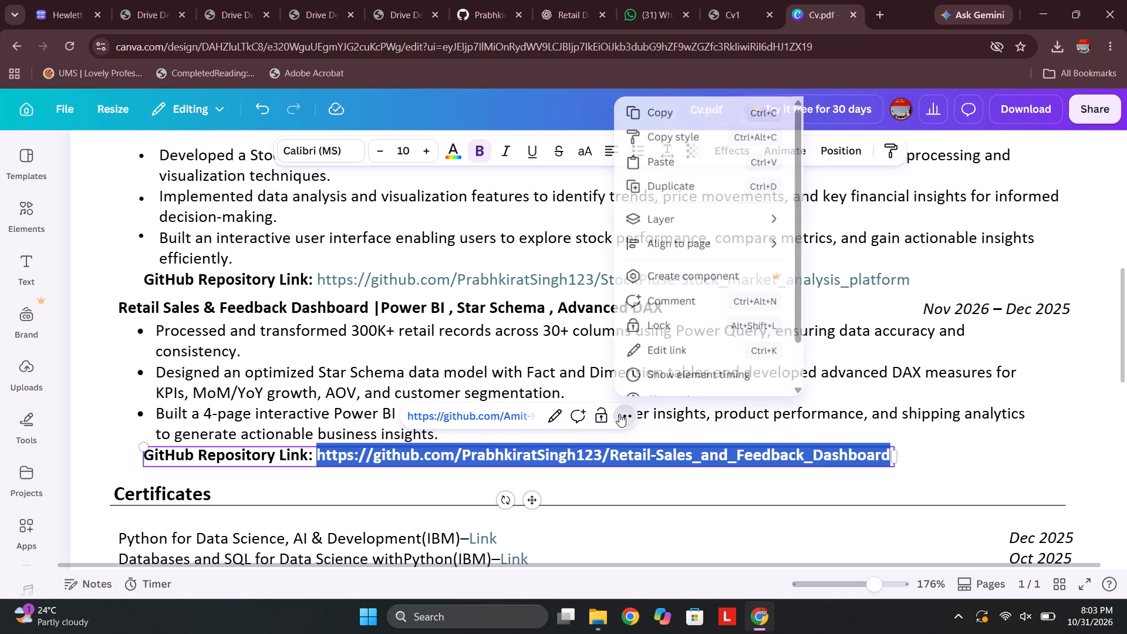
scroll(666, 187, down, 1)
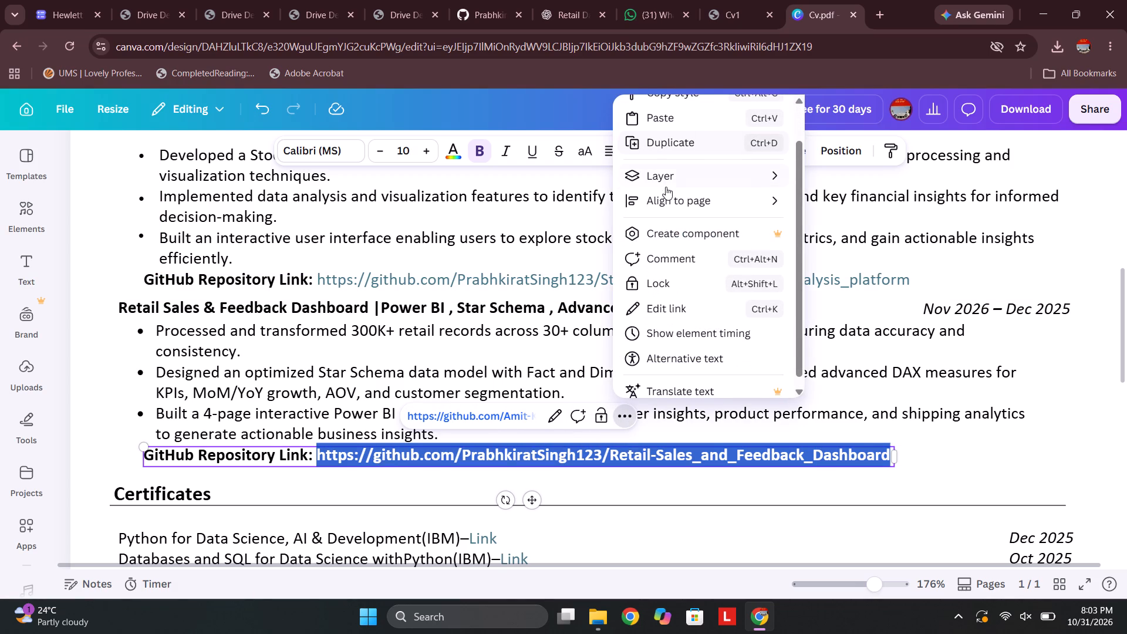
click(687, 312)
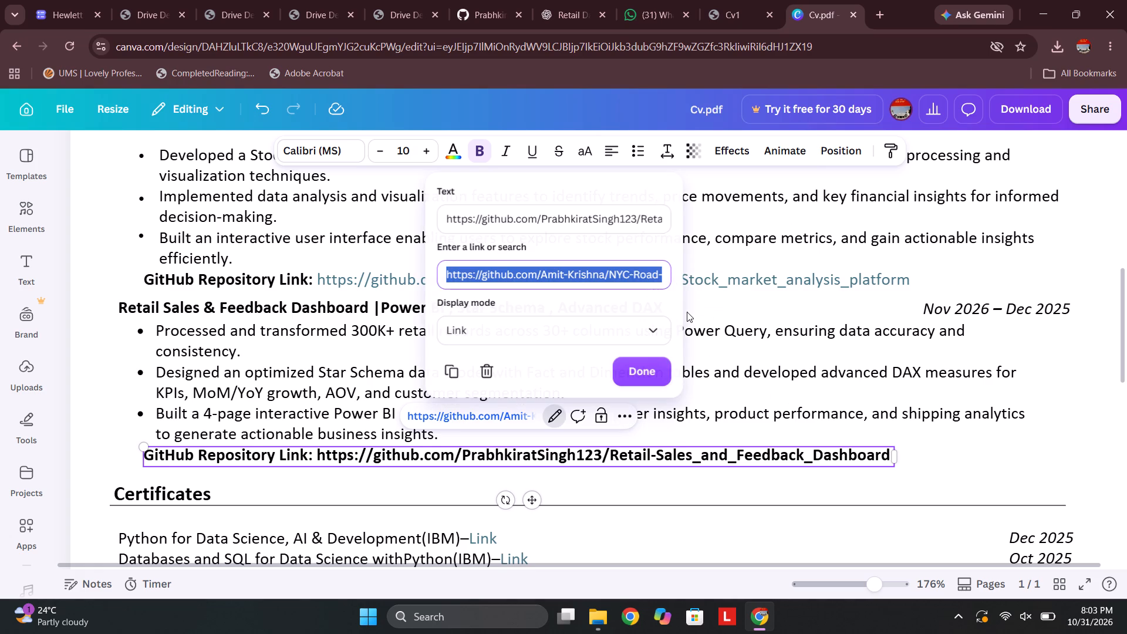
click(625, 265)
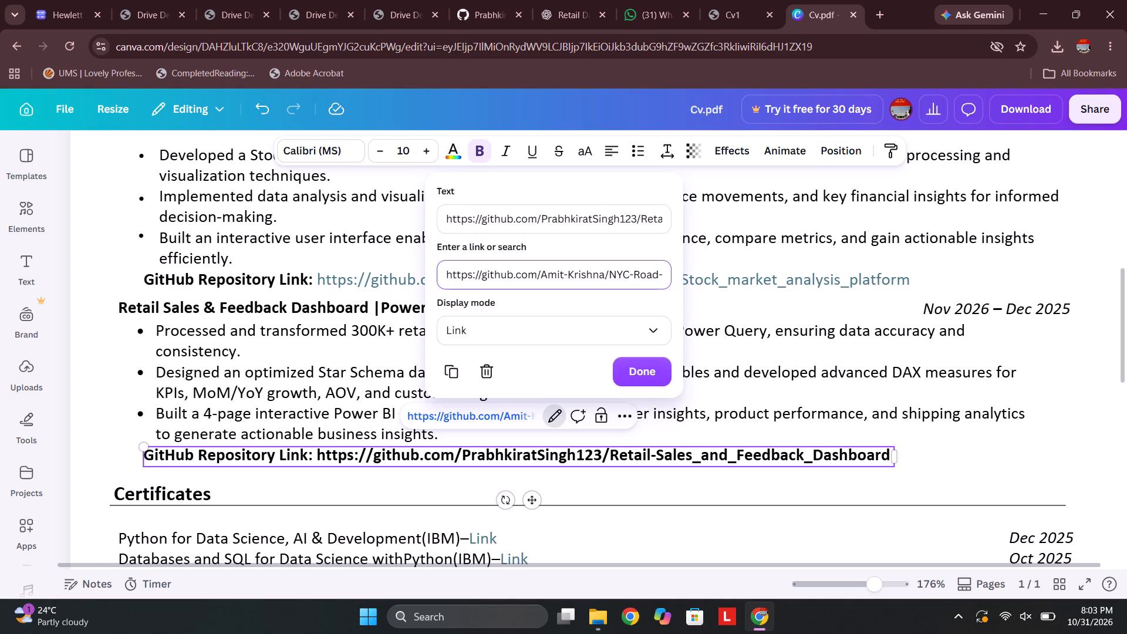
key(ctrl+a)
key(ctrl+v)
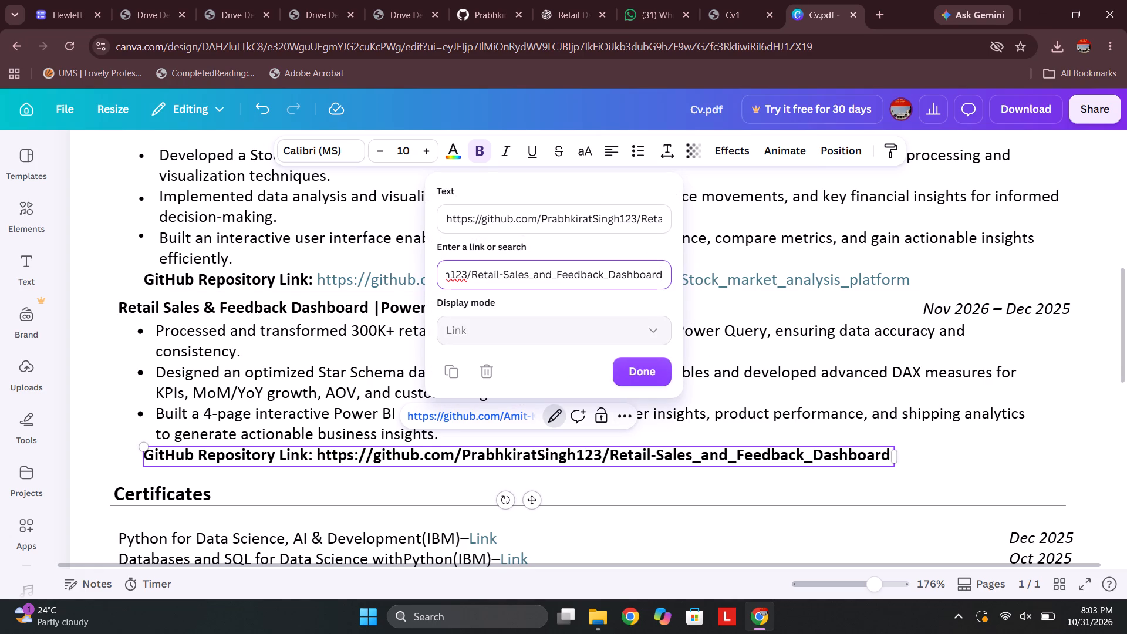
click(646, 373)
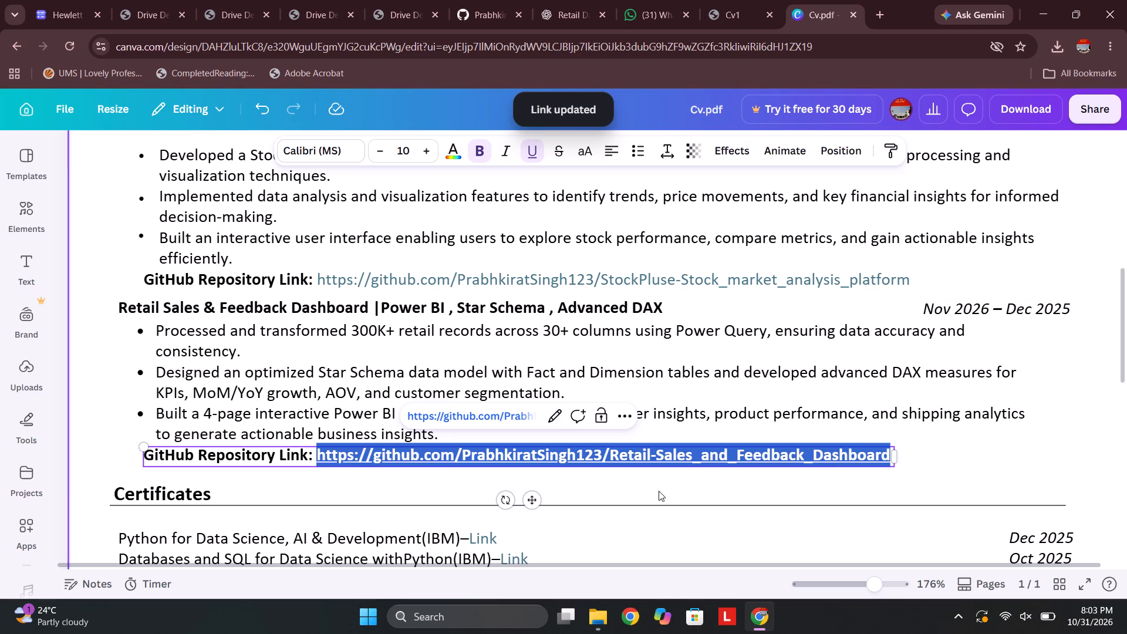
Restyle the retail project's repository URL to match the StockPluse link: remove the underline and bold, and colour it teal.
click(684, 487)
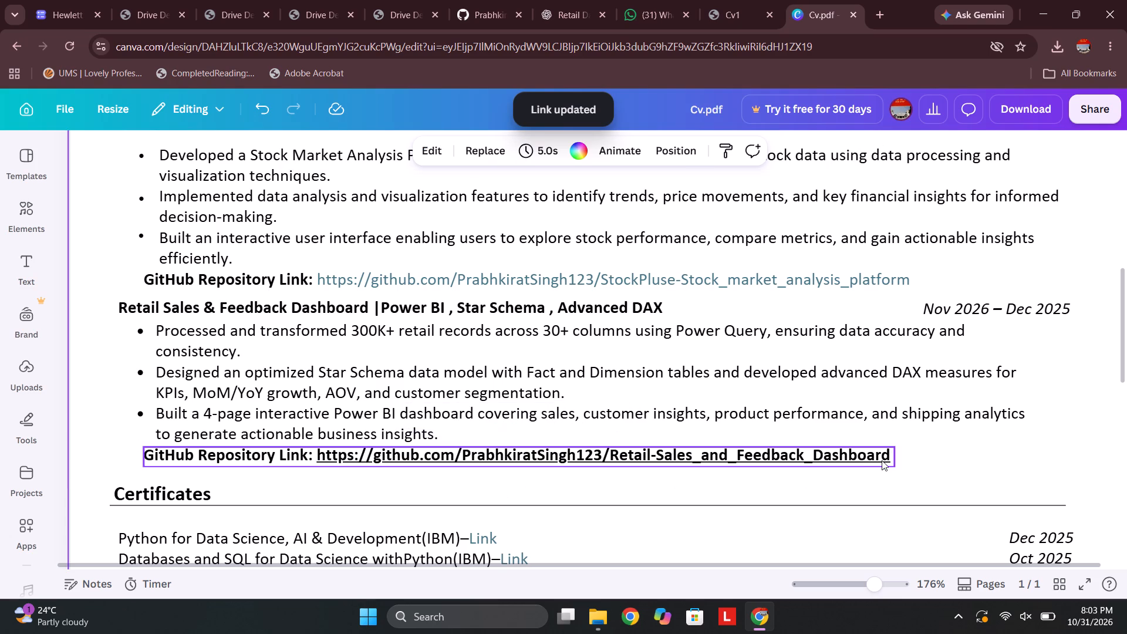
click(890, 454)
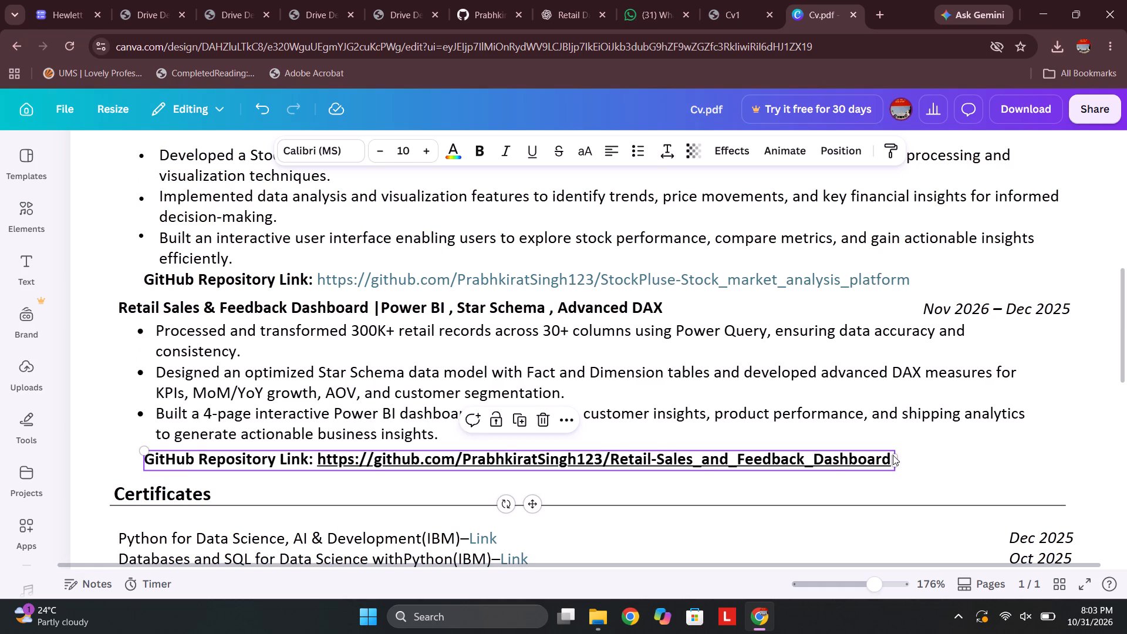
click(314, 453)
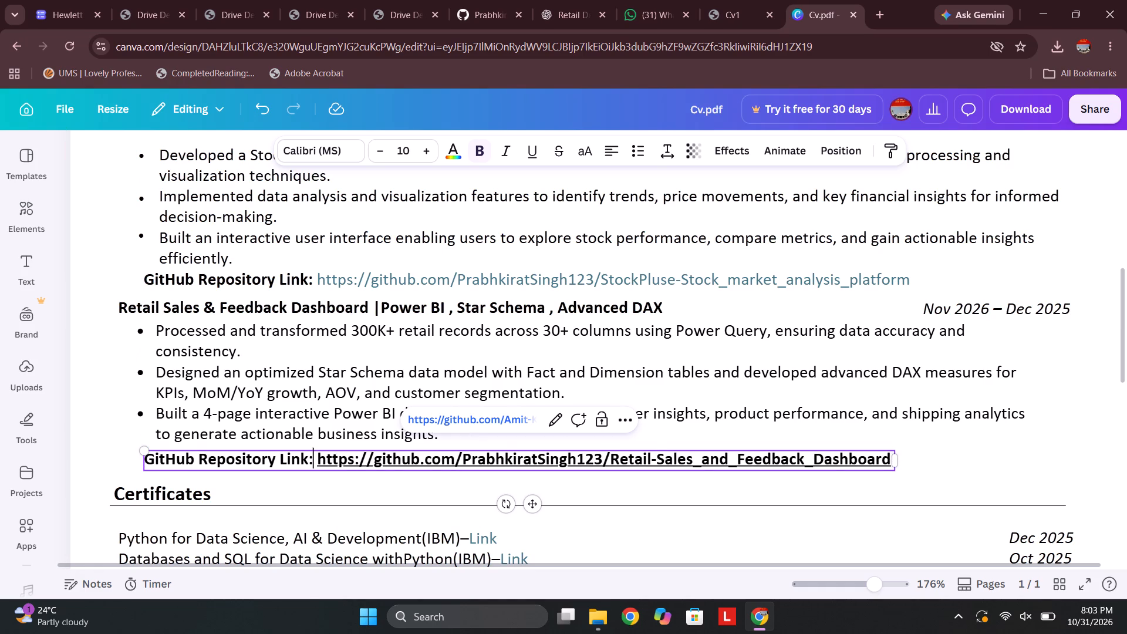
drag(314, 453, 875, 446)
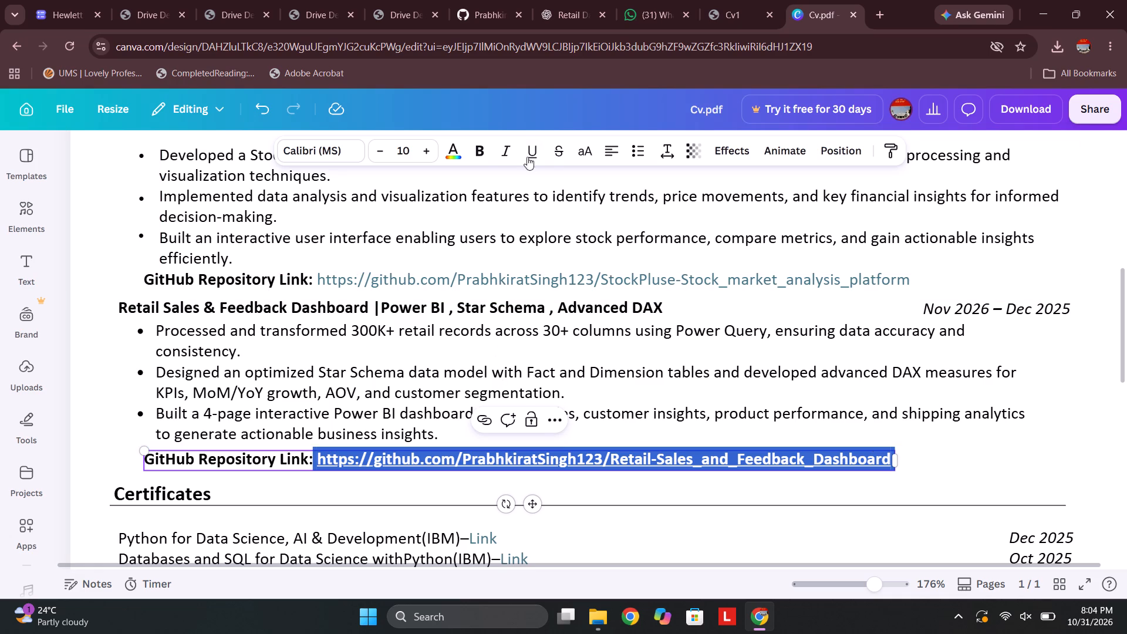
click(531, 150)
click(531, 150)
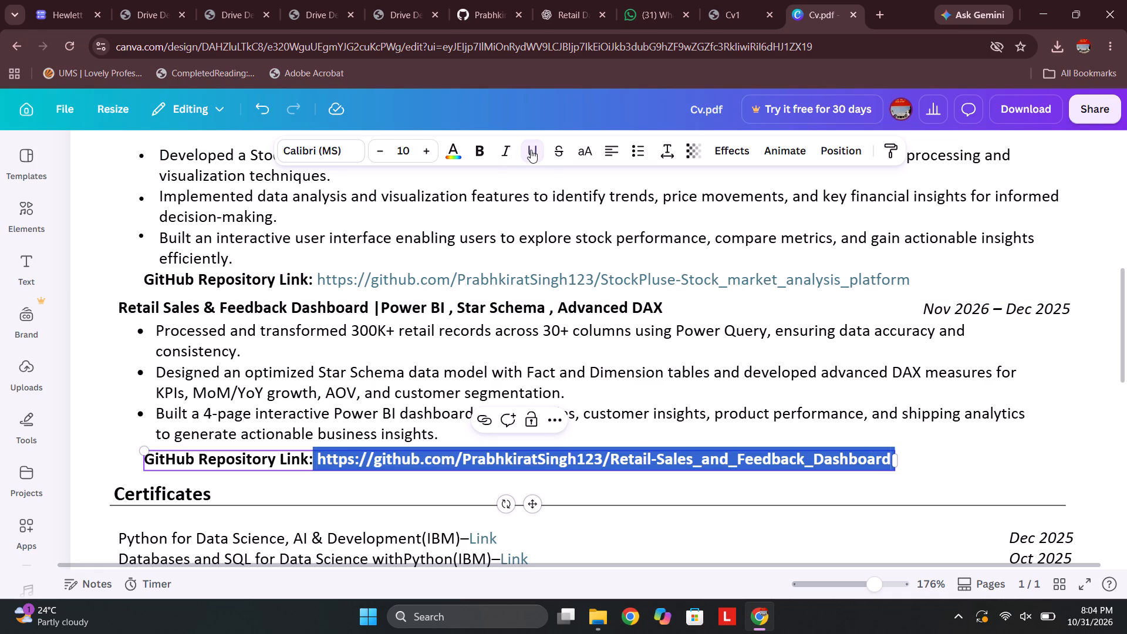
click(456, 156)
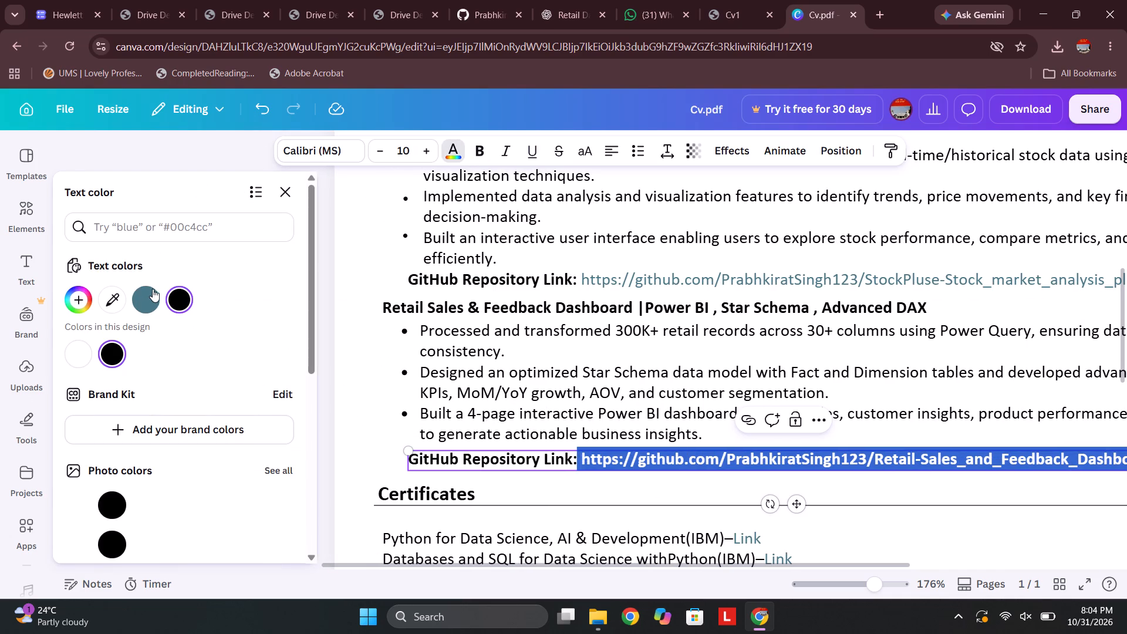
click(147, 292)
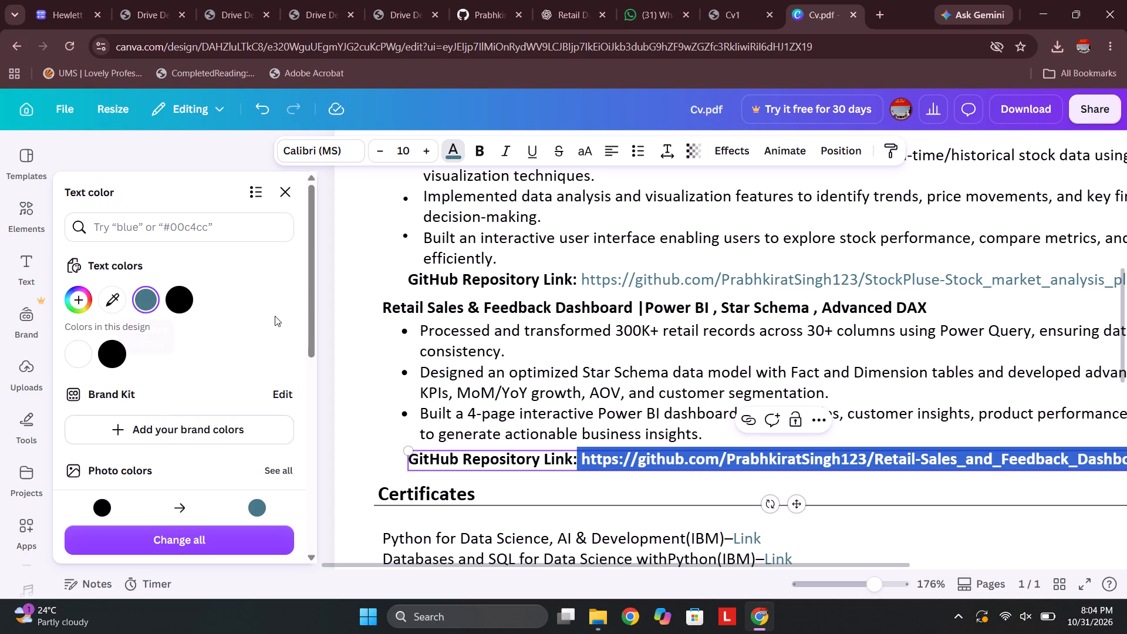
click(481, 152)
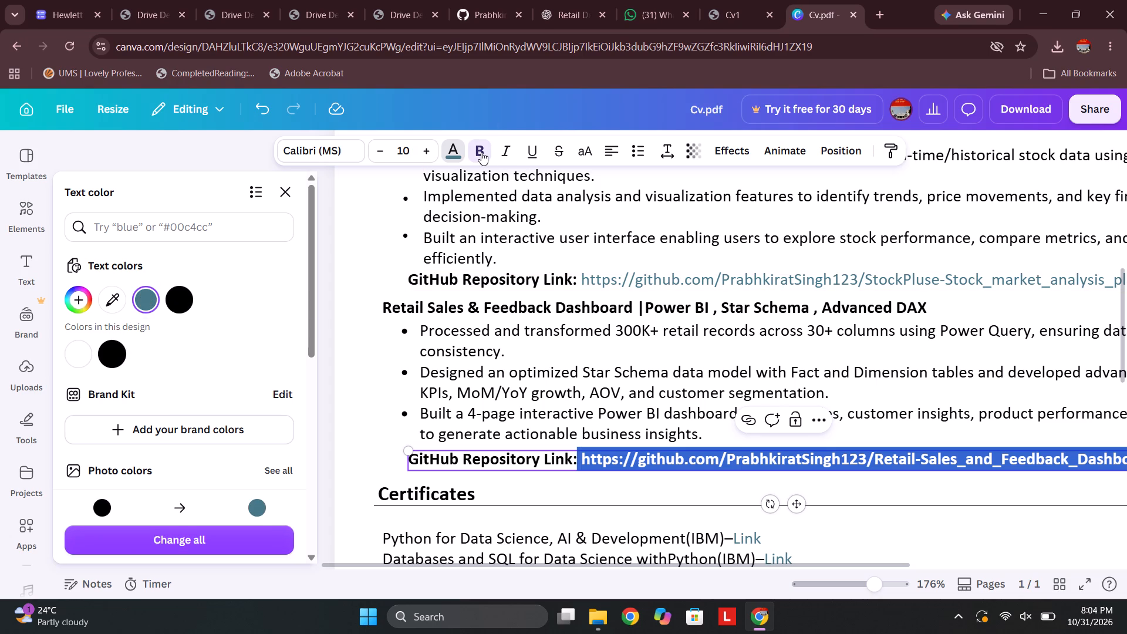
click(481, 152)
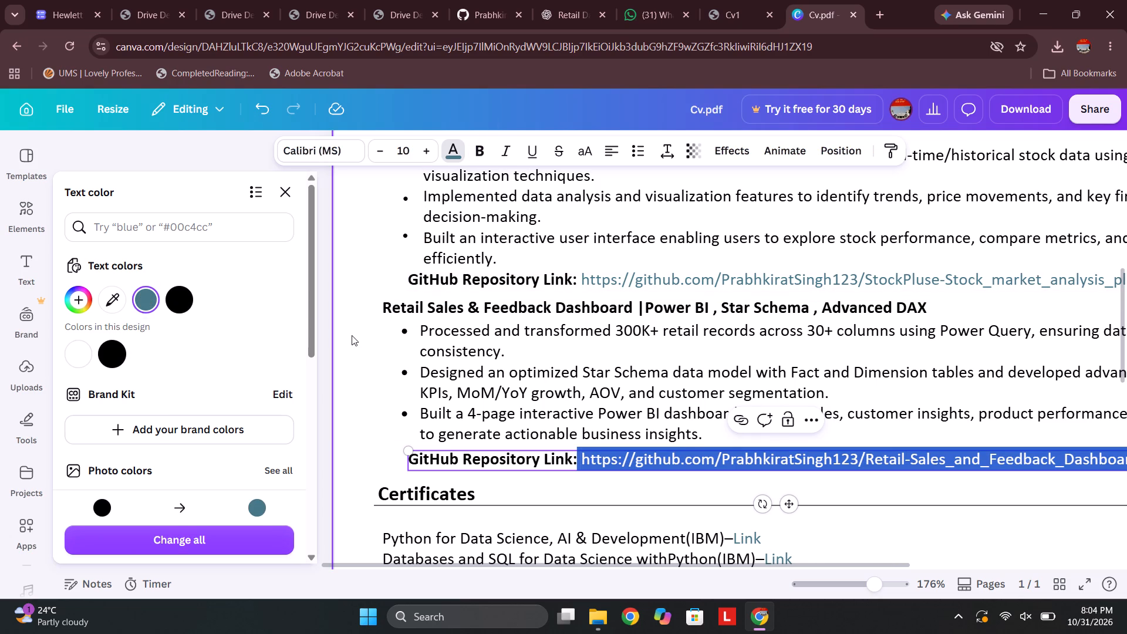
click(352, 335)
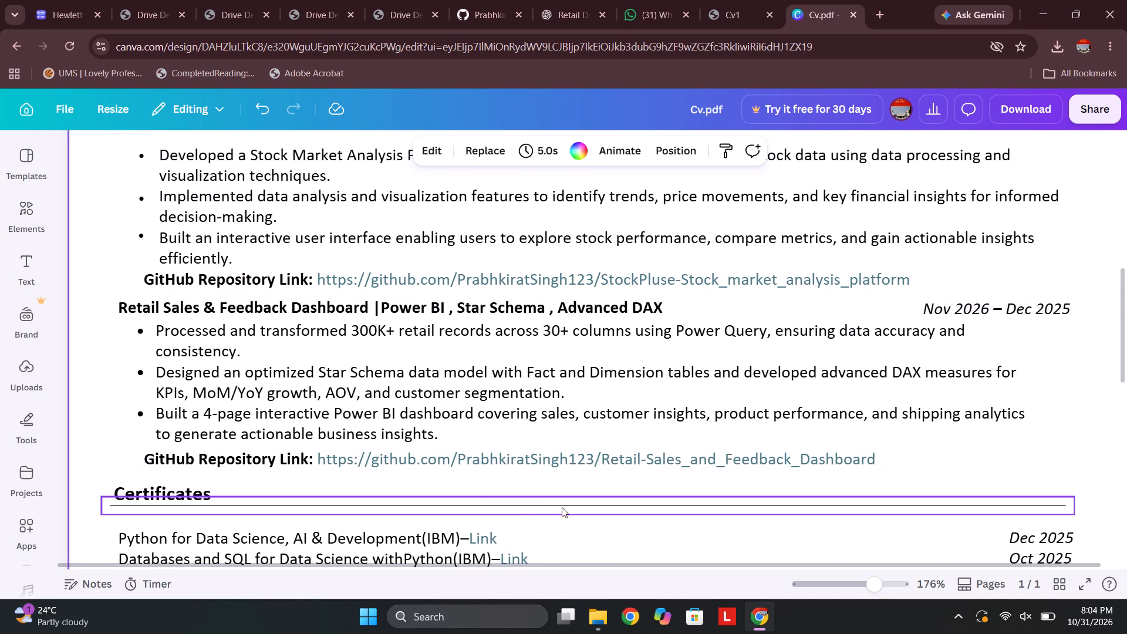
click(928, 466)
Shift the Stock Market Analysis Platform description block slightly up and left so its text lines up with the retail project's bullet text.
scroll(928, 466, left, 1)
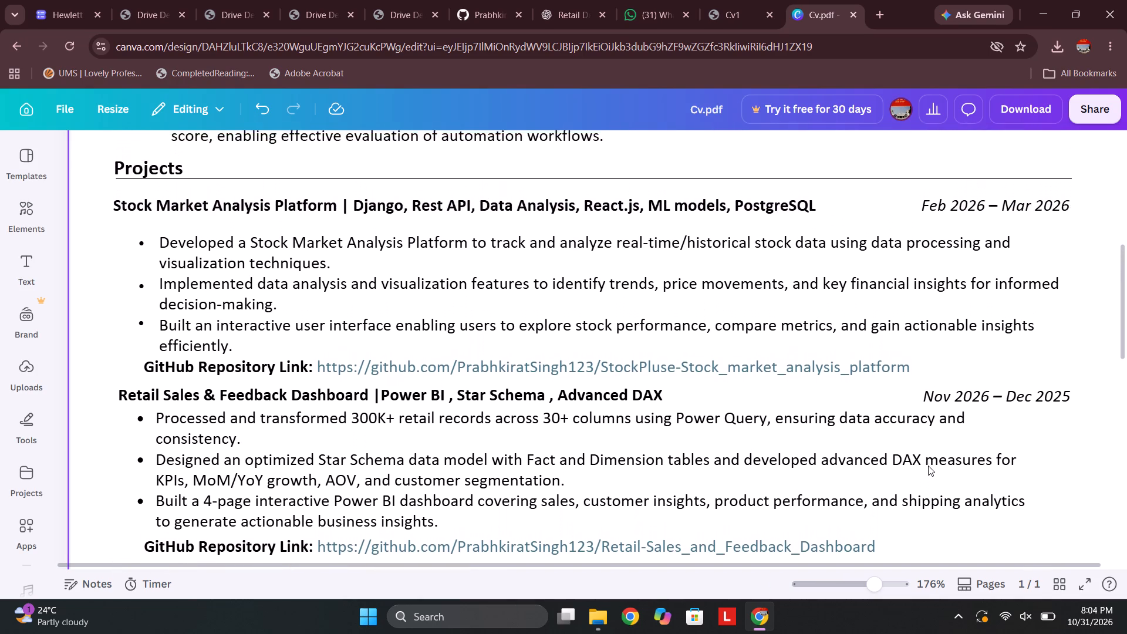
scroll(928, 466, left, 1)
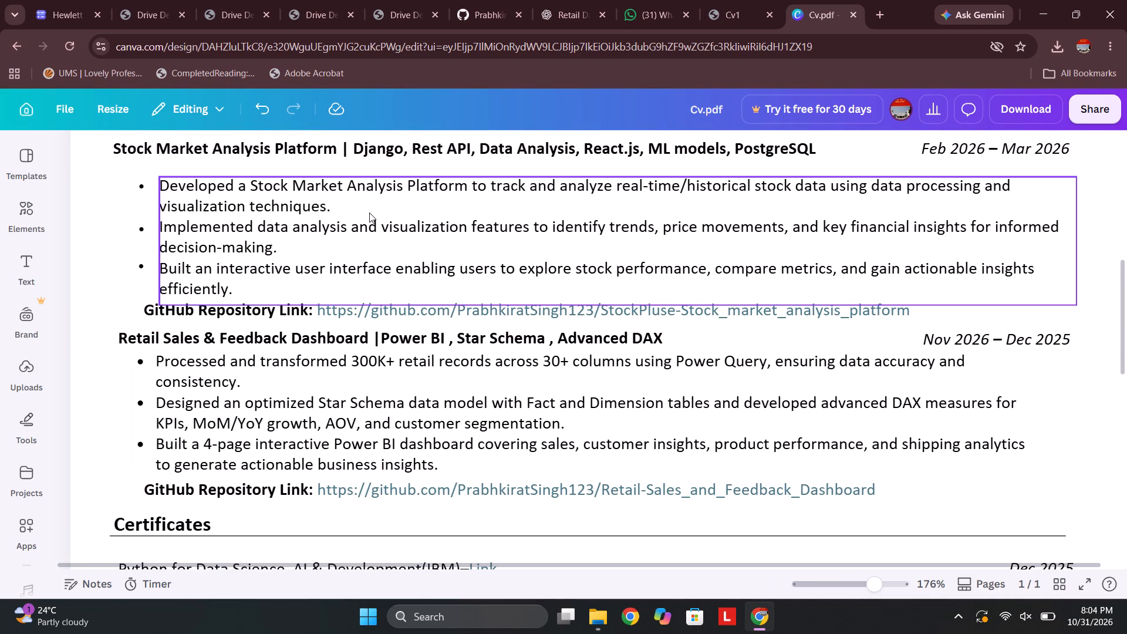
drag(369, 213, 362, 208)
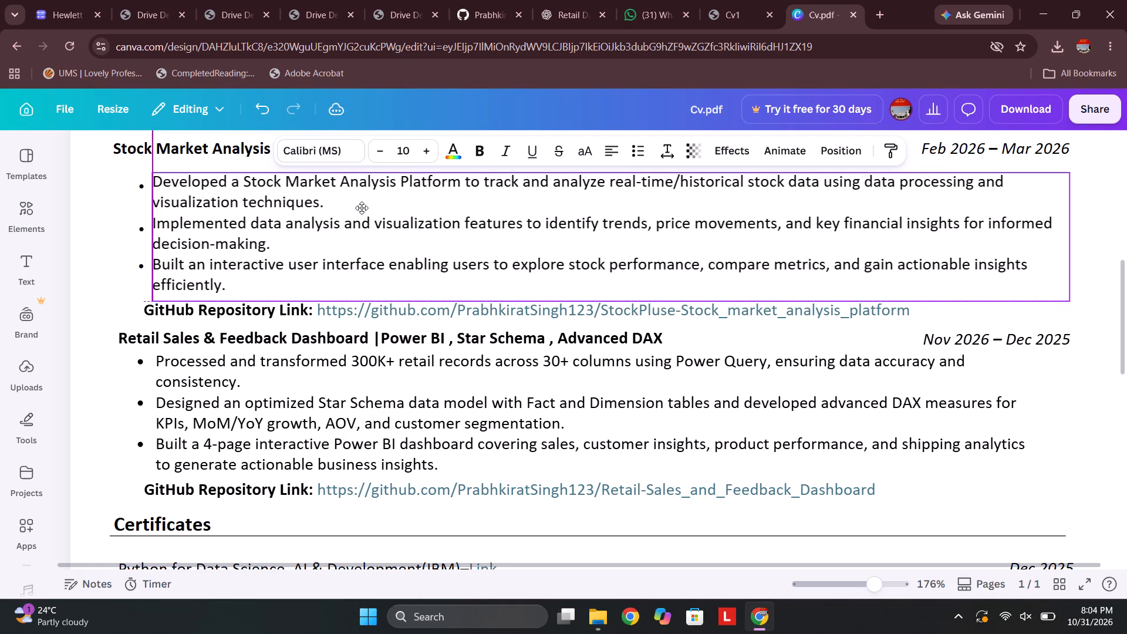
drag(362, 208, 362, 208)
drag(362, 208, 362, 205)
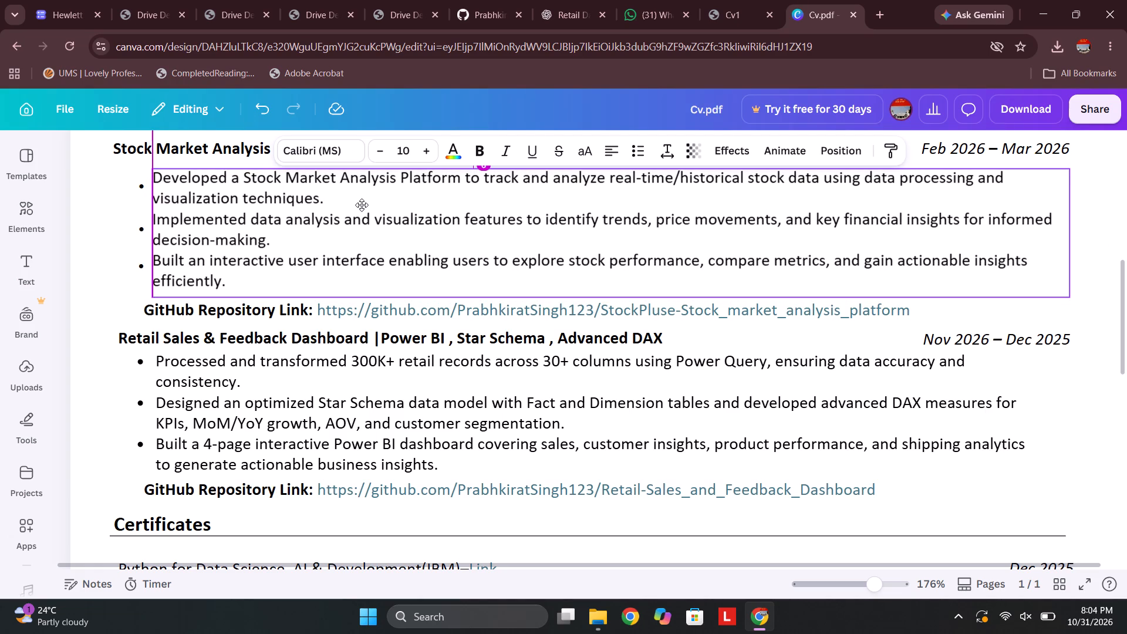
drag(362, 205, 361, 205)
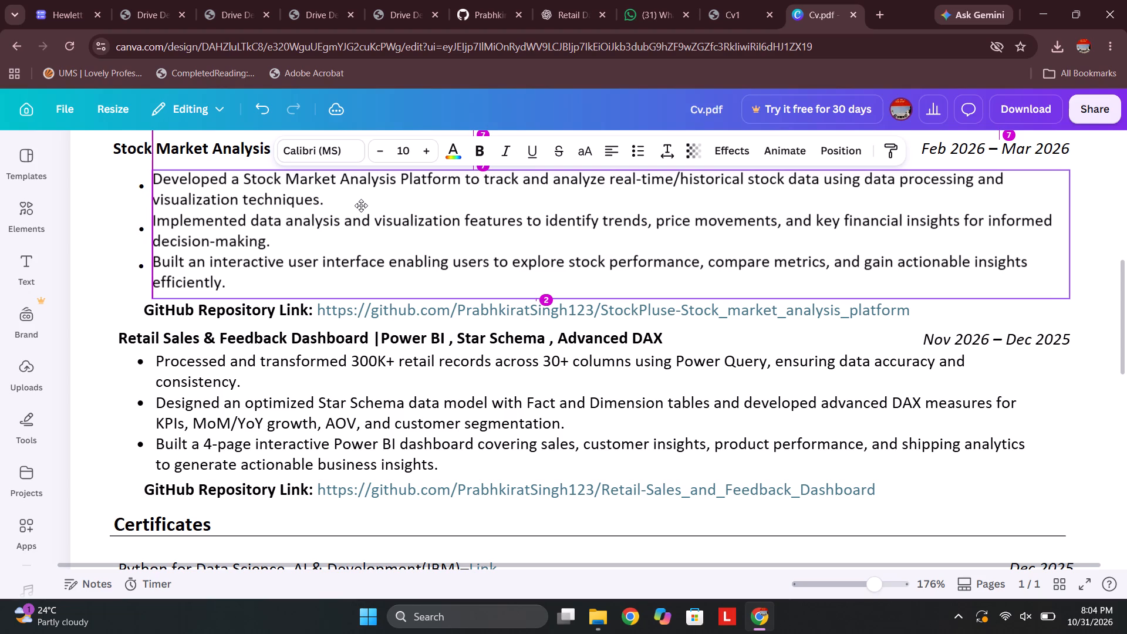
drag(361, 205, 362, 205)
drag(362, 205, 366, 206)
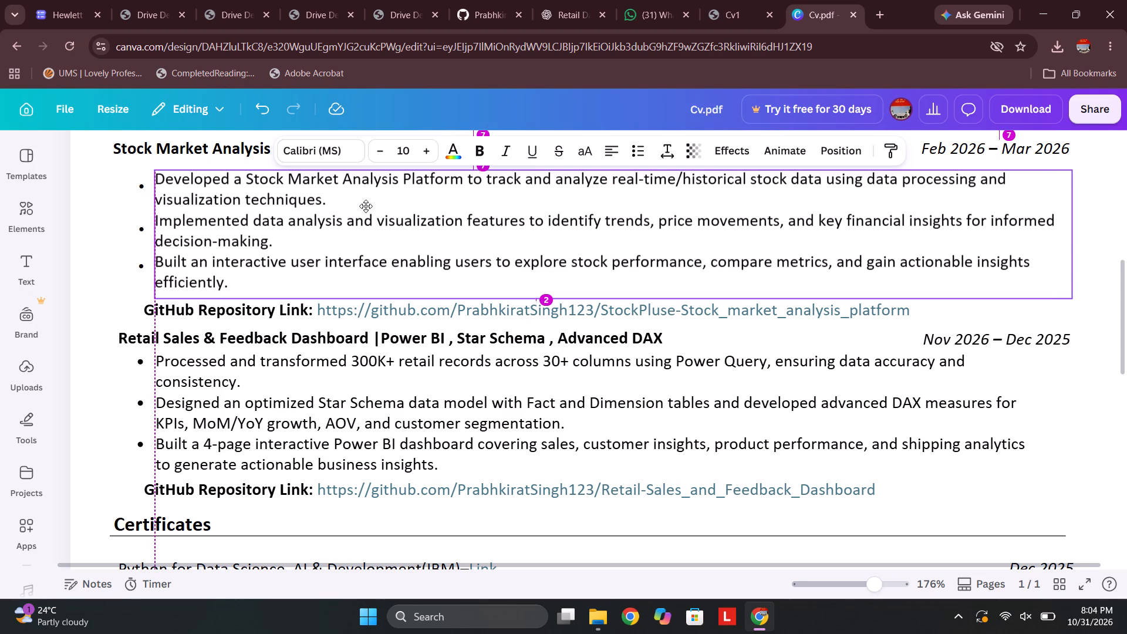
drag(366, 206, 366, 207)
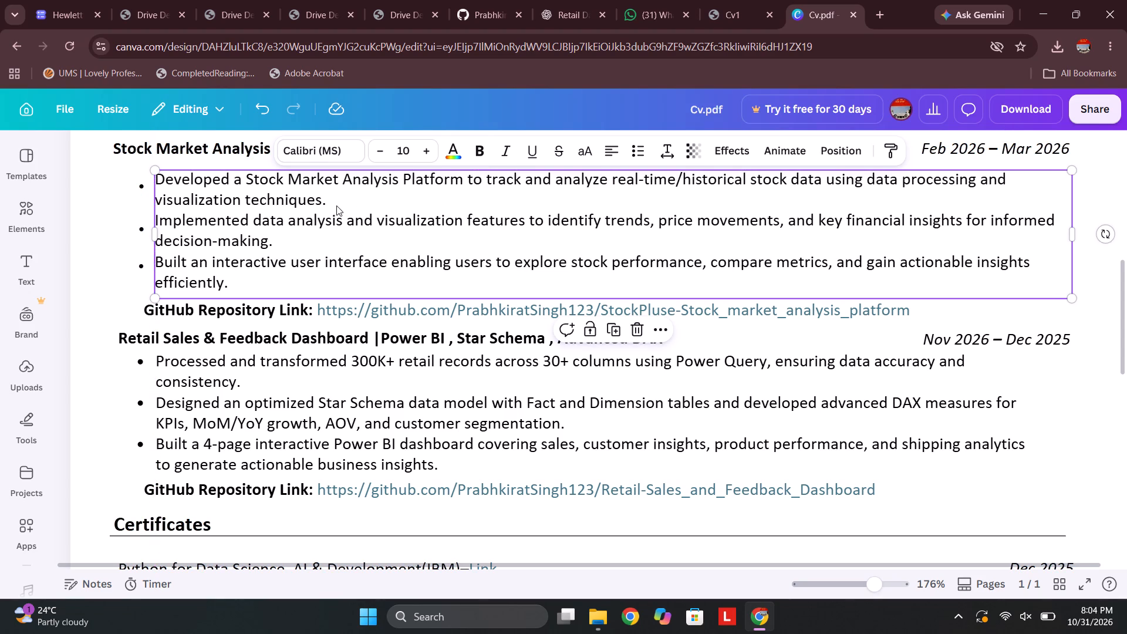
Reposition the three bullet dots of the Stock Market project so each sits beside its description's first line in one vertical column.
click(139, 185)
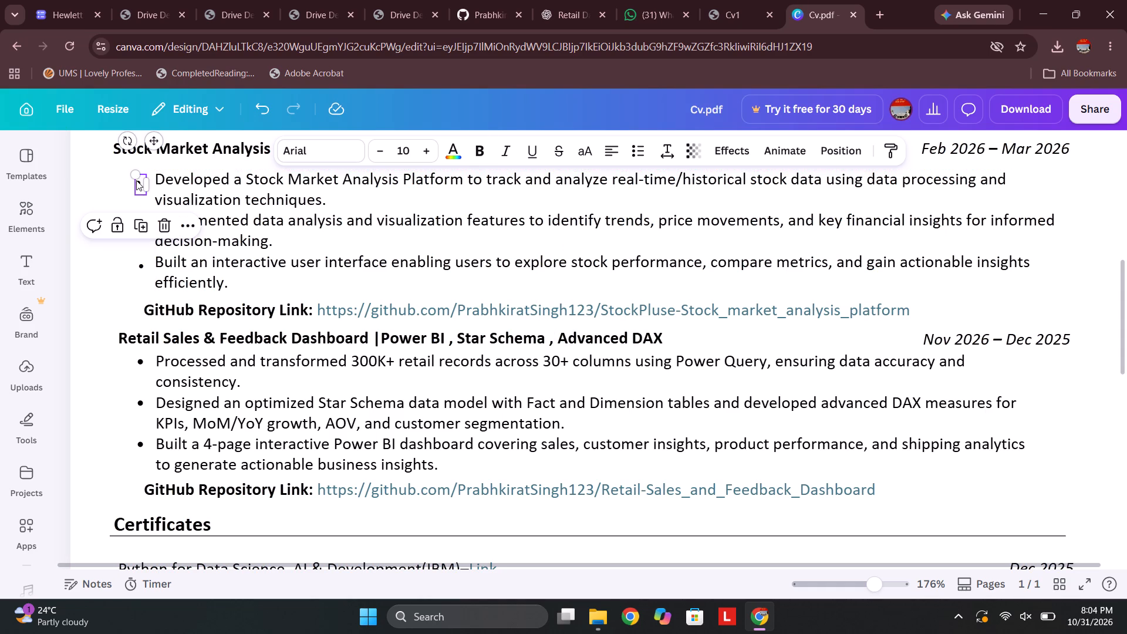
click(119, 247)
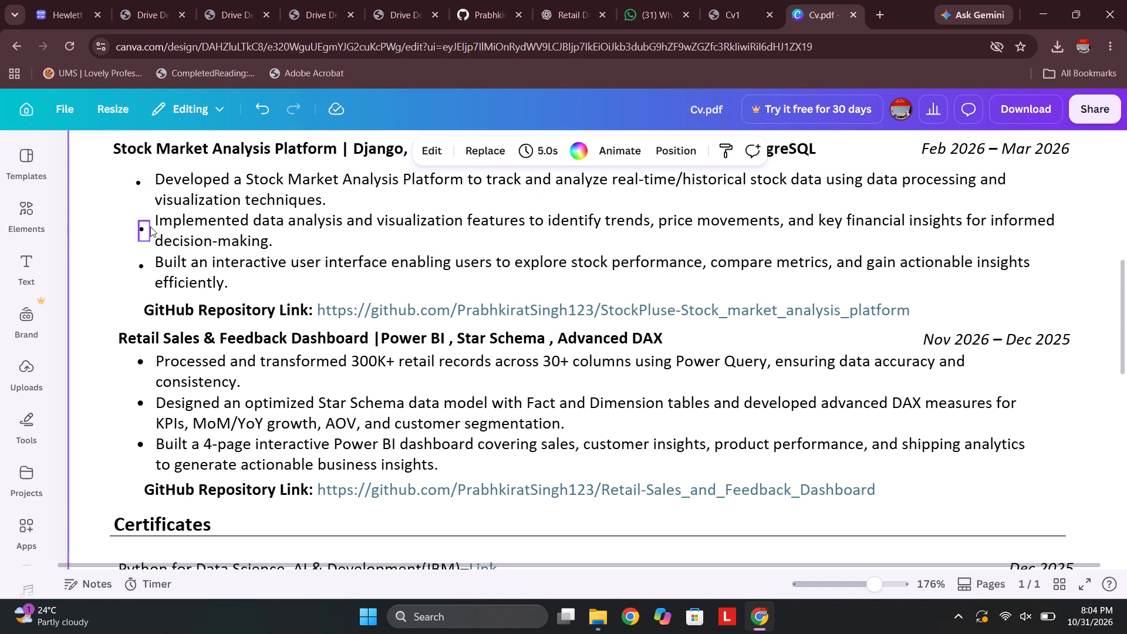
drag(143, 228, 130, 225)
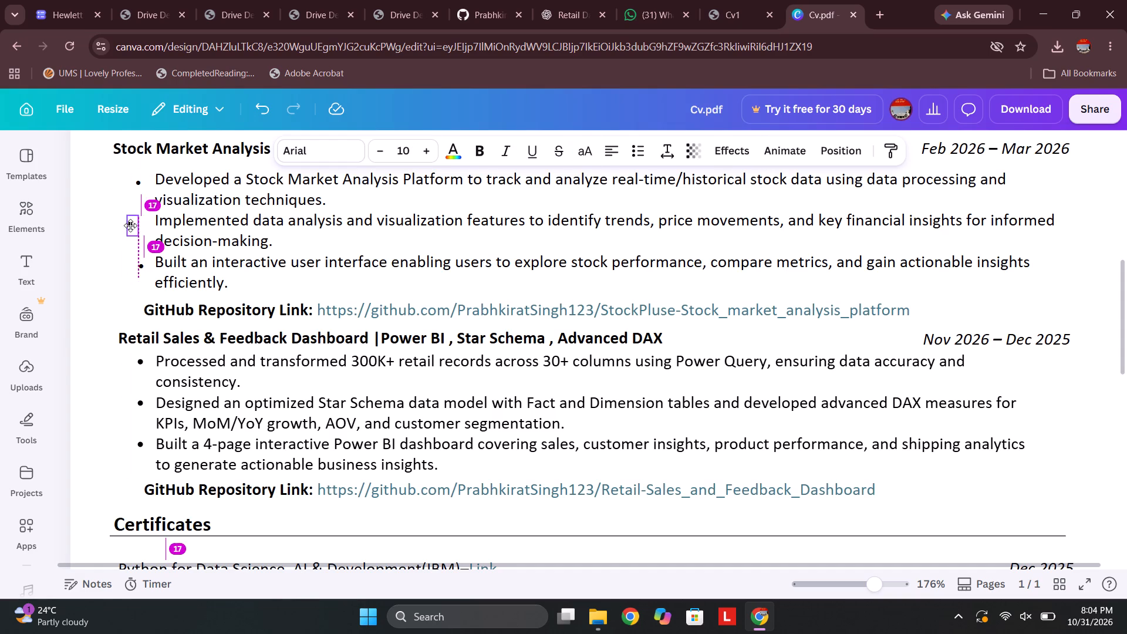
drag(130, 225, 139, 222)
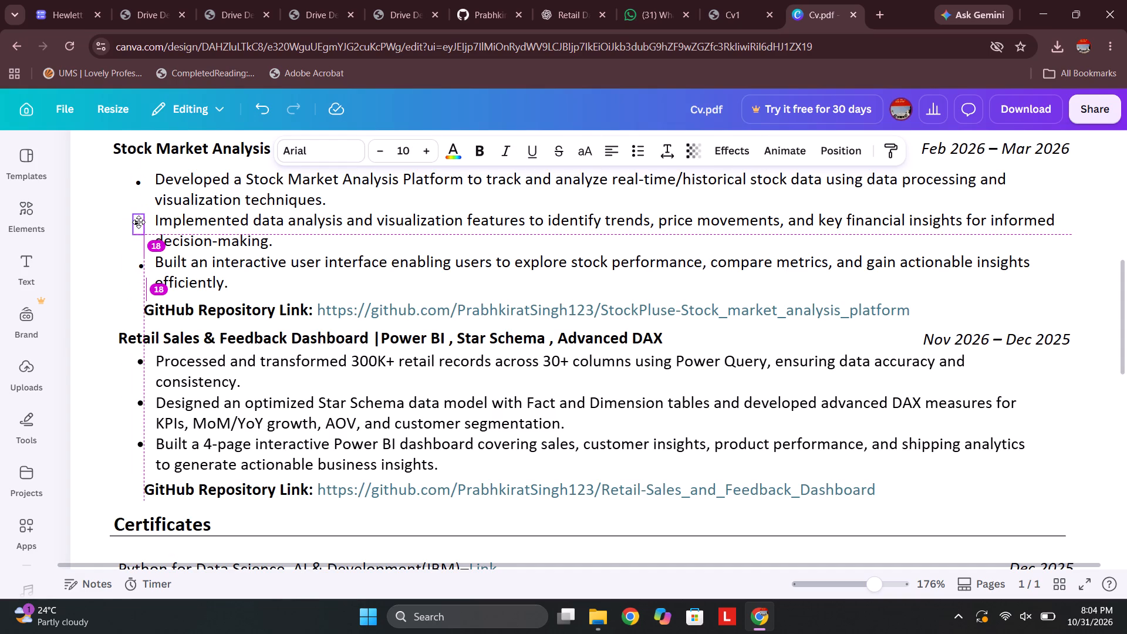
drag(139, 222, 140, 220)
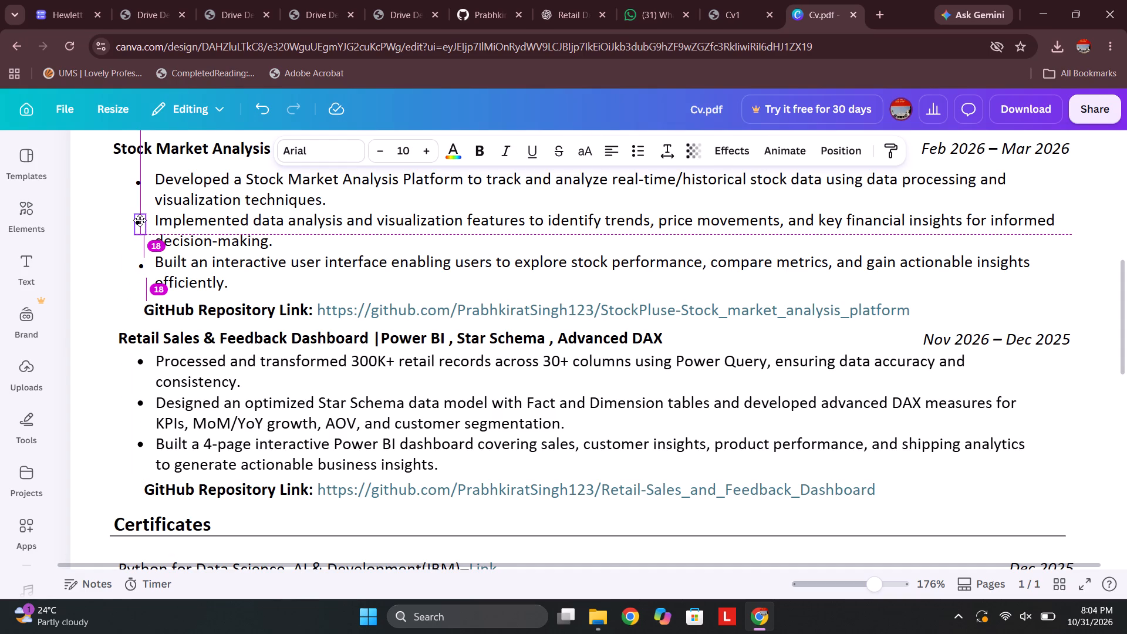
drag(140, 220, 138, 221)
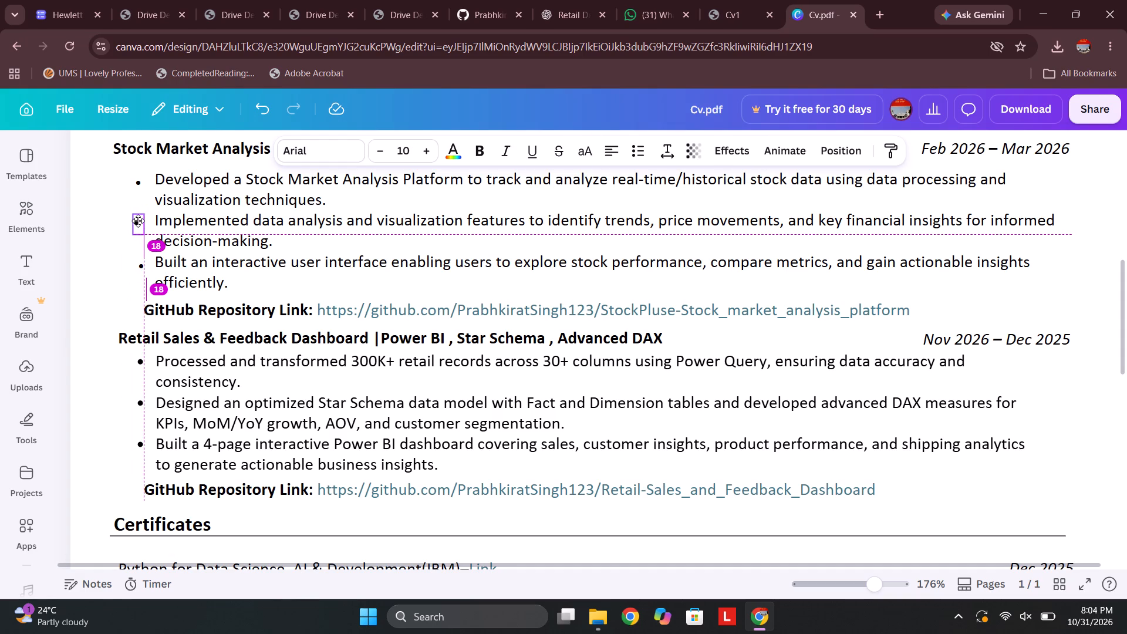
drag(138, 221, 138, 221)
click(122, 300)
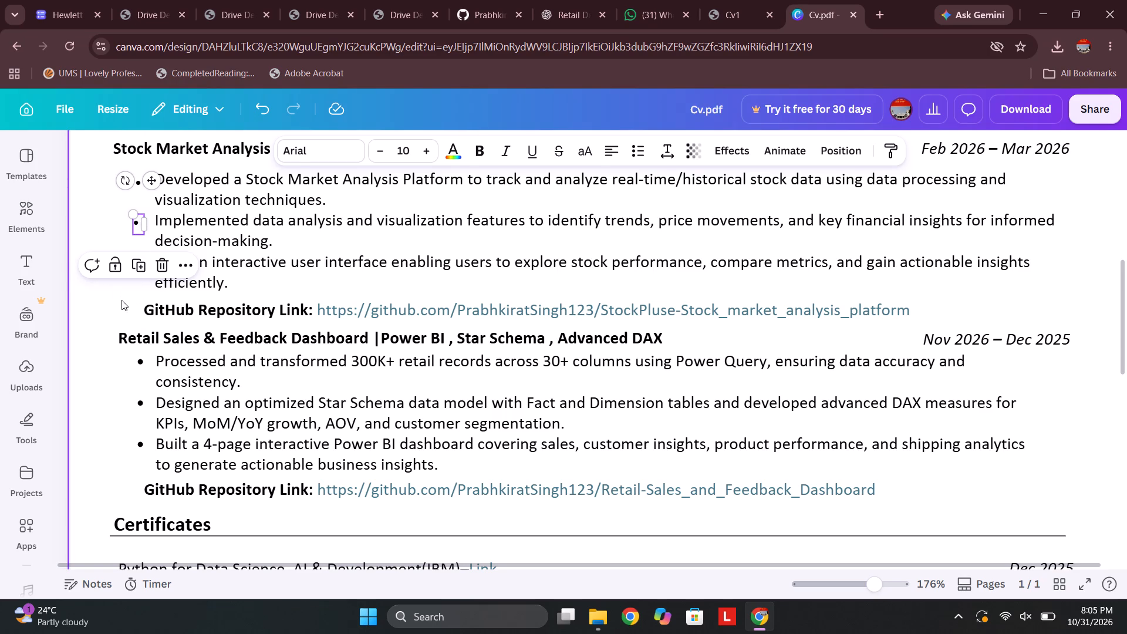
click(141, 269)
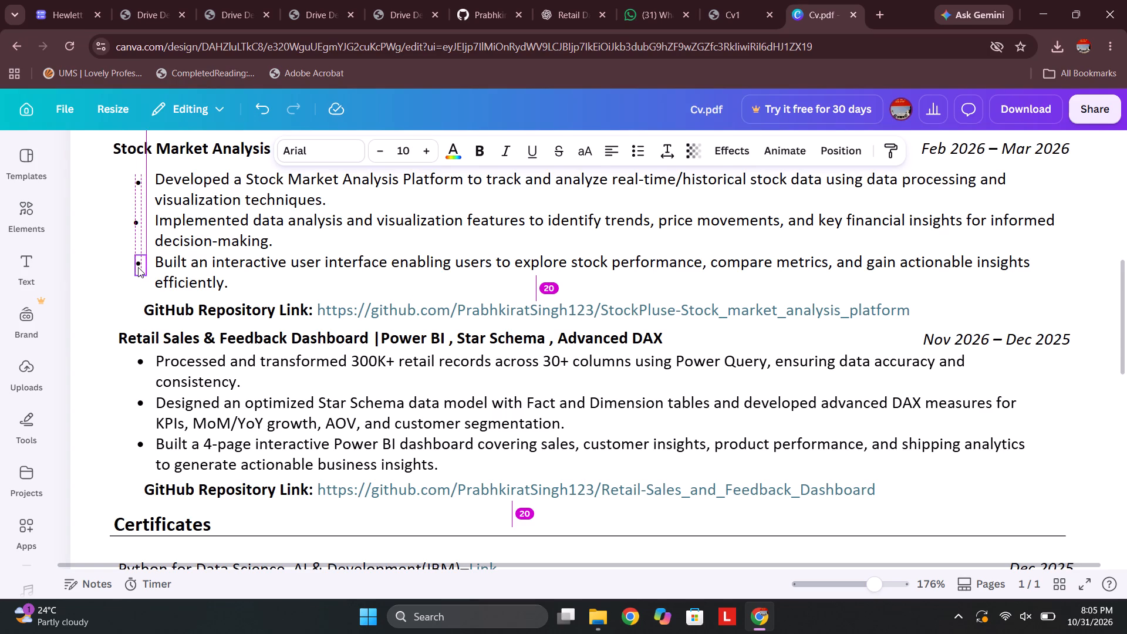
click(113, 274)
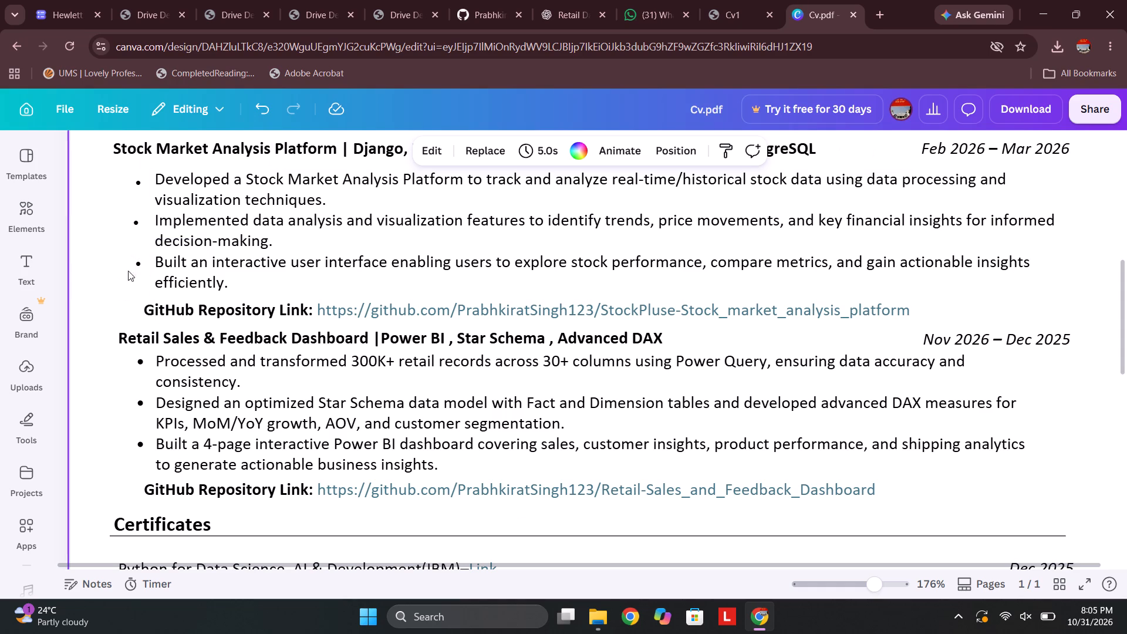
click(133, 221)
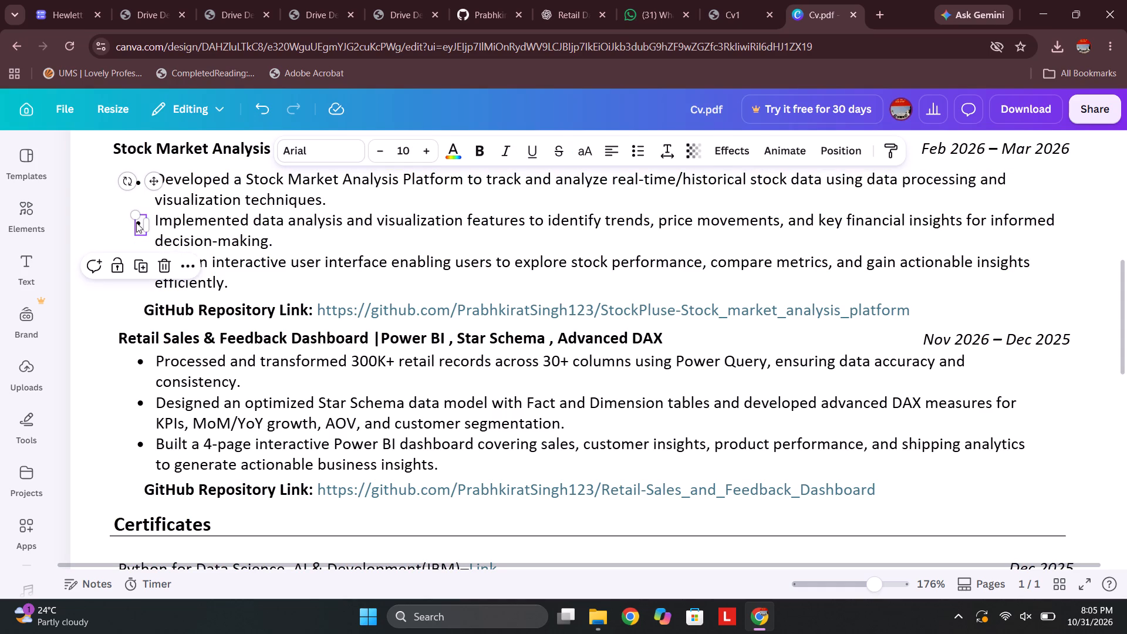
click(105, 228)
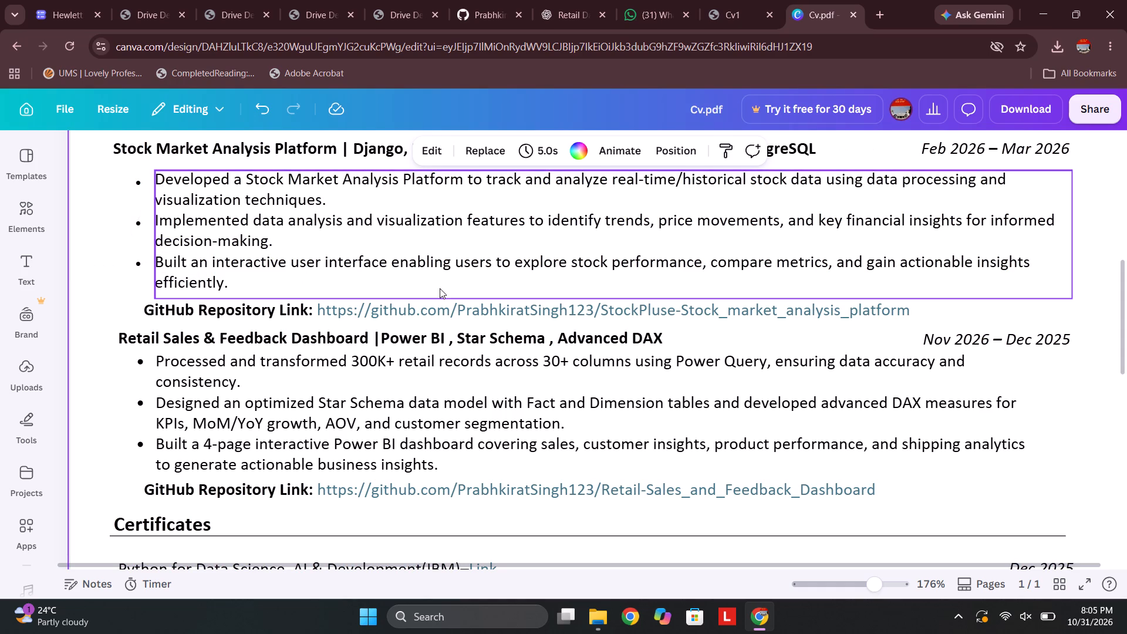
Tighten the header contact row by moving the LinkedIn and GitHub URLs left towards their icons and nudging the GitHub icon slightly right.
scroll(440, 288, up, 4)
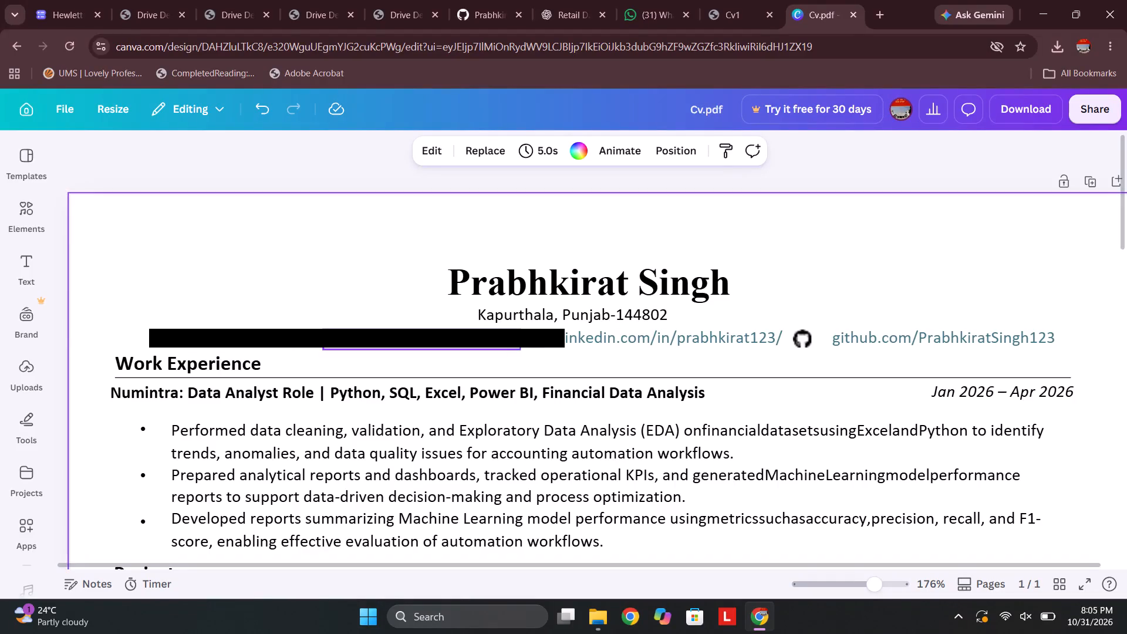
click(537, 341)
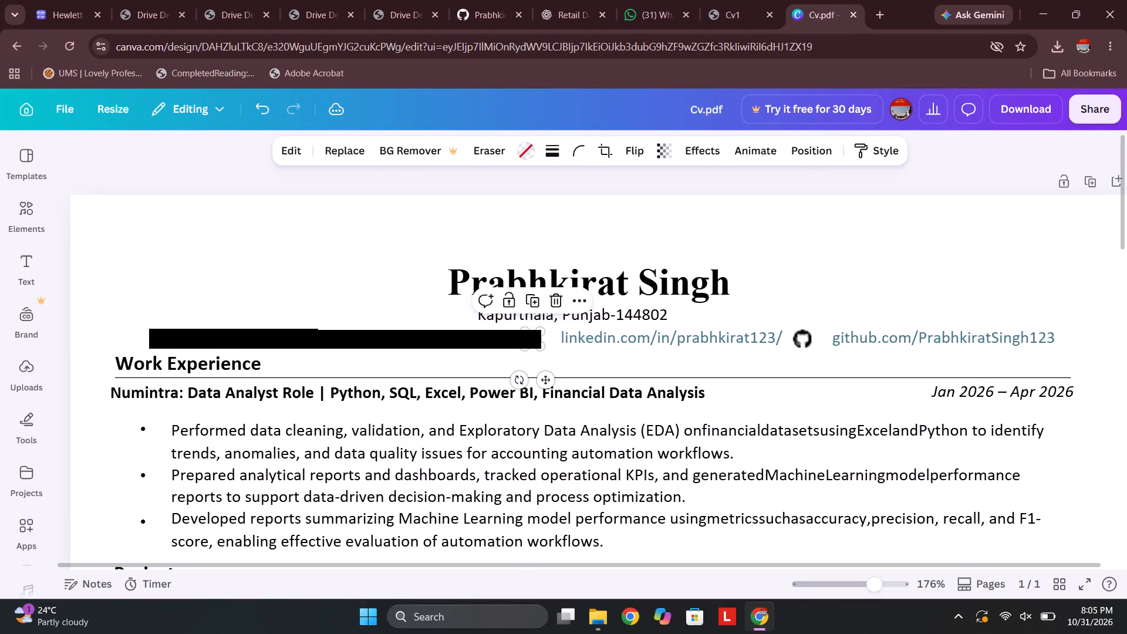
drag(663, 343, 646, 343)
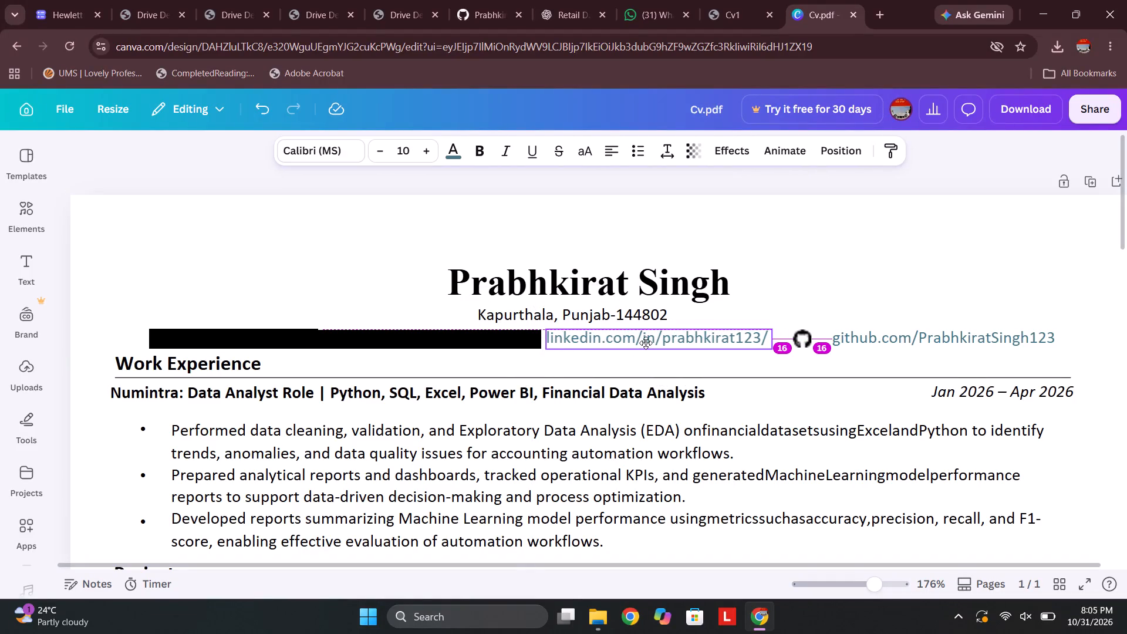
drag(646, 343, 651, 343)
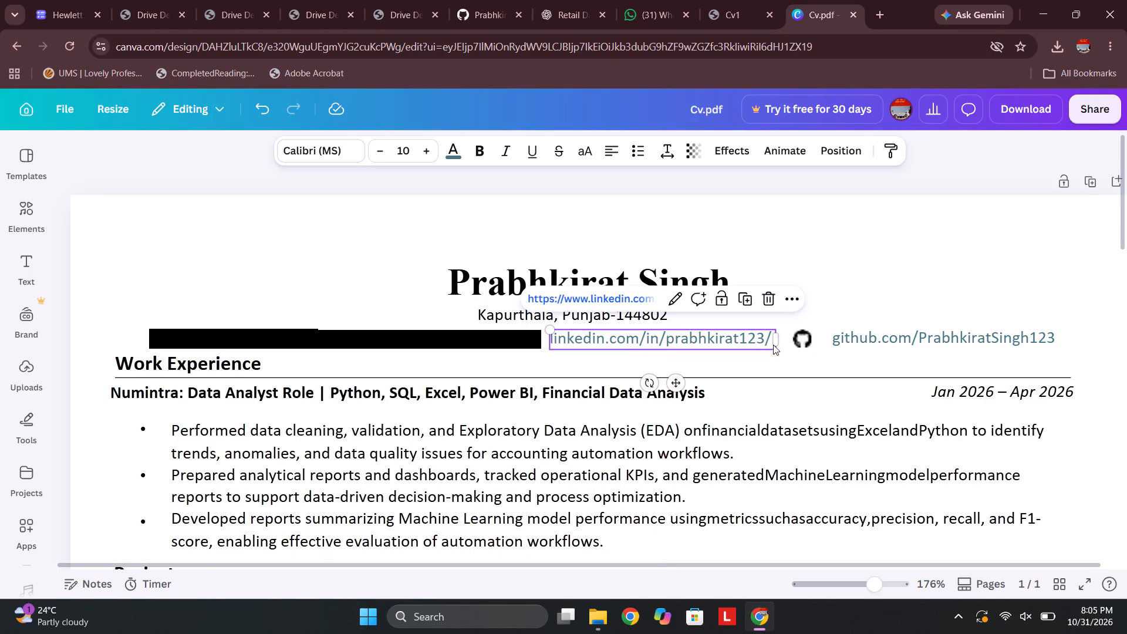
click(803, 340)
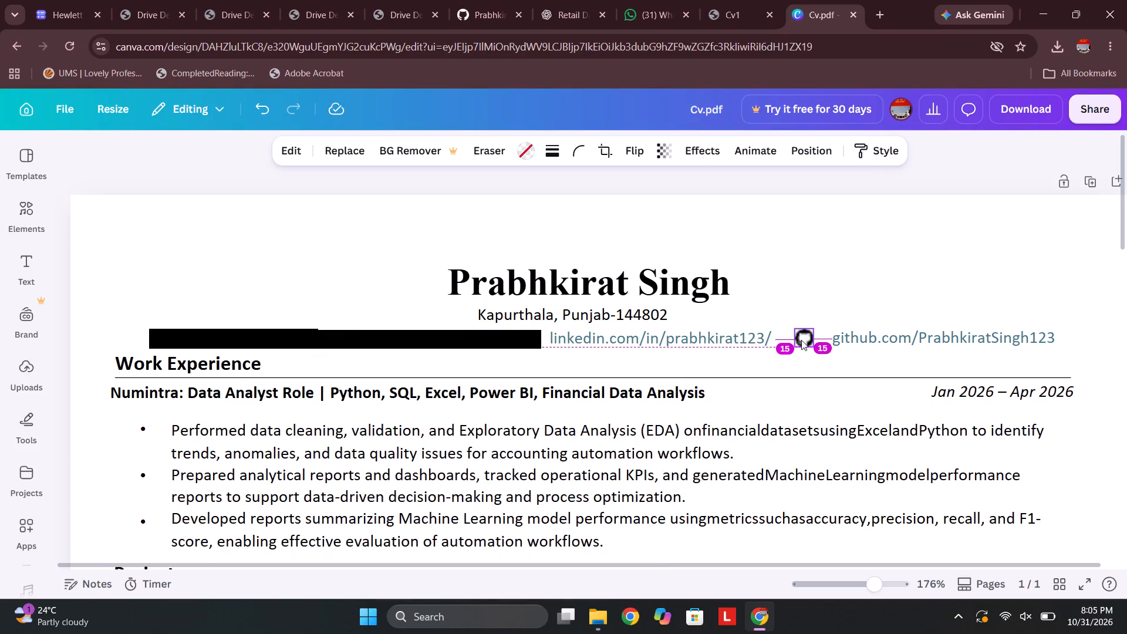
drag(856, 342, 843, 340)
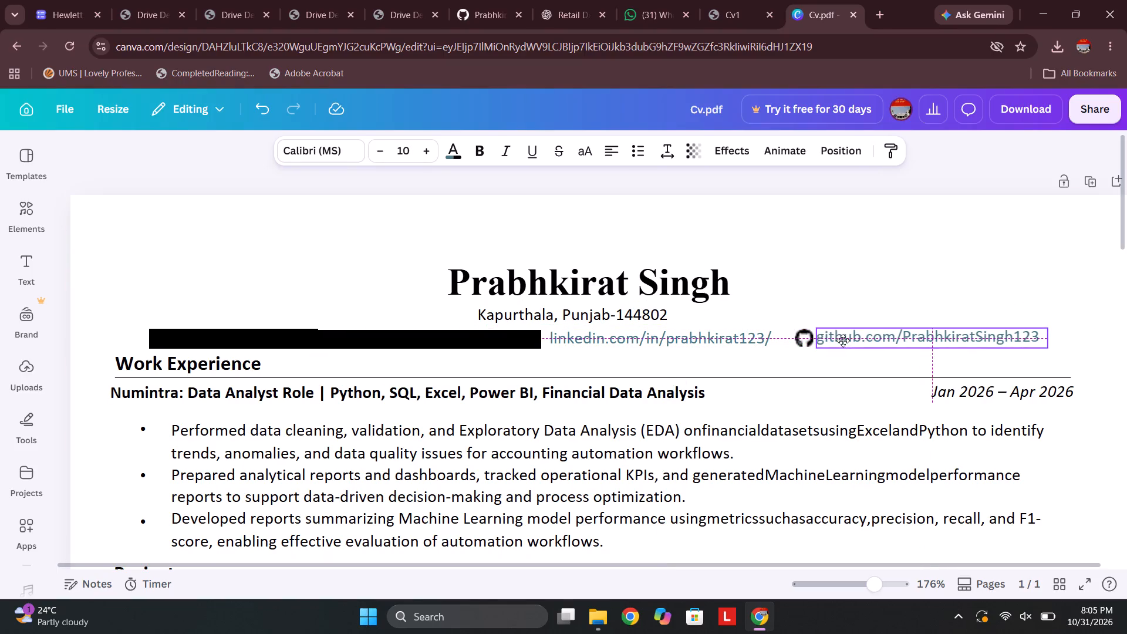
drag(843, 340, 848, 340)
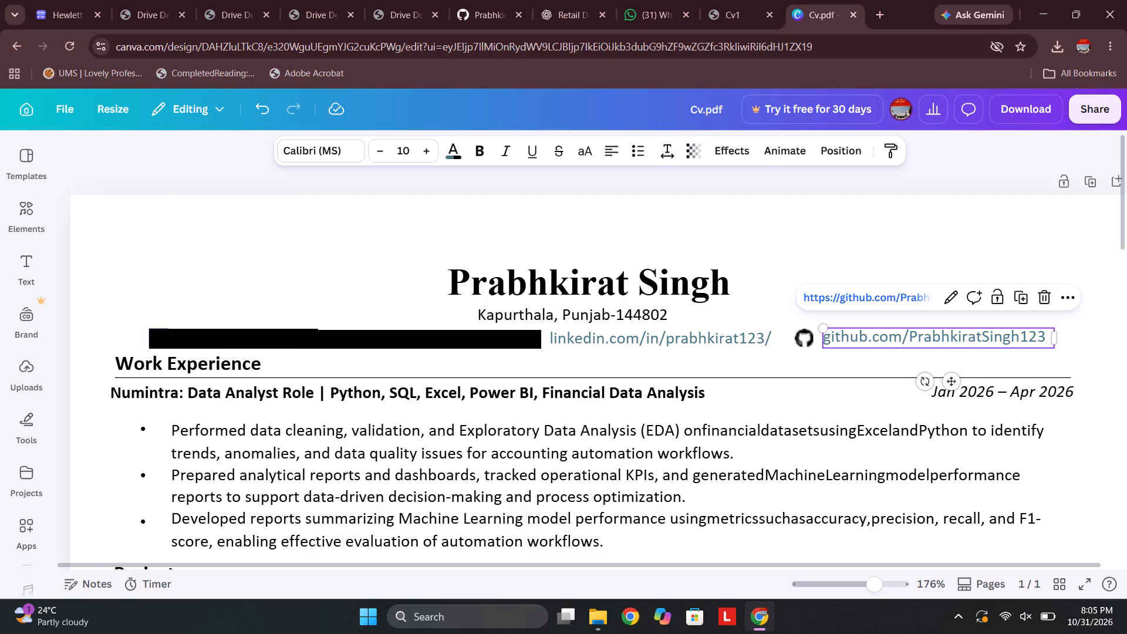
Nudge the first contact icon in the header row slightly left, away from the text beside it.
drag(163, 335, 157, 335)
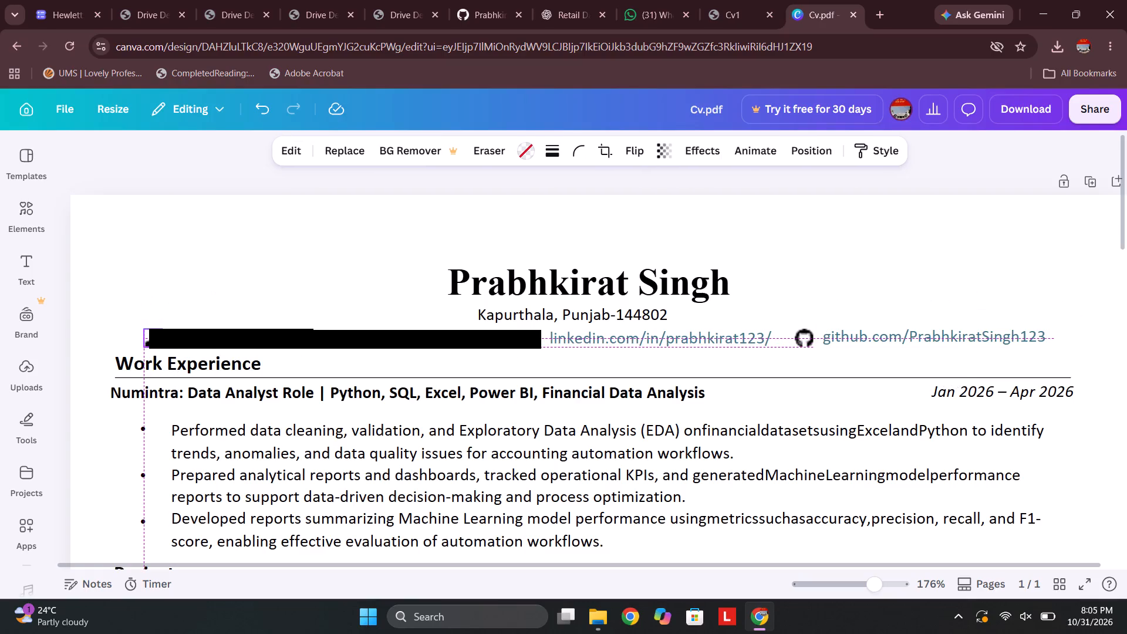
drag(157, 335, 158, 335)
click(207, 338)
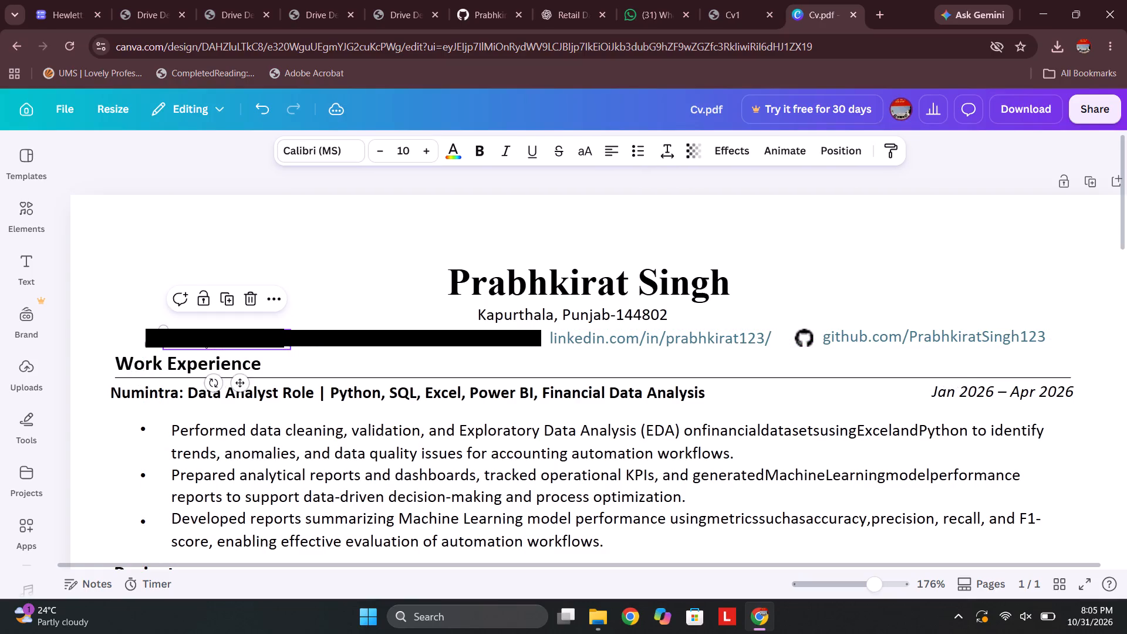
click(379, 265)
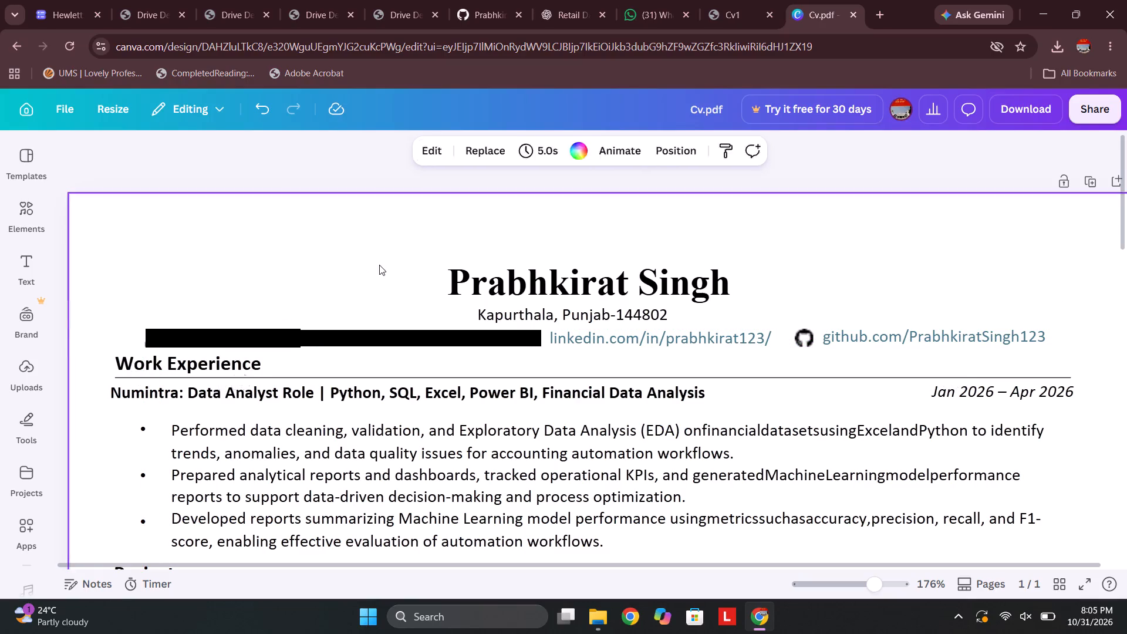
Separate "Cuttack, Odisha" from "Aug 2023 - Present" in the Education section with one extra line break, and shift the block slightly down.
scroll(379, 265, down, 2)
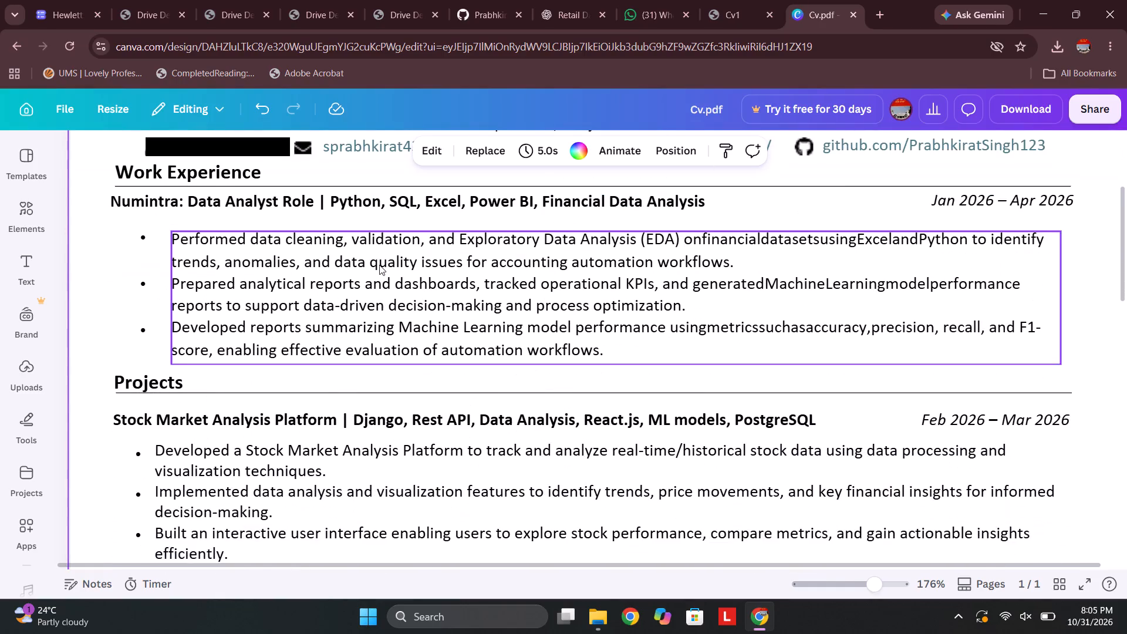
scroll(379, 265, down, 3)
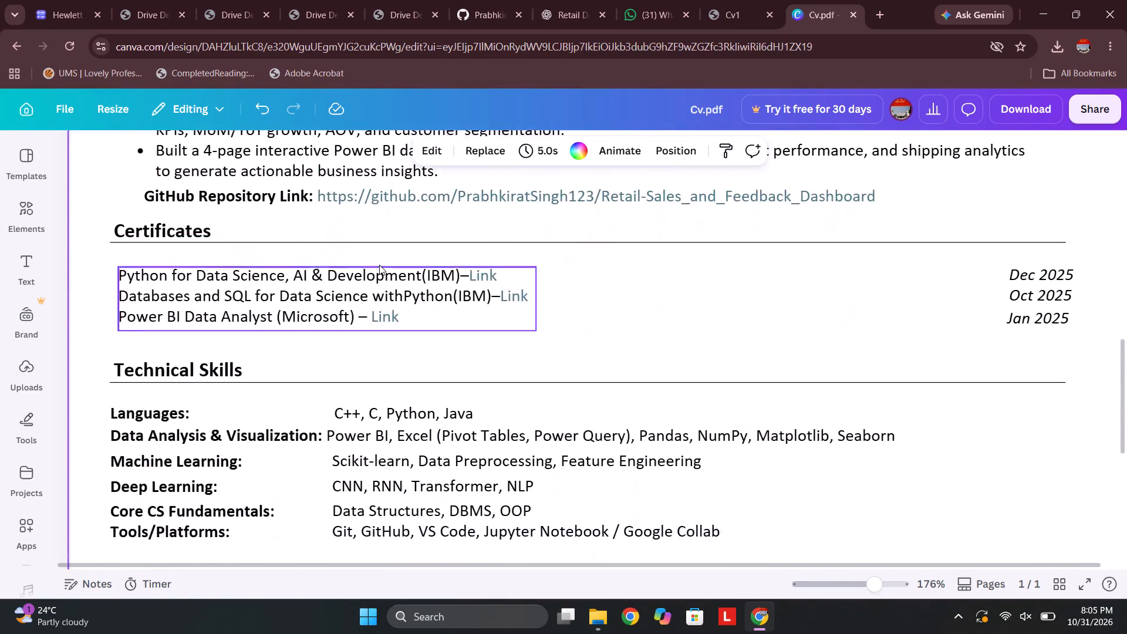
scroll(379, 265, down, 2)
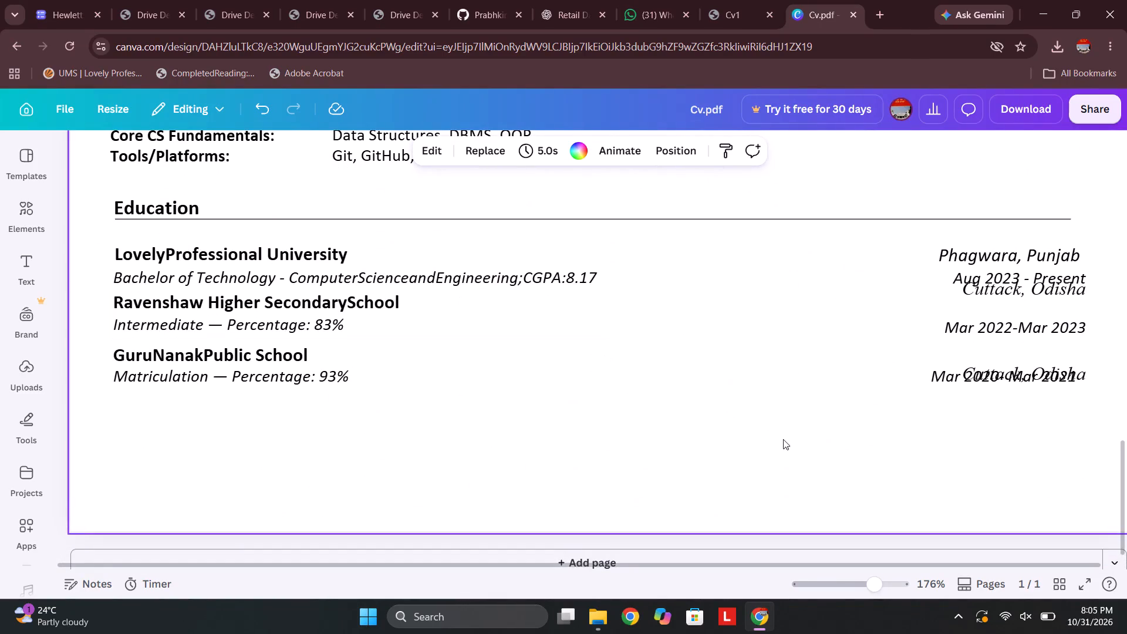
click(997, 289)
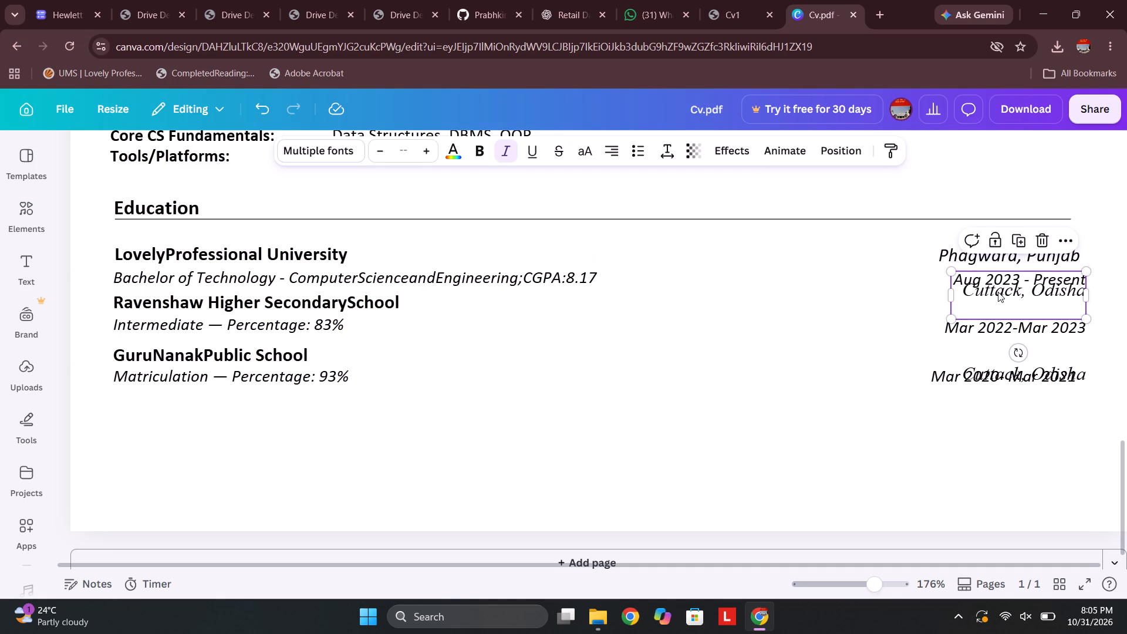
click(998, 289)
click(1086, 315)
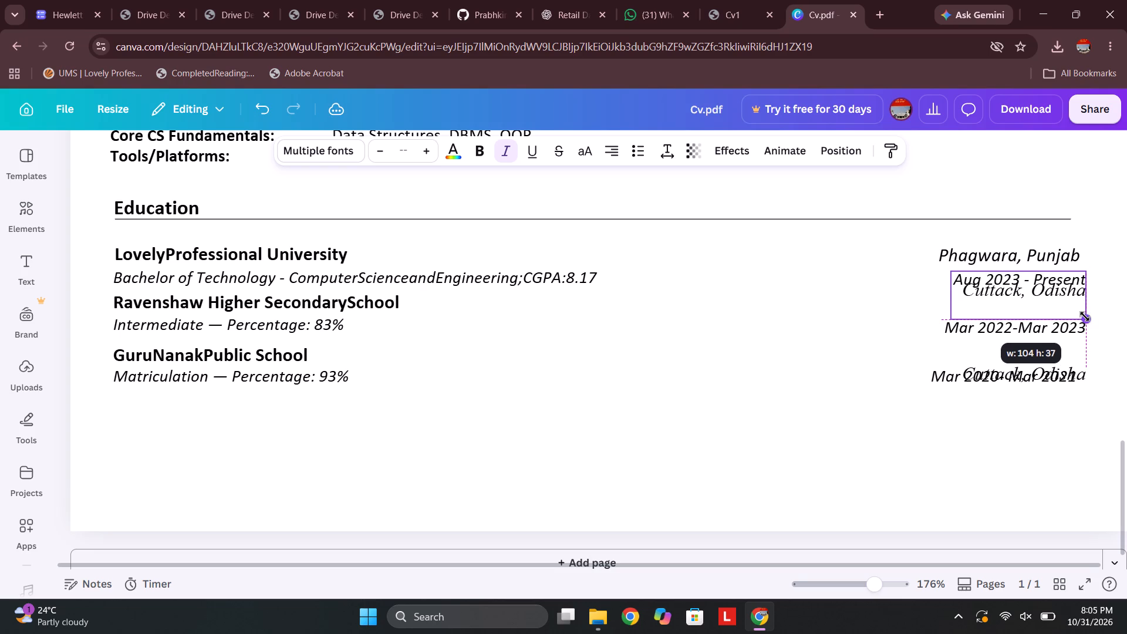
click(964, 287)
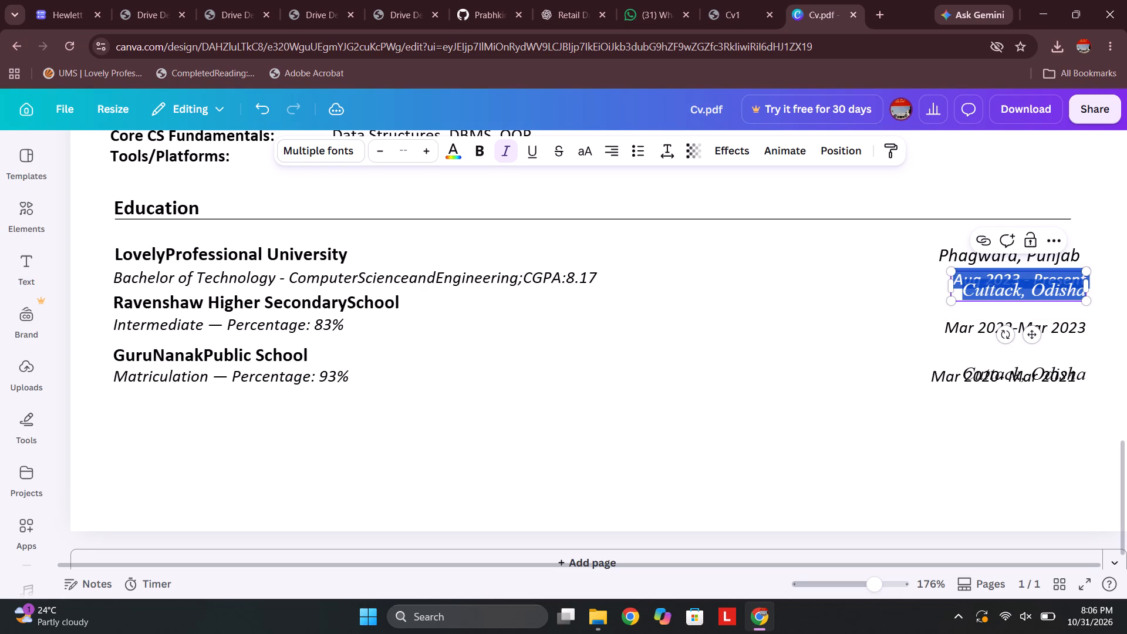
click(961, 292)
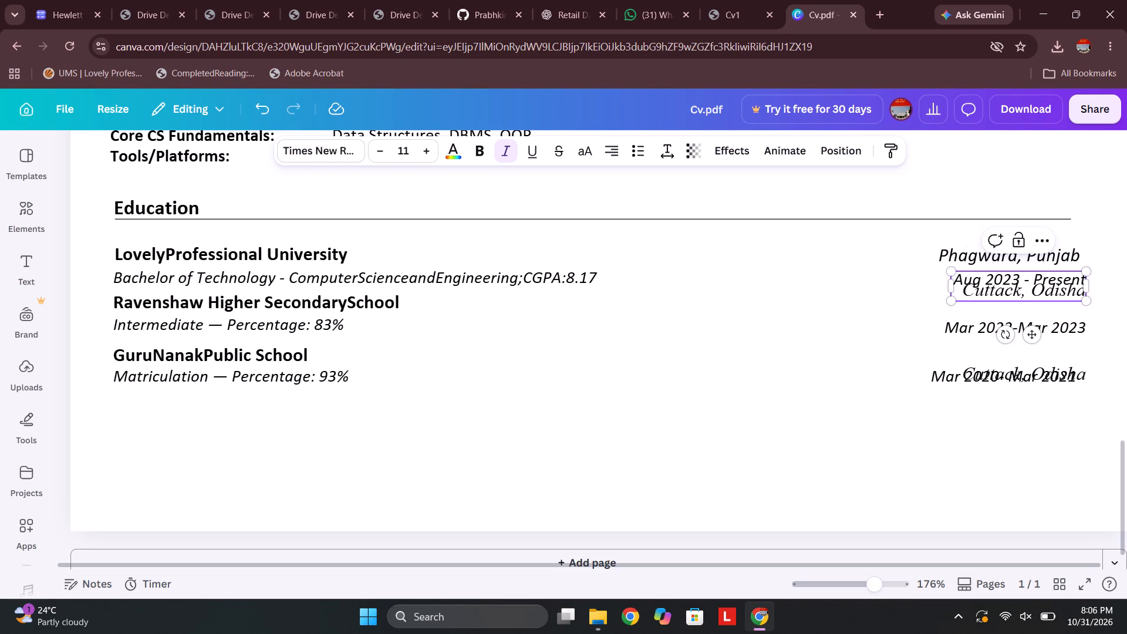
key(Return)
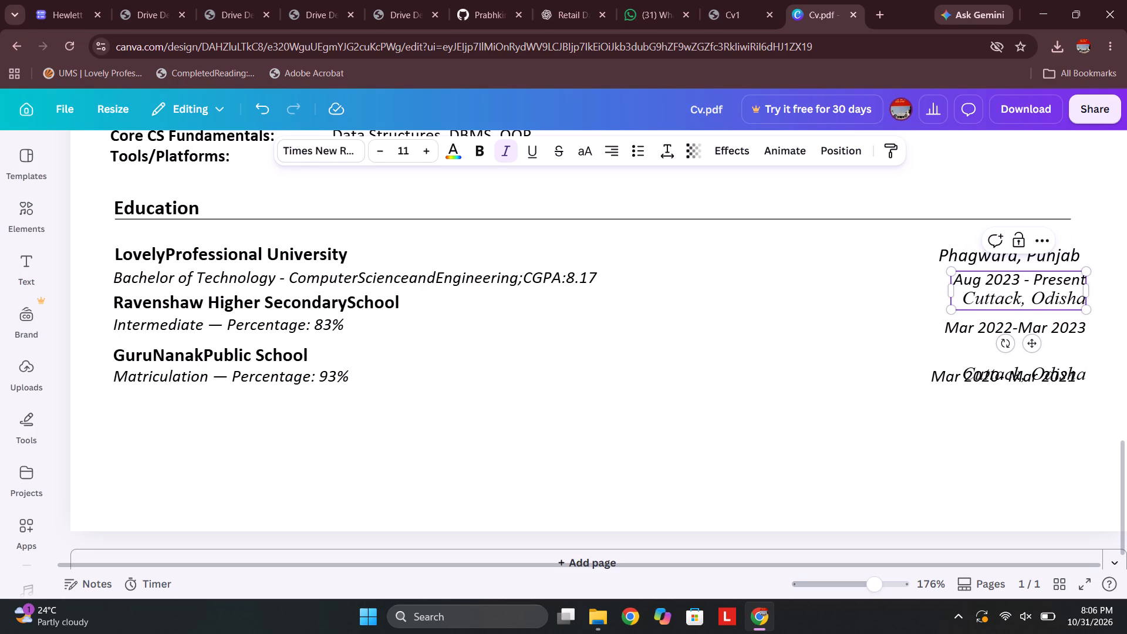
key(Return)
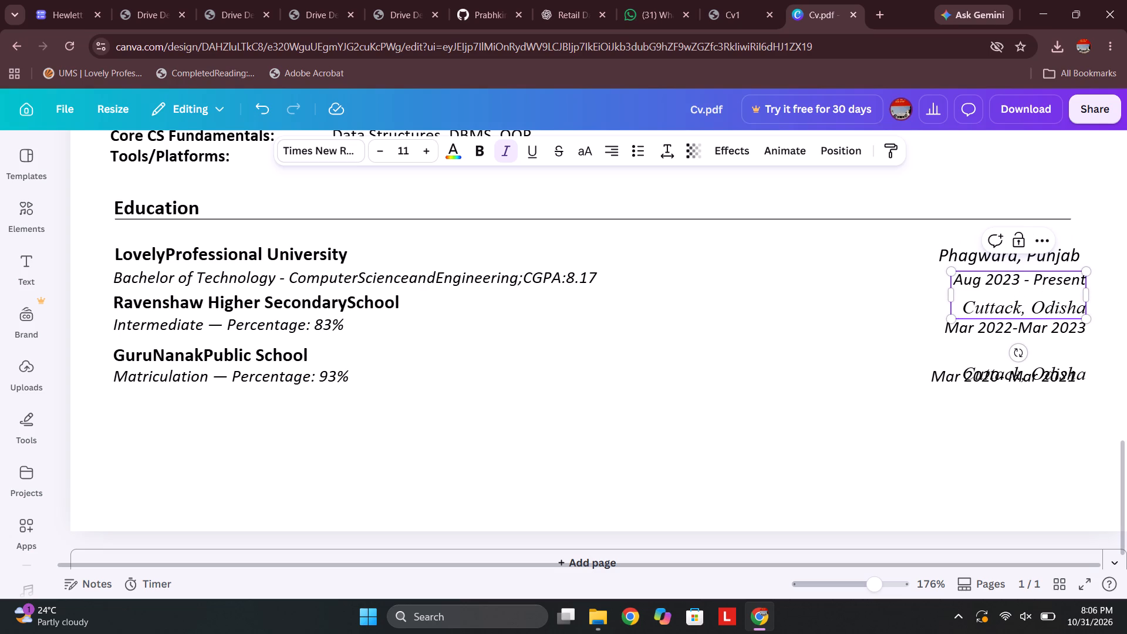
key(BackSpace)
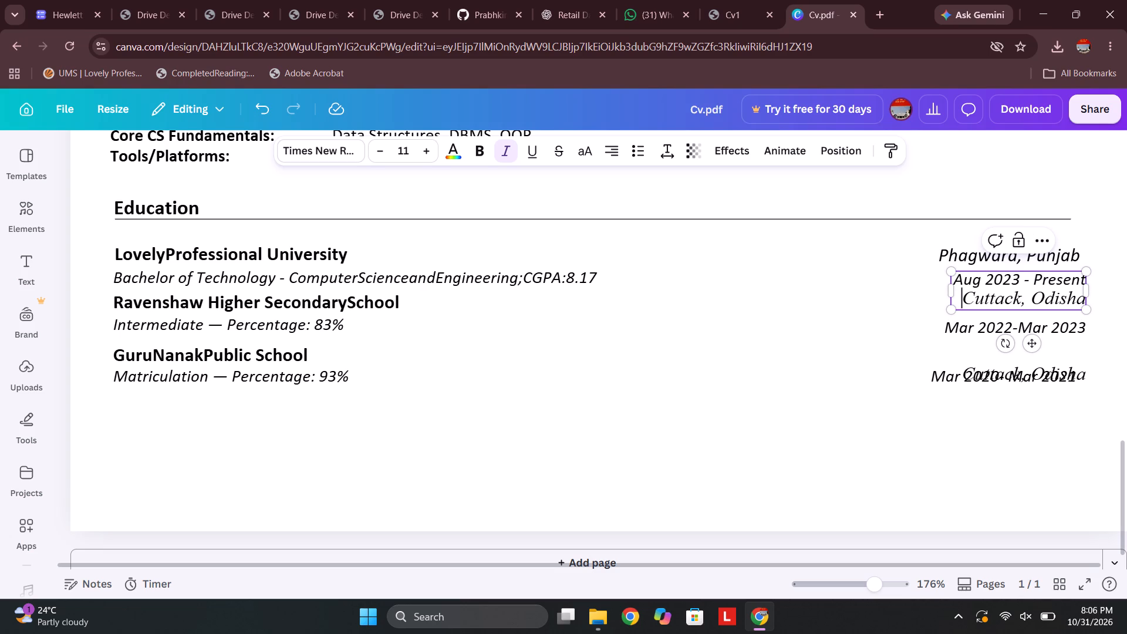
drag(1003, 312, 1003, 317)
click(838, 331)
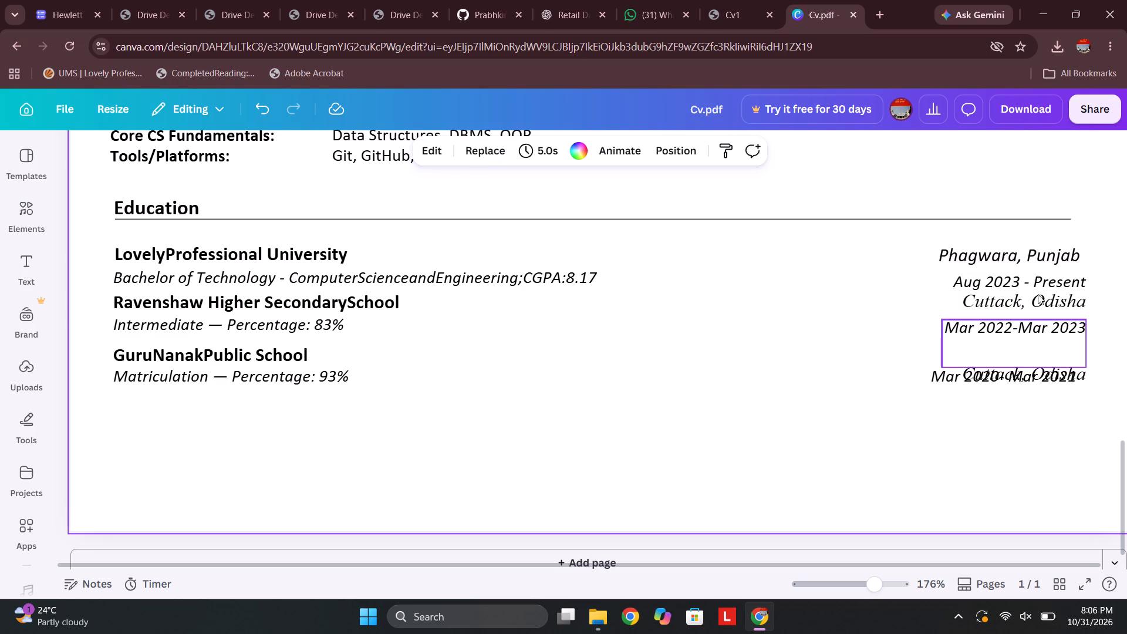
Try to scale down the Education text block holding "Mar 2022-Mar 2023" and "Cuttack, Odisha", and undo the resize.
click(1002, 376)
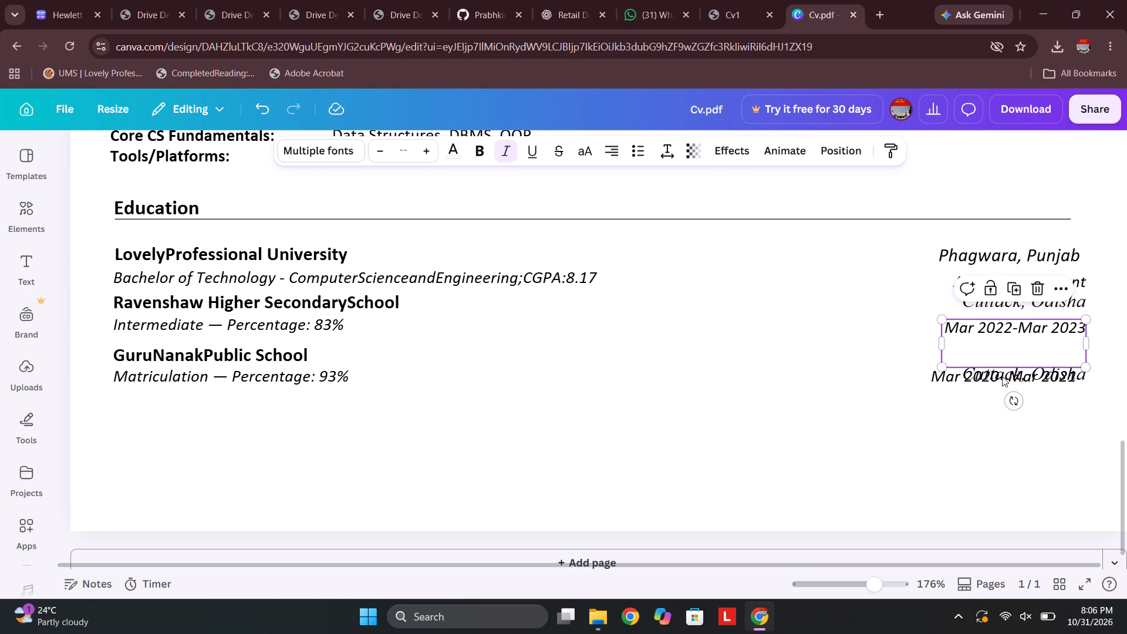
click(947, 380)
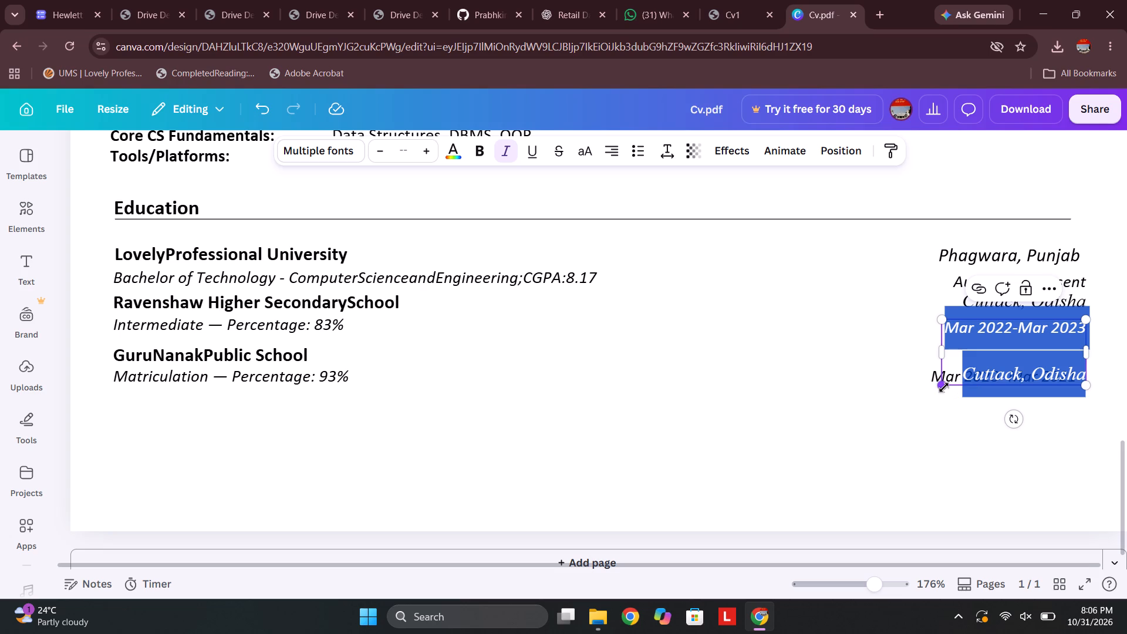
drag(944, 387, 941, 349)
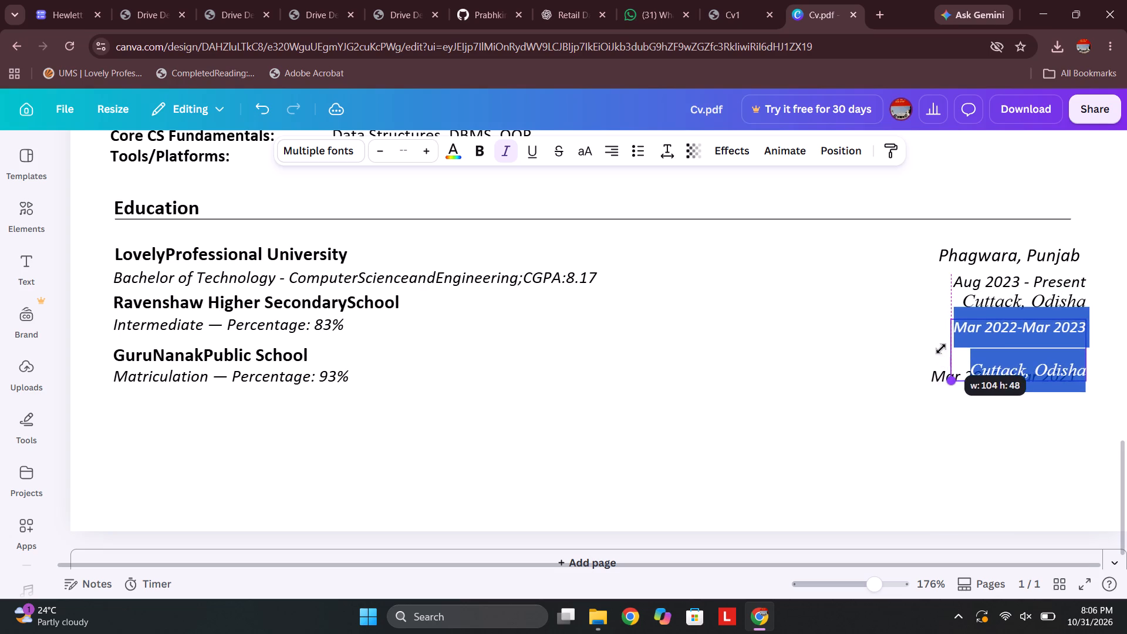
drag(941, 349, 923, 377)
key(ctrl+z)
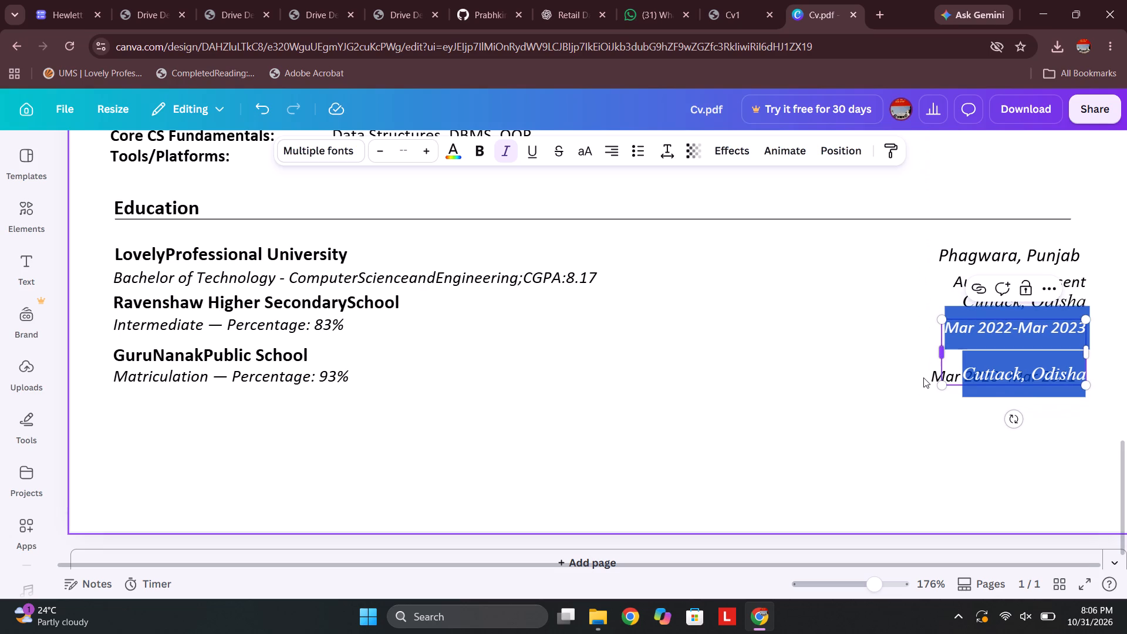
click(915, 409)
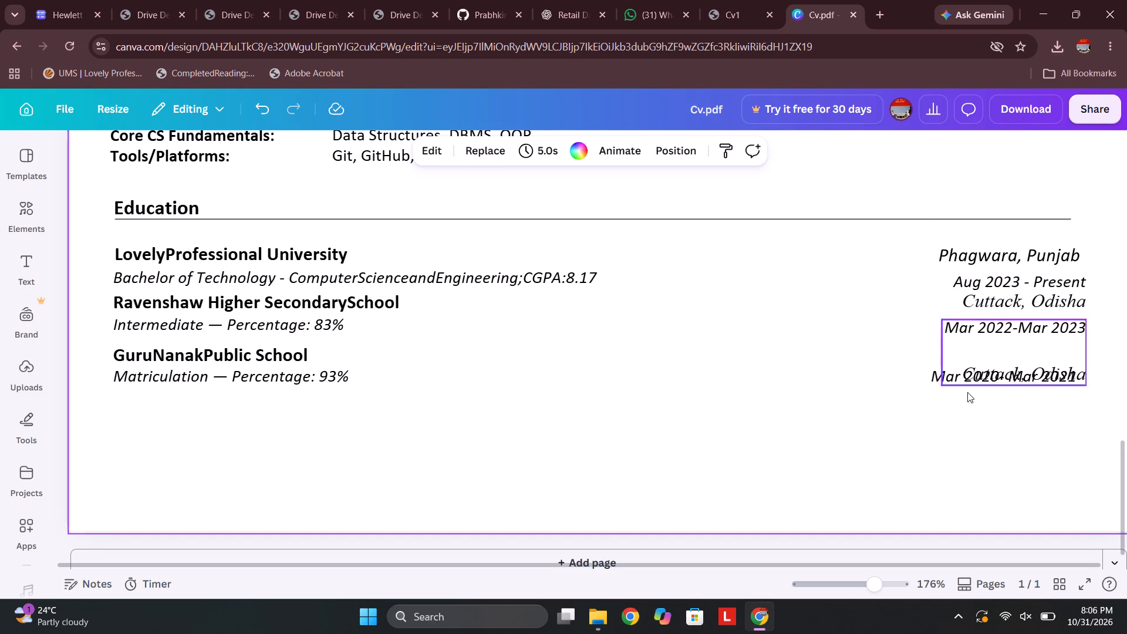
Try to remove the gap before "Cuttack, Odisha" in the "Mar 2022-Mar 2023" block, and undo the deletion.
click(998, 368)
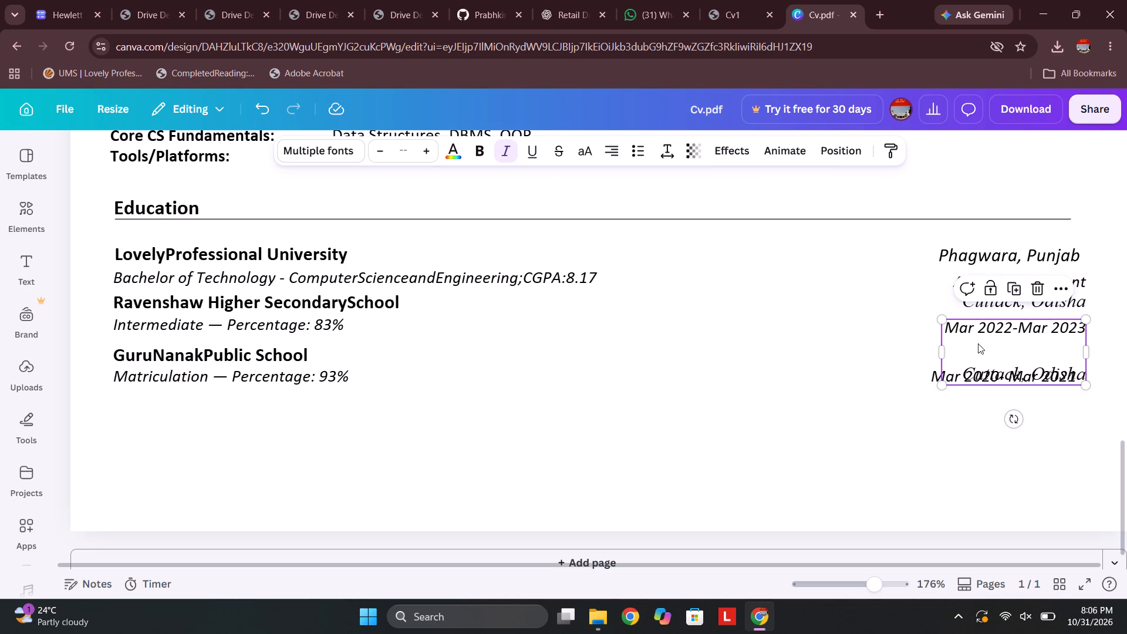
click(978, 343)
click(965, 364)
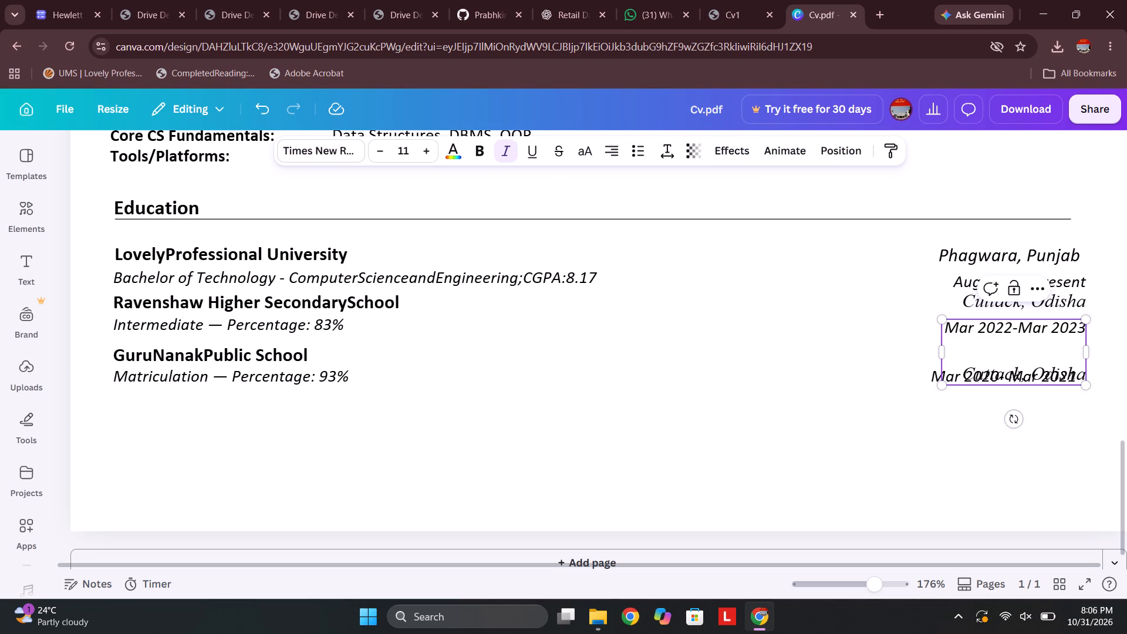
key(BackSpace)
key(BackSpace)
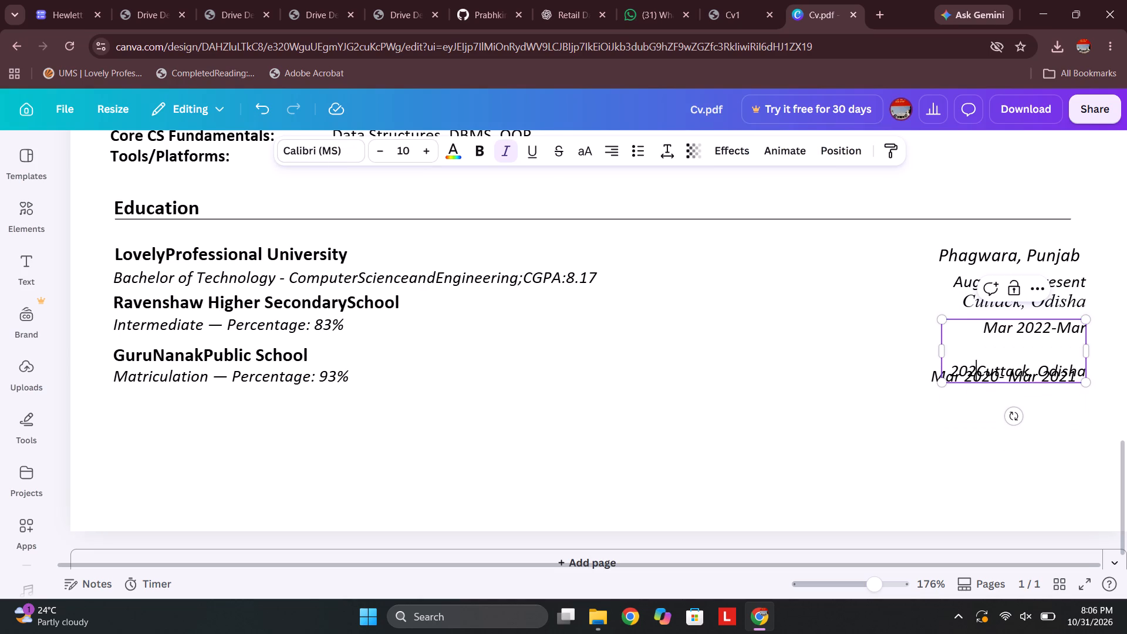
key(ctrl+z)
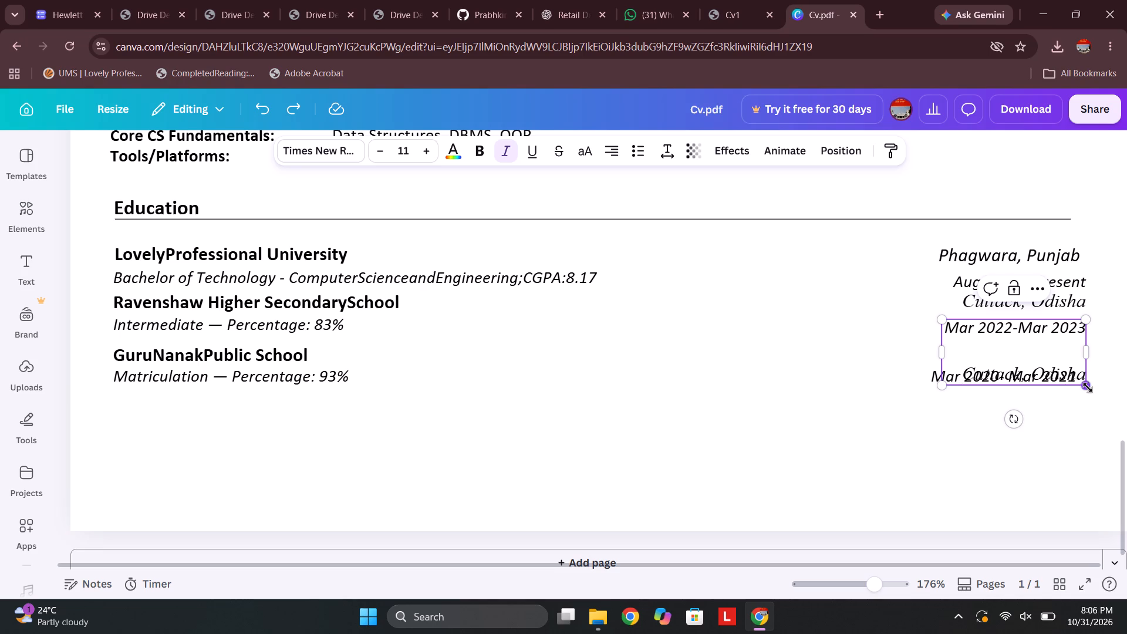
Scale the "Mar 2022-Mar 2023" and "Cuttack, Odisha" block down to about 77 by 35, with its location text at size 7.6.
drag(1088, 387, 1047, 345)
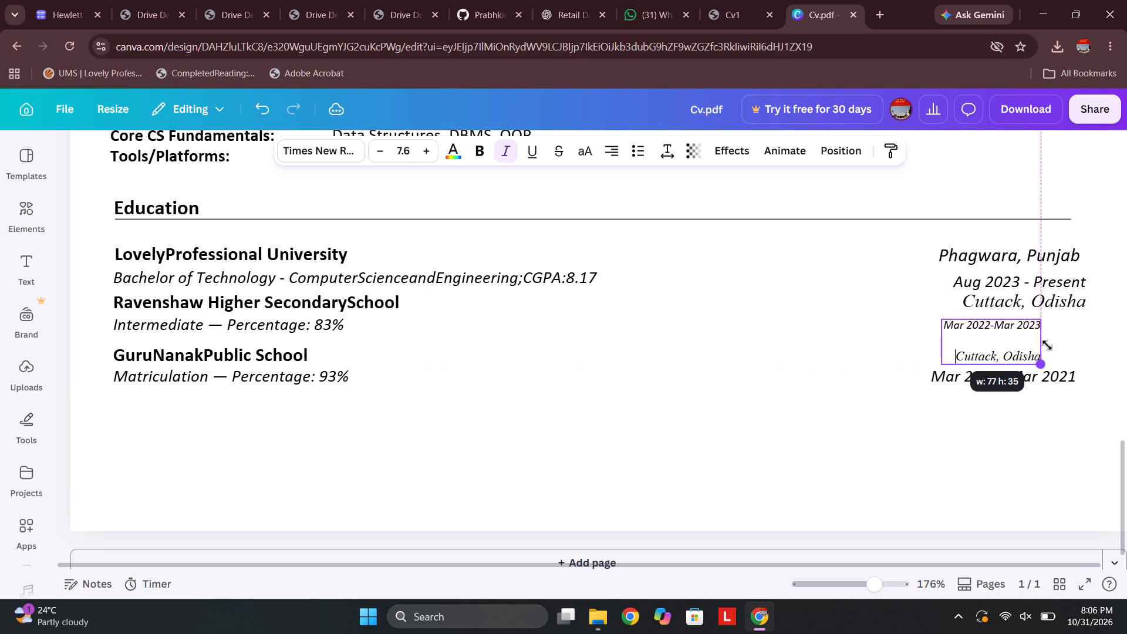
drag(1047, 345, 1054, 345)
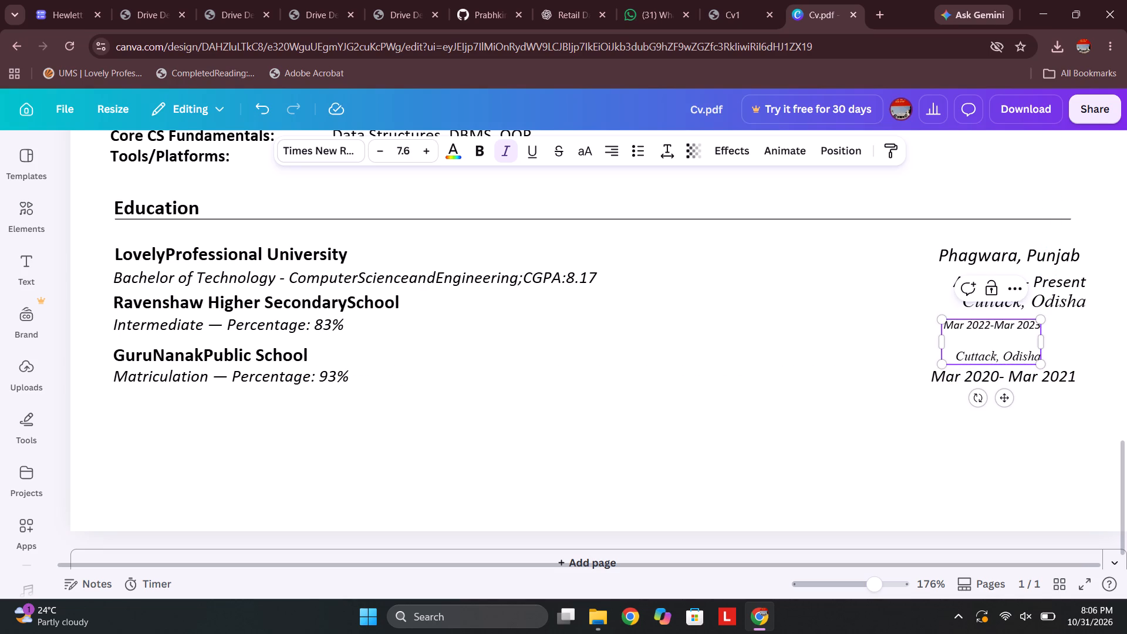
Move the small "Mar 2022-Mar 2023" and Odisha location block into the empty space beside the Ravenshaw Higher Secondary School entry.
key(Delete)
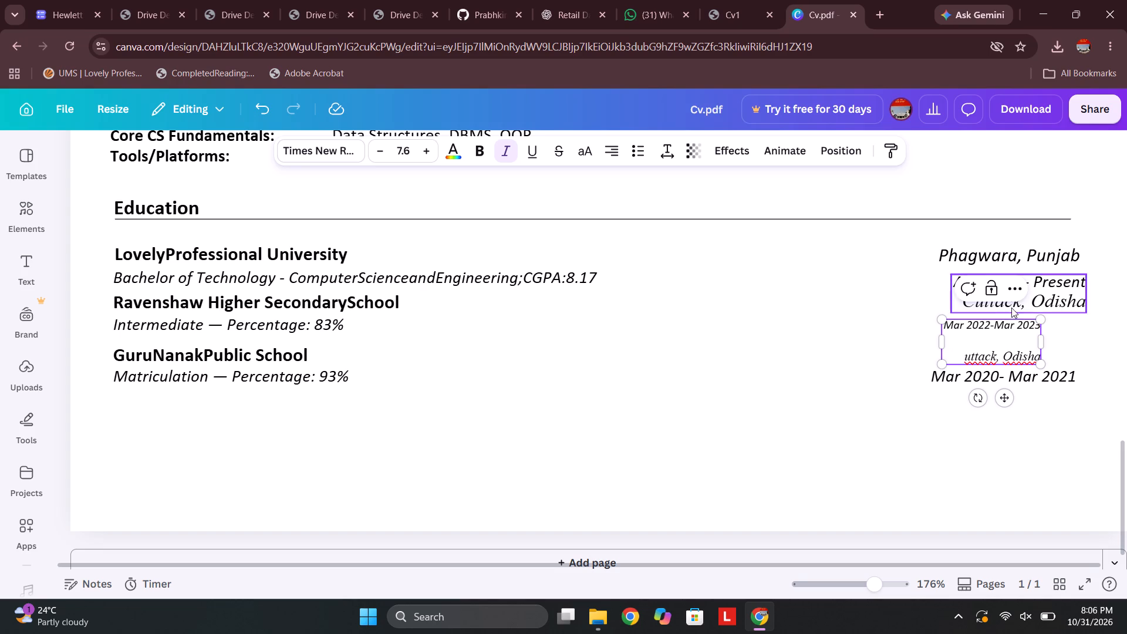
click(1019, 284)
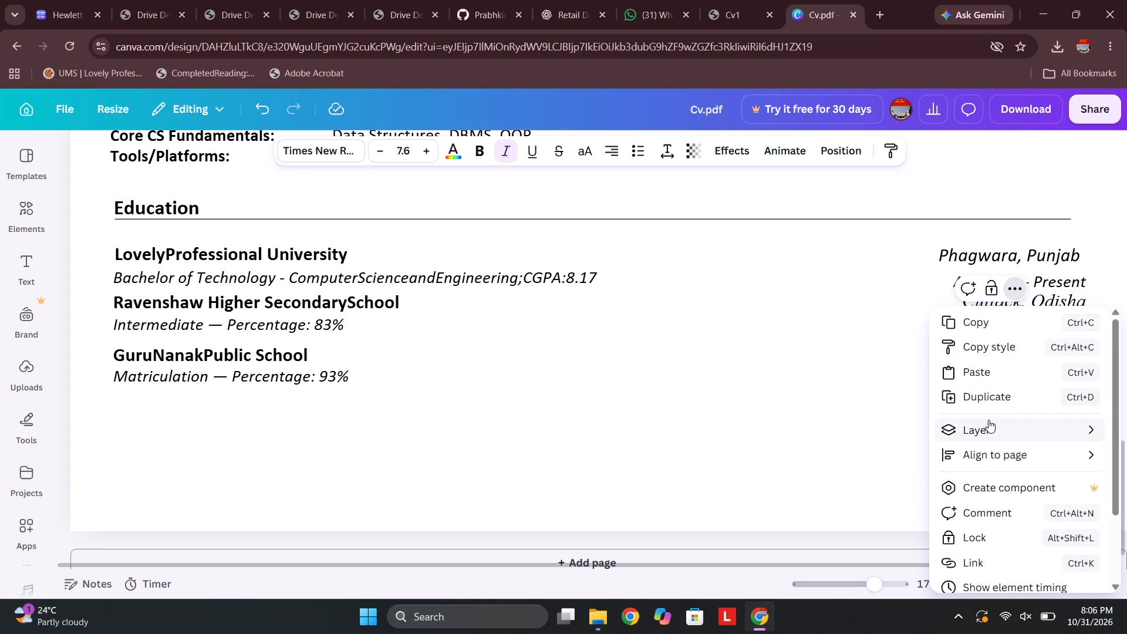
scroll(973, 489, down, 2)
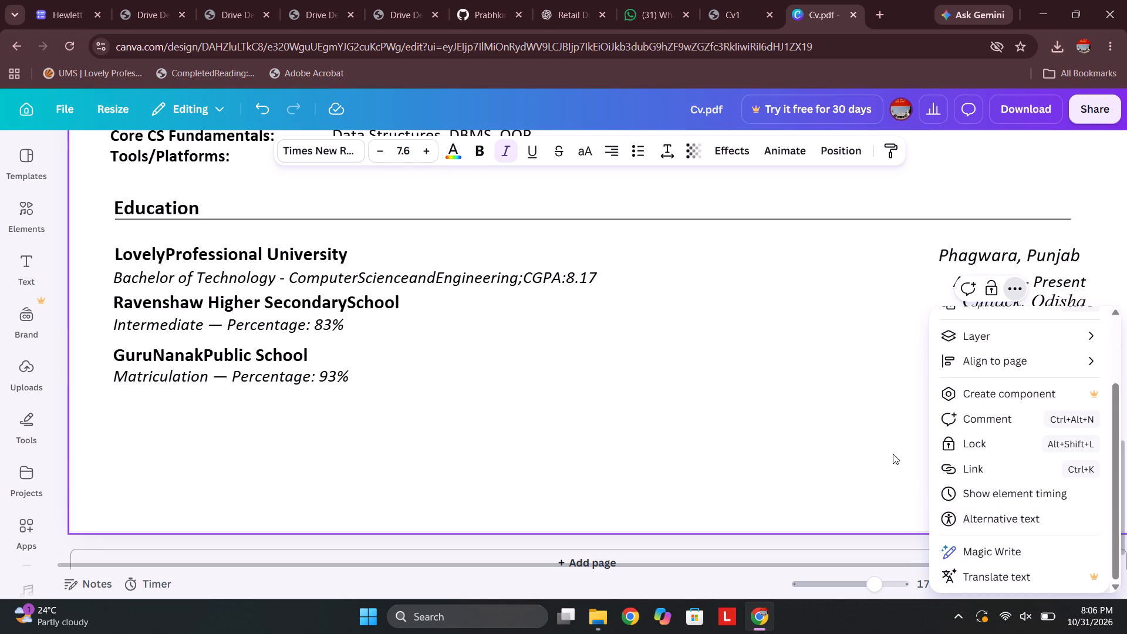
click(873, 429)
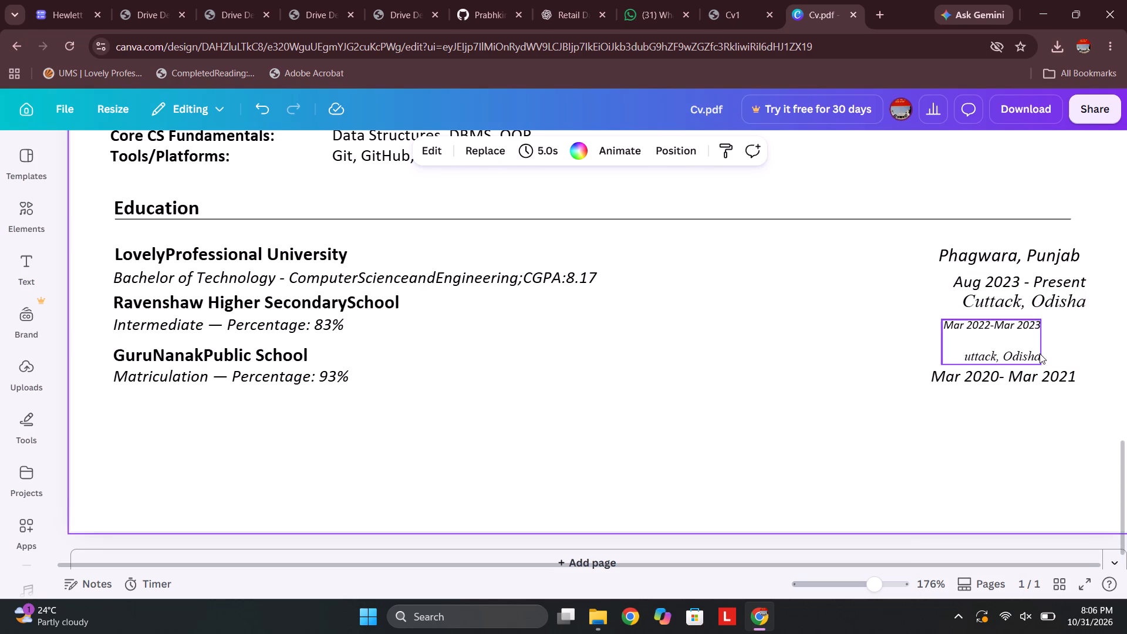
drag(1040, 353, 823, 329)
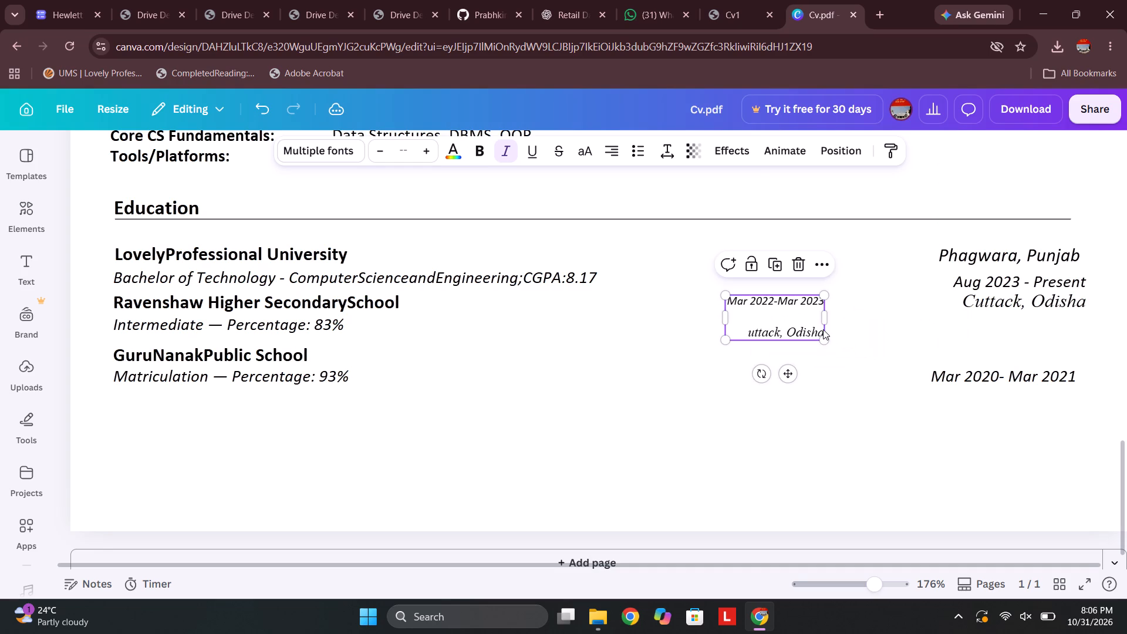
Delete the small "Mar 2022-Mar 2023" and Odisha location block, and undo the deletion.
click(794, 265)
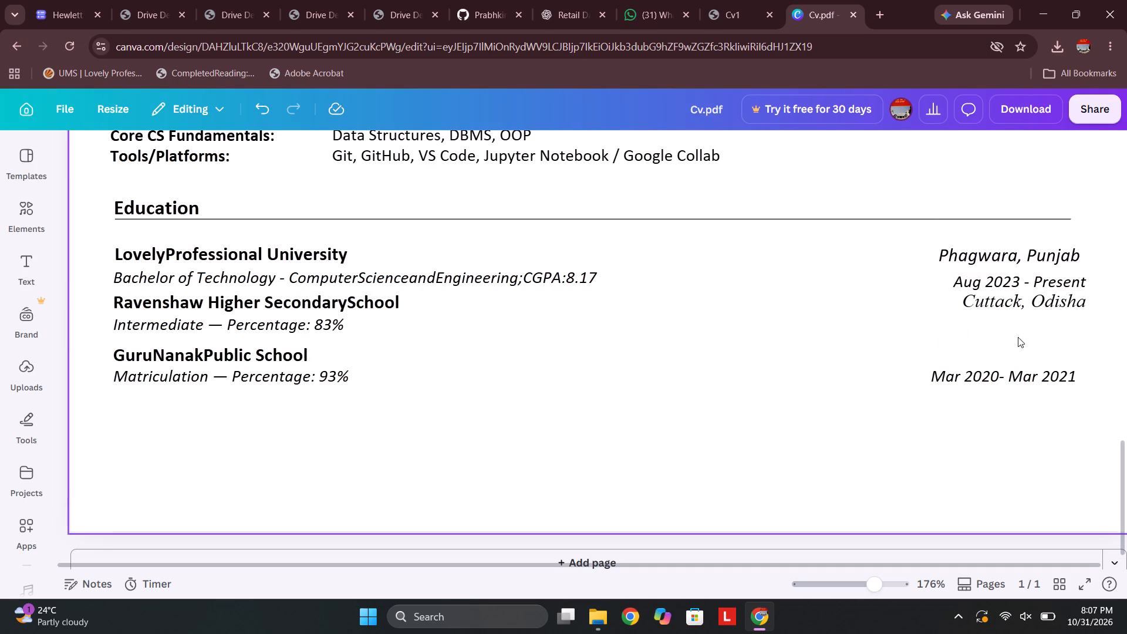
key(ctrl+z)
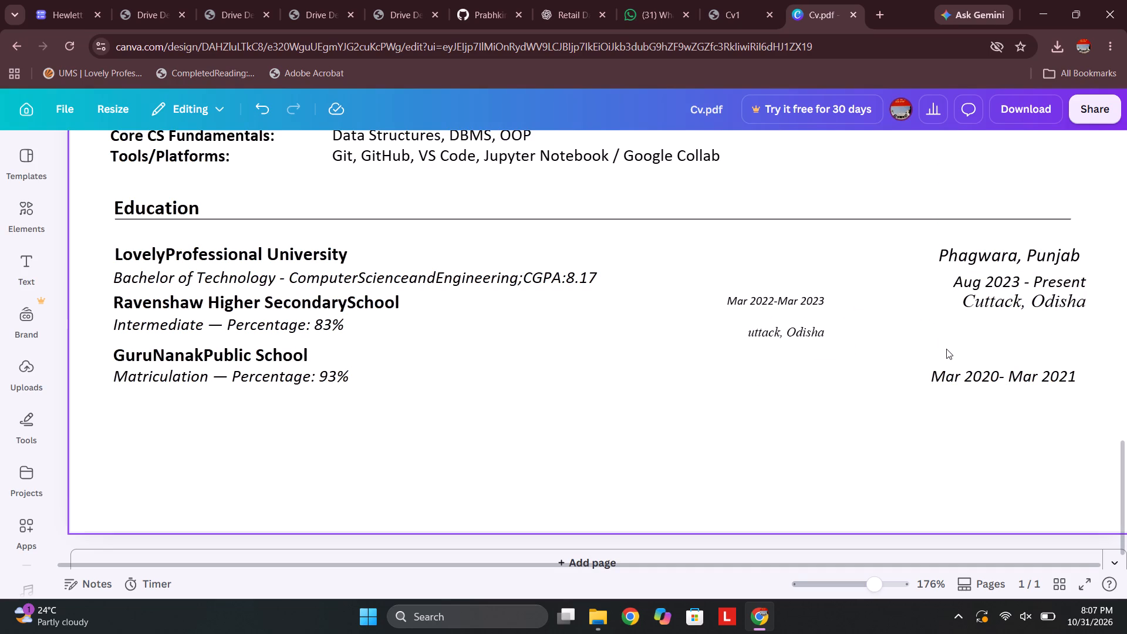
Duplicate the "Mar 2020- Mar 2021" text box in the Education section by copying and pasting it.
click(777, 298)
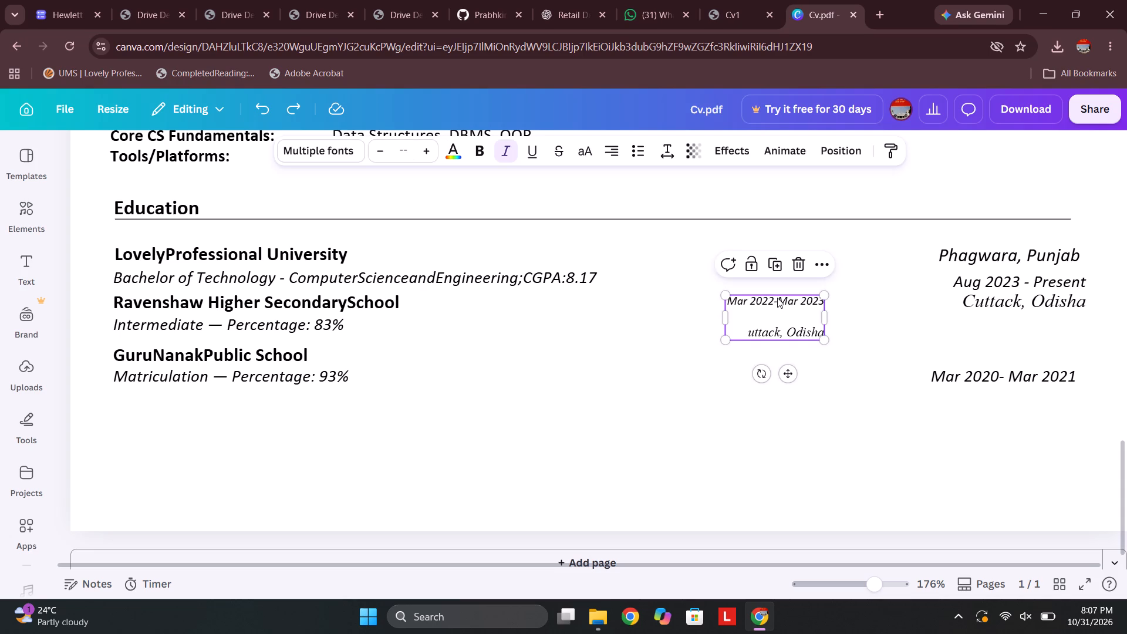
double_click(777, 298)
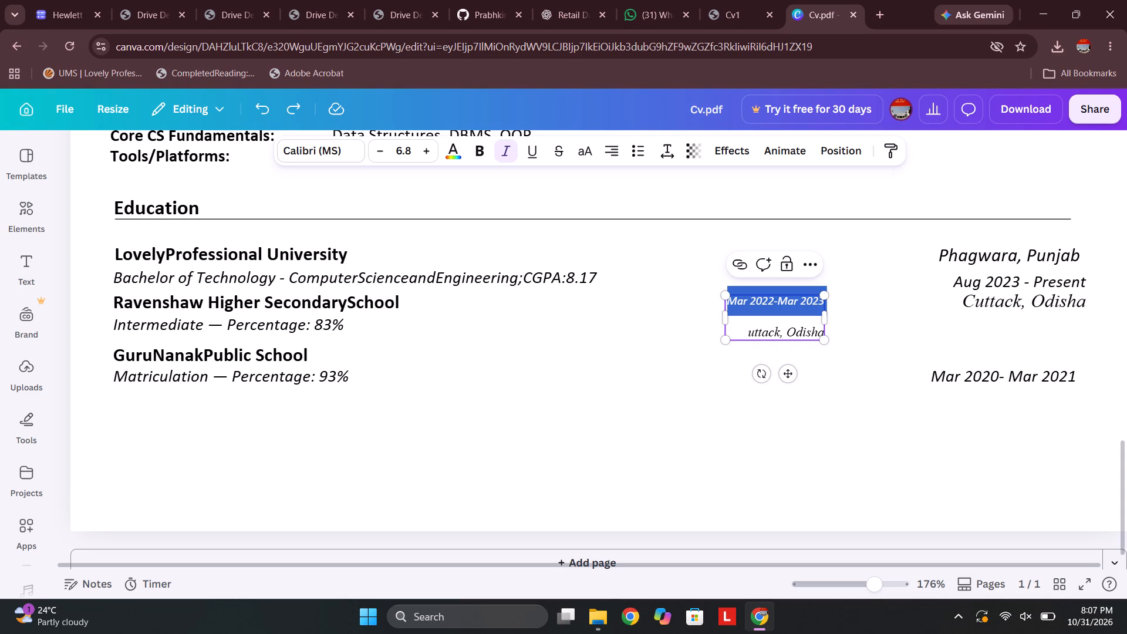
key(ctrl+c)
click(997, 379)
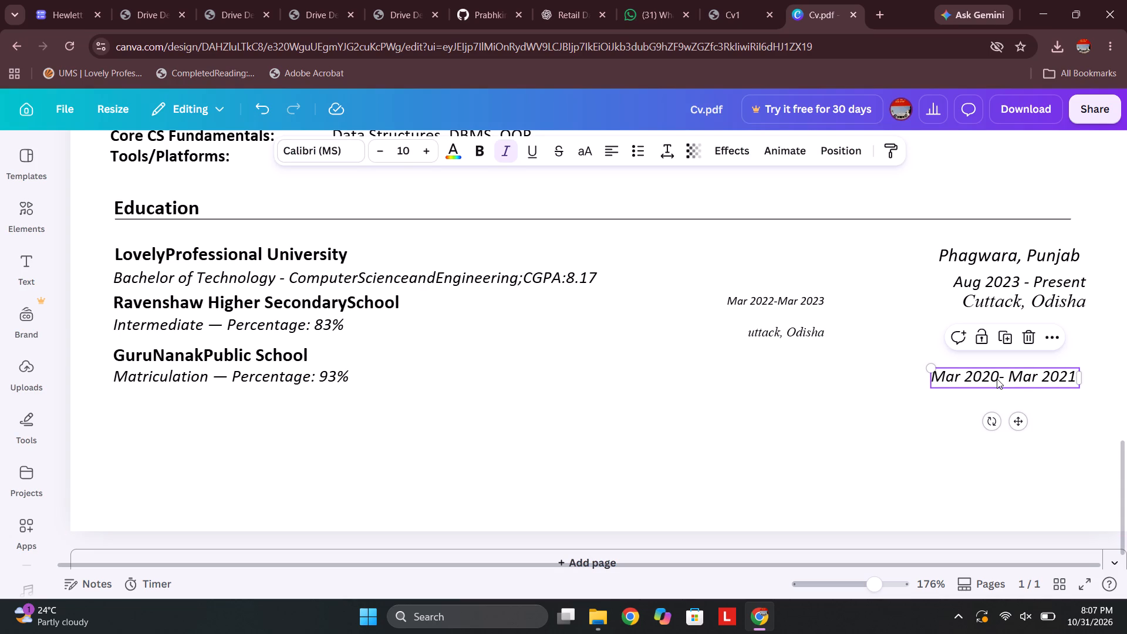
key(ctrl+c)
click(915, 343)
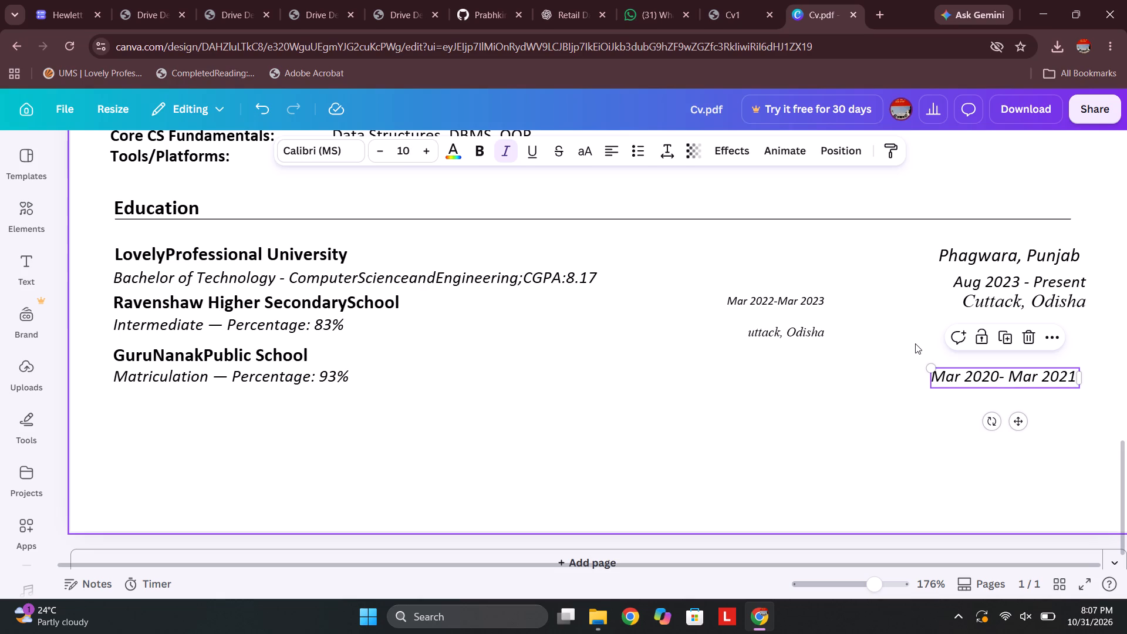
key(ctrl+v)
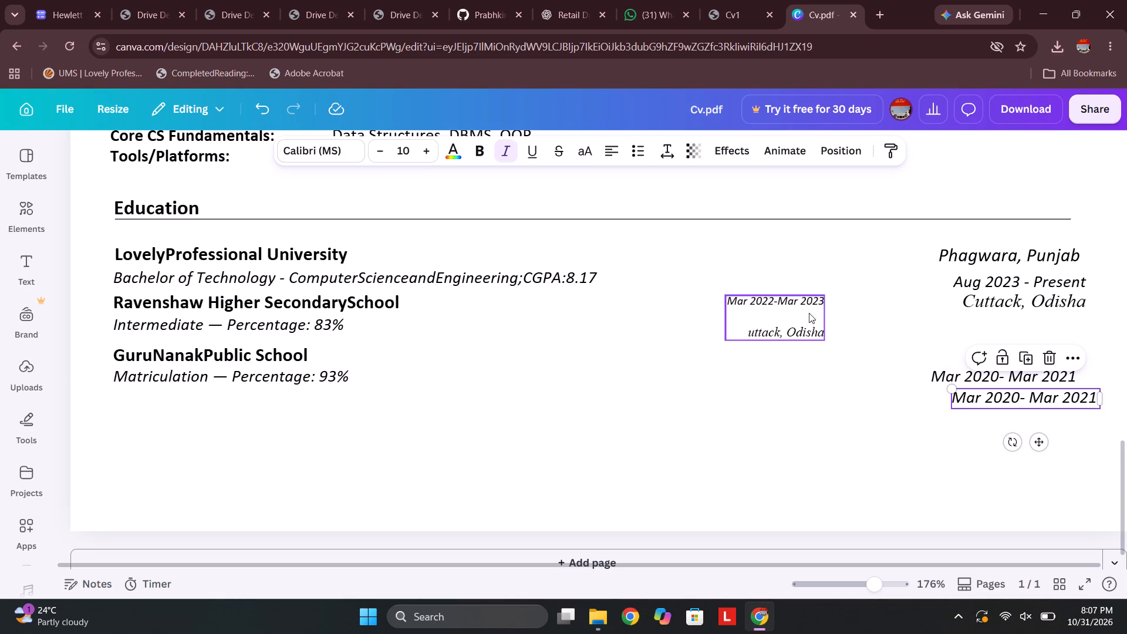
Replace the original "Mar 2020- Mar 2021" text with "Mar 2022-Mar 2023" copied from the small block.
click(796, 302)
double_click(801, 299)
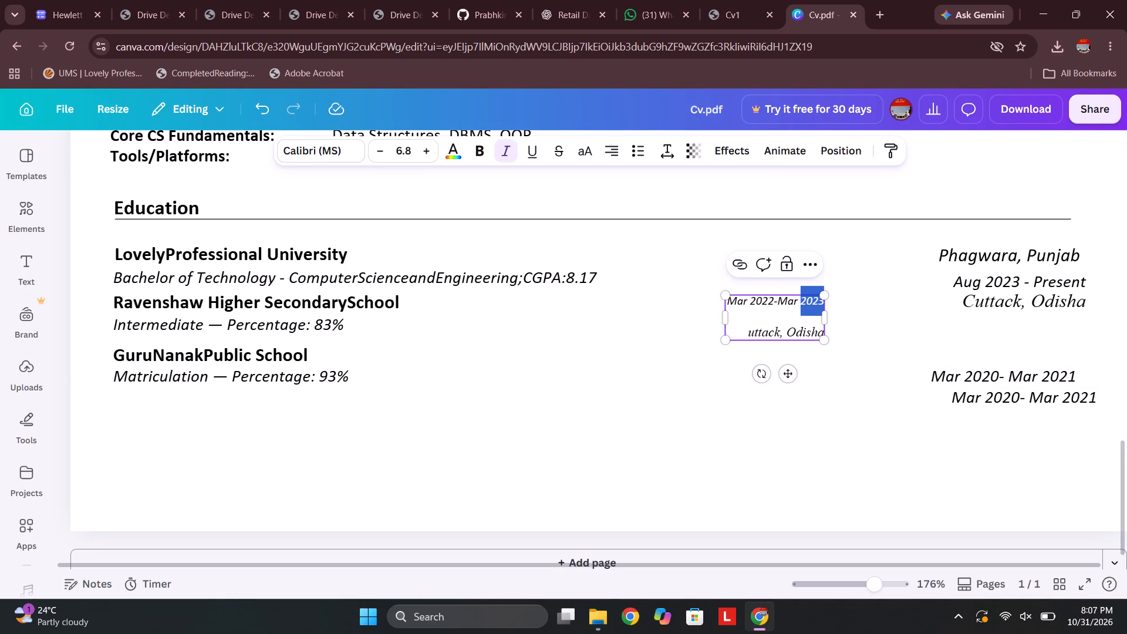
drag(732, 301, 822, 302)
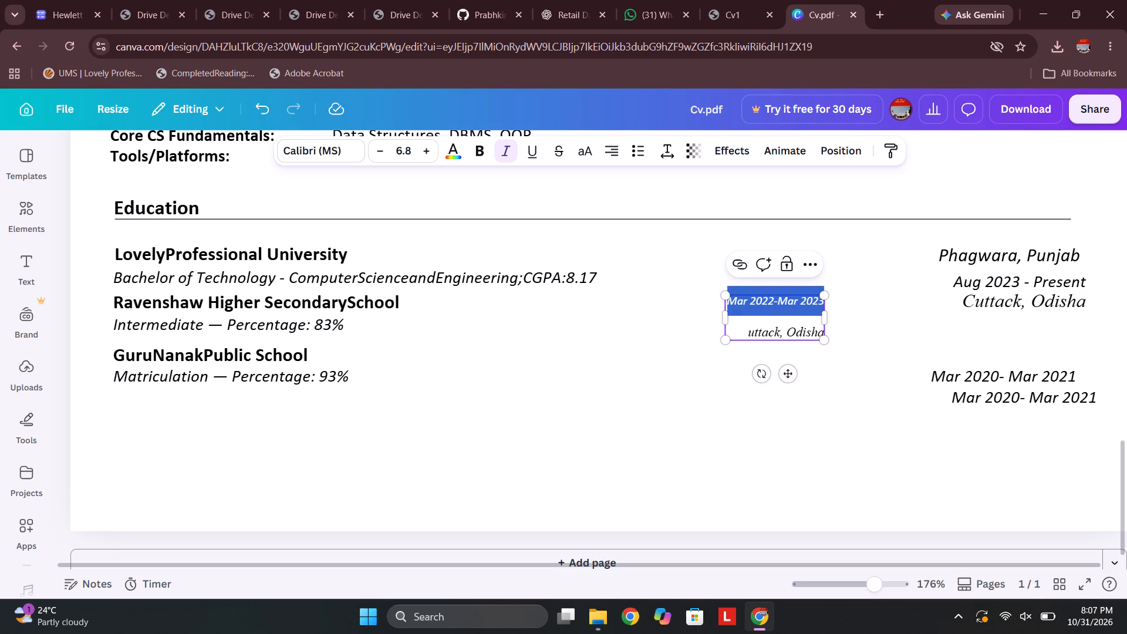
key(ctrl+c)
click(983, 370)
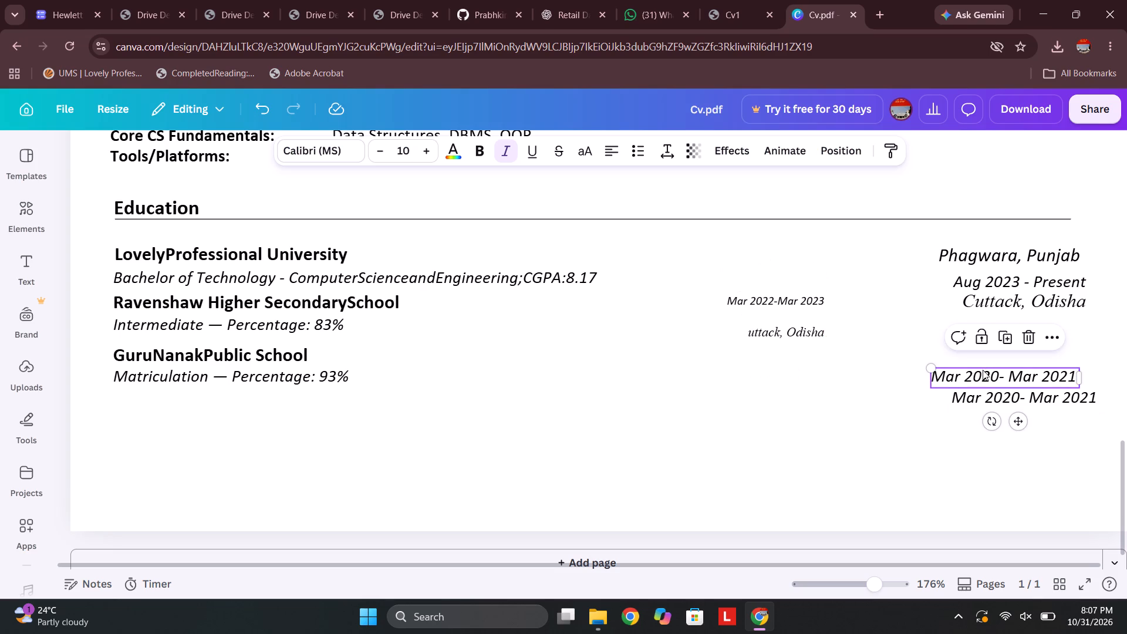
double_click(983, 370)
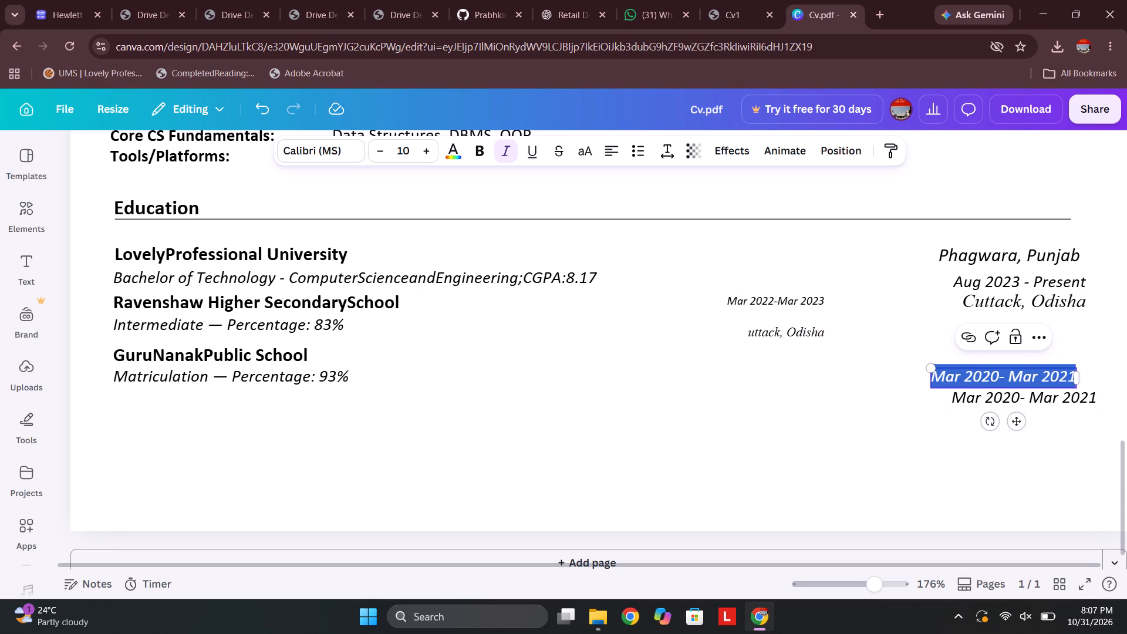
key(ctrl+v)
drag(992, 377, 1001, 365)
click(923, 354)
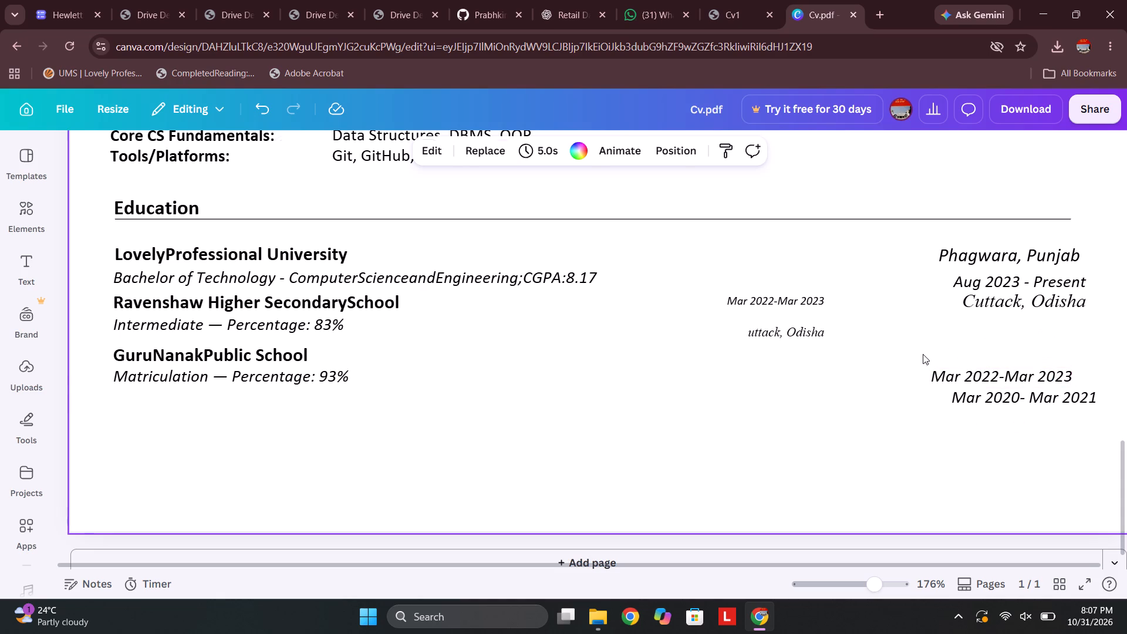
Move the full-size "Mar 2022-Mar 2023" date onto the "Intermediate — Percentage: 83%" line, just below "Cuttack, Odisha".
drag(977, 377, 987, 350)
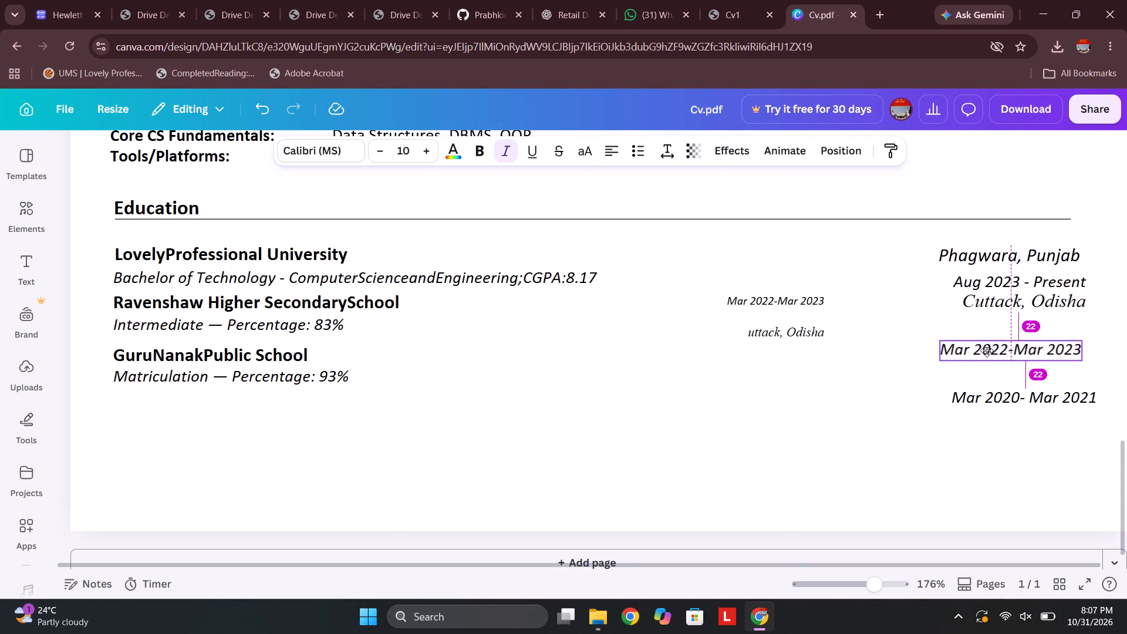
drag(987, 350, 990, 341)
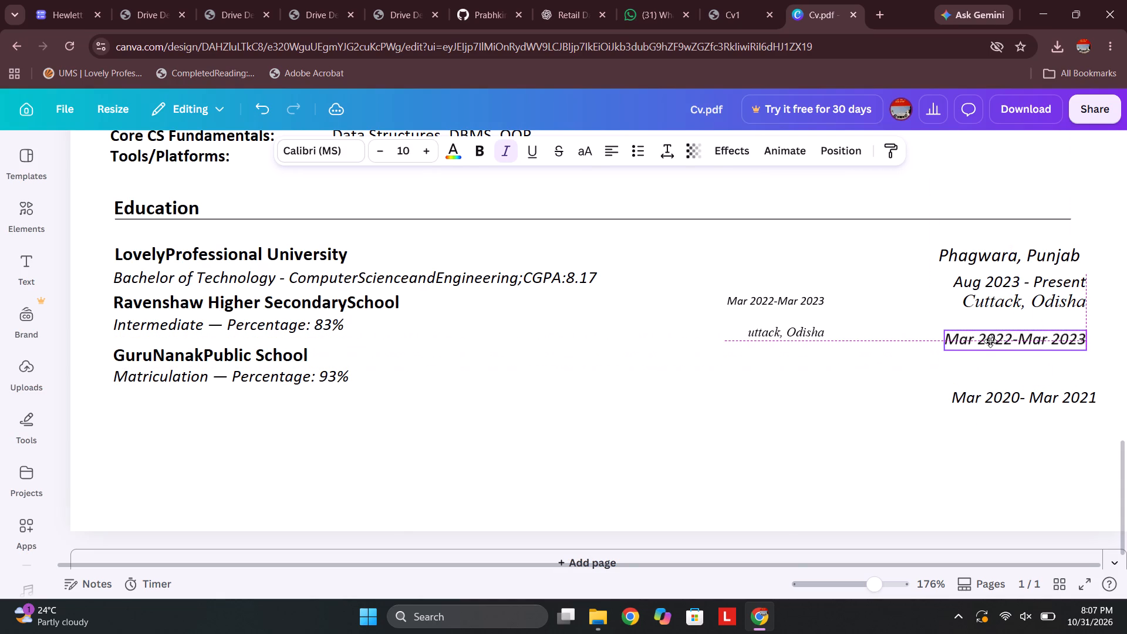
drag(990, 341, 992, 325)
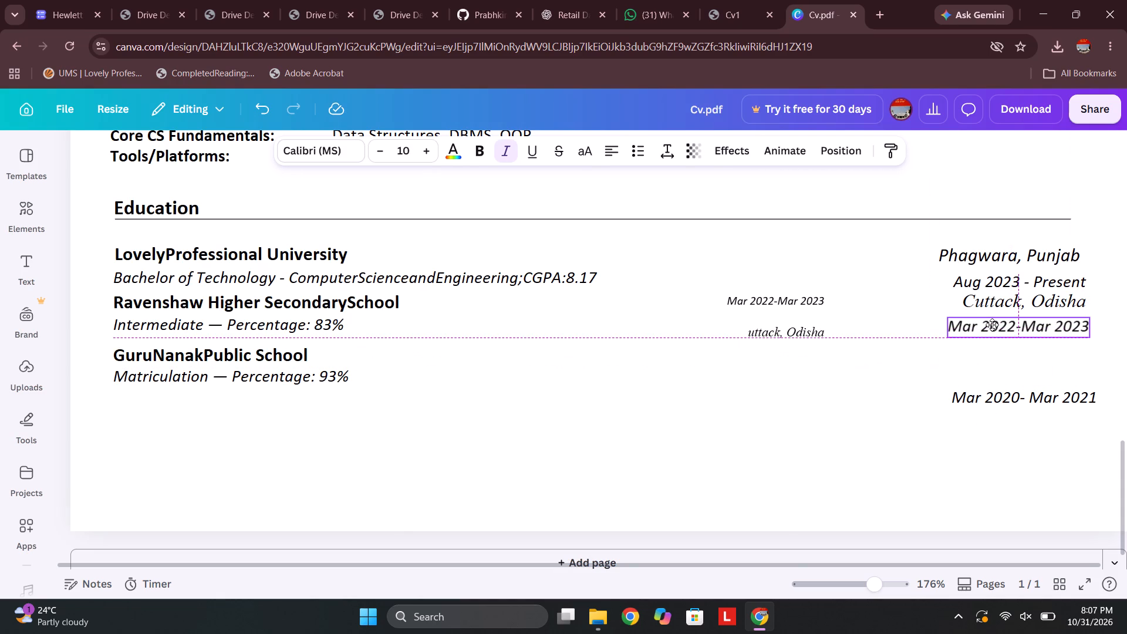
drag(992, 325, 988, 325)
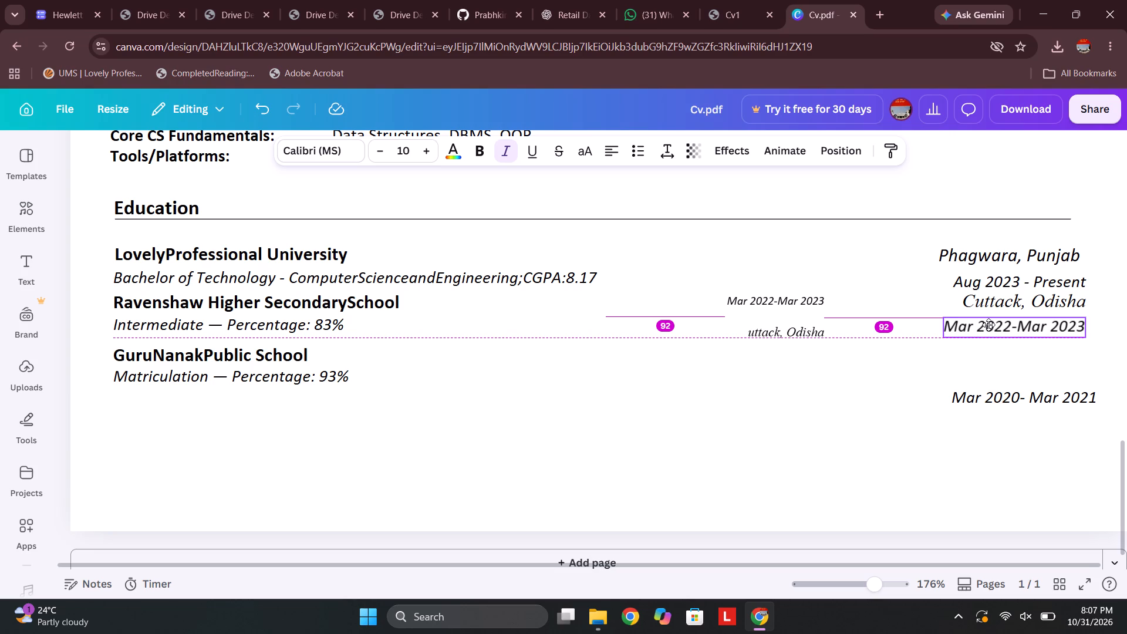
drag(988, 325, 988, 326)
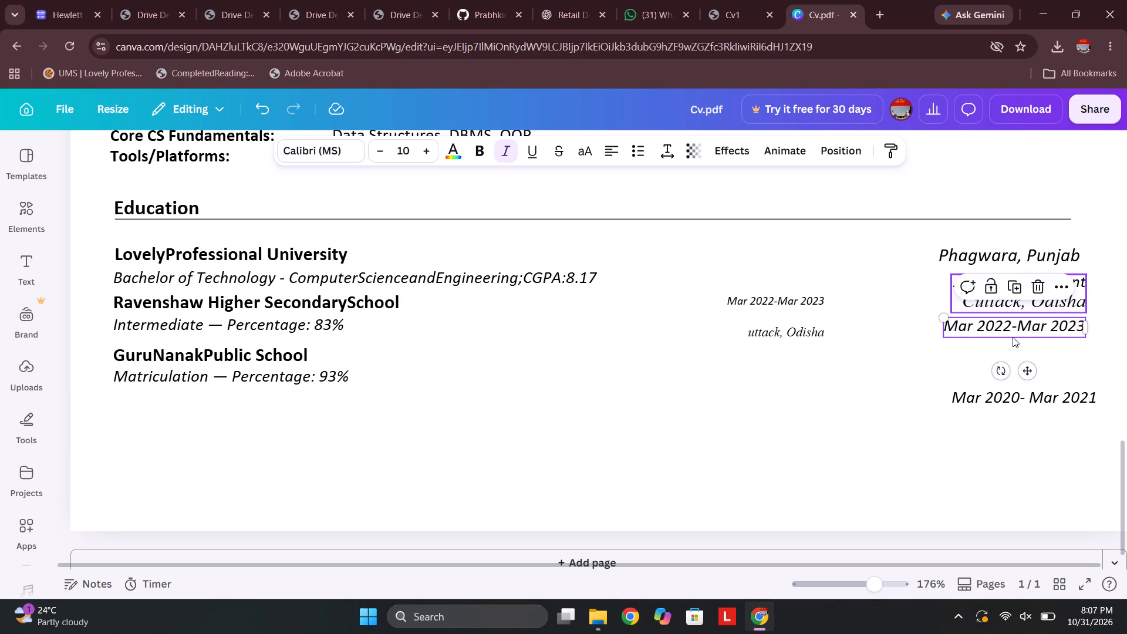
click(953, 351)
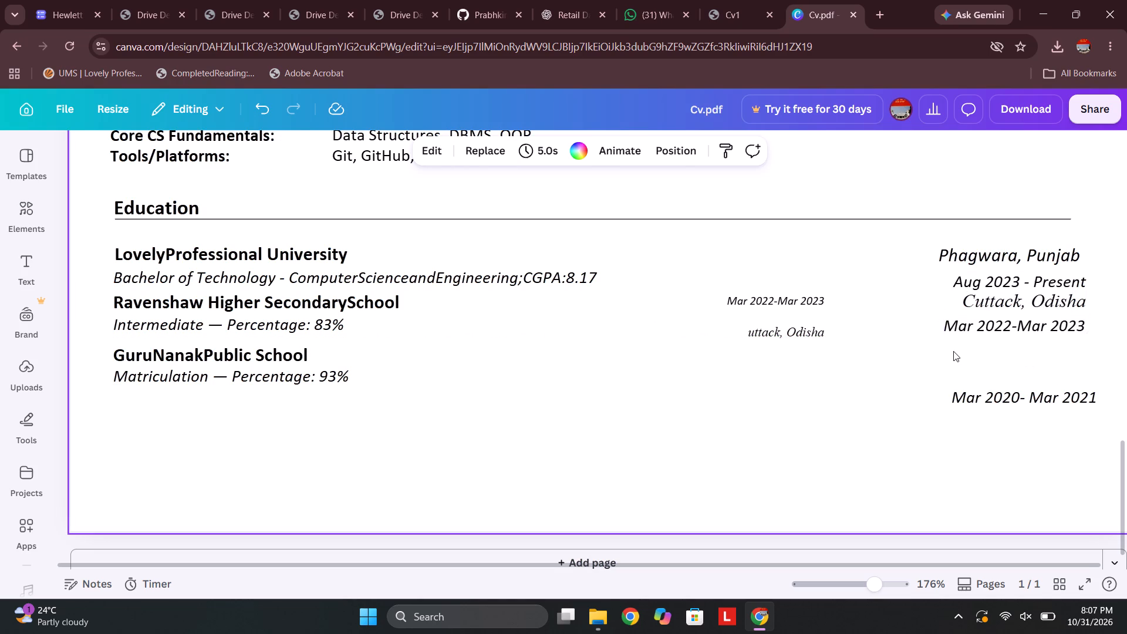
Copy "Cuttack, Odisha" and remove it with its line break from the "Aug 2023 - Present" text block.
click(996, 296)
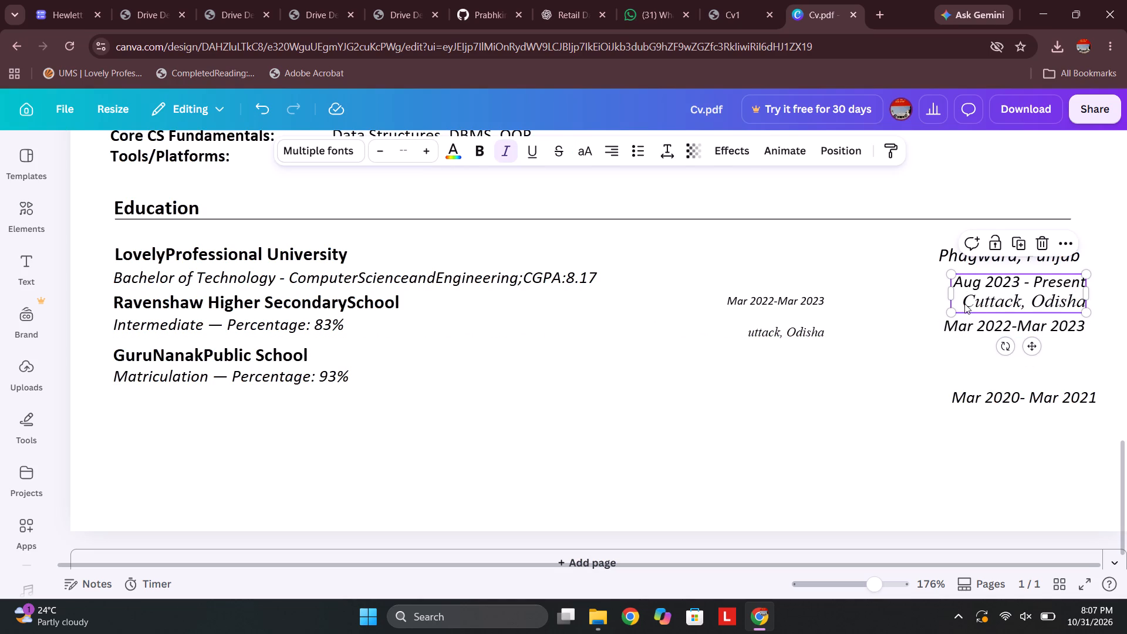
double_click(962, 300)
drag(962, 300, 981, 302)
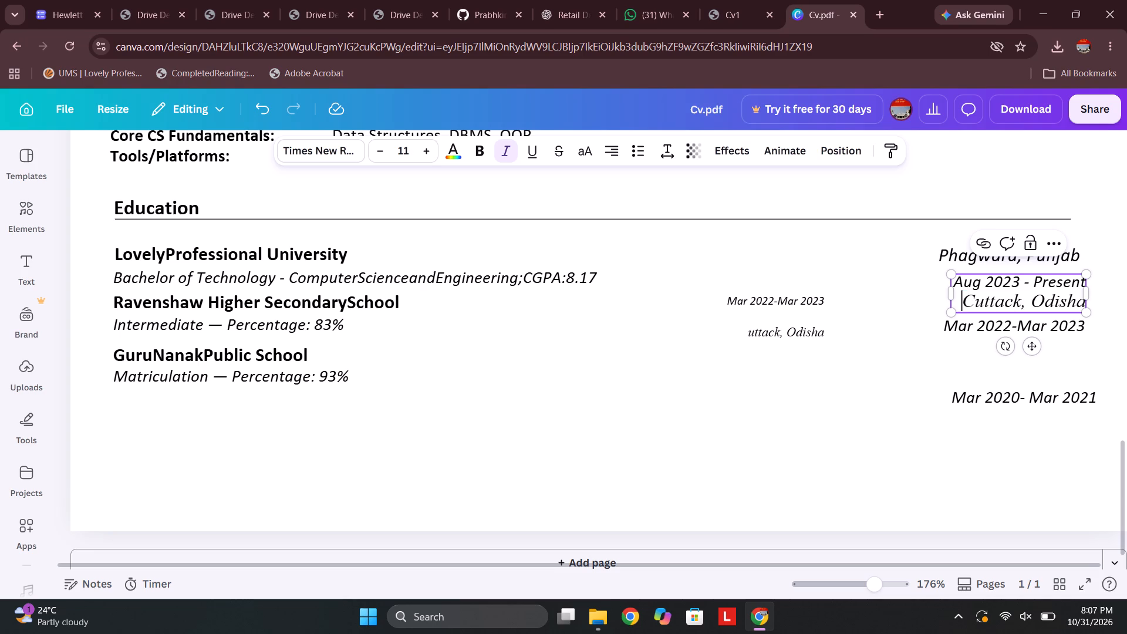
drag(981, 302, 1041, 304)
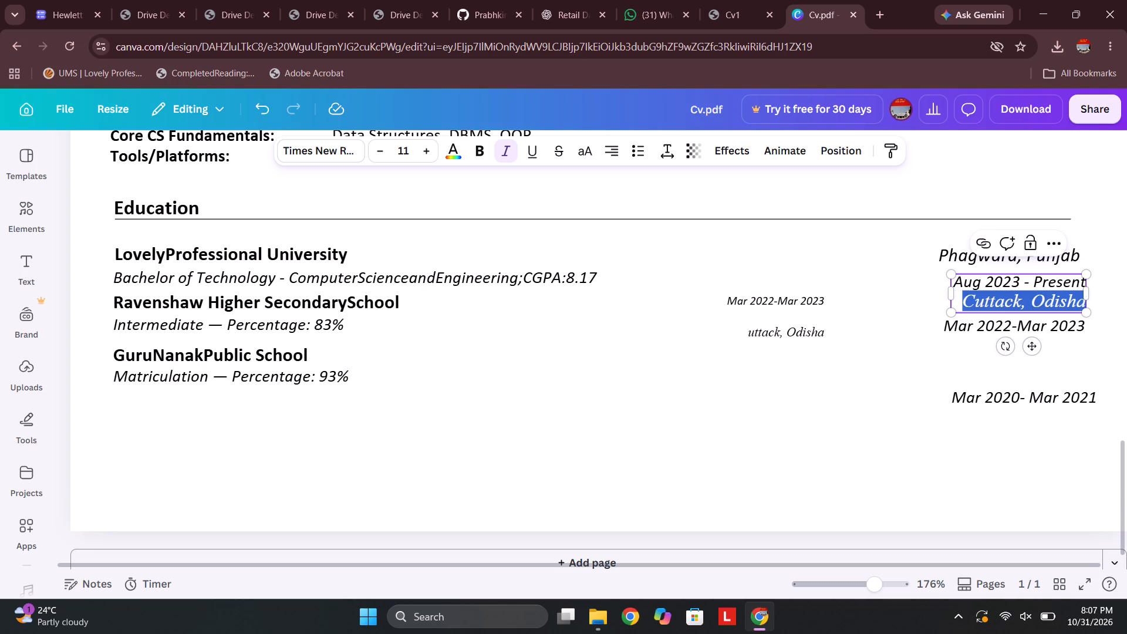
key(ctrl+c)
key(BackSpace)
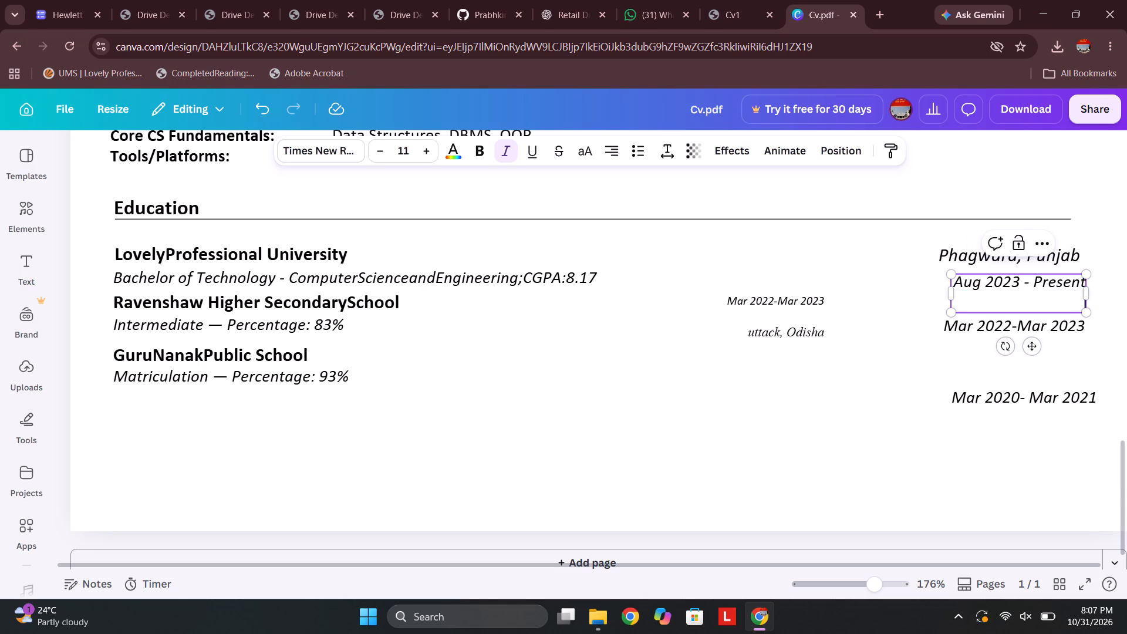
key(BackSpace)
key(BackSpace)
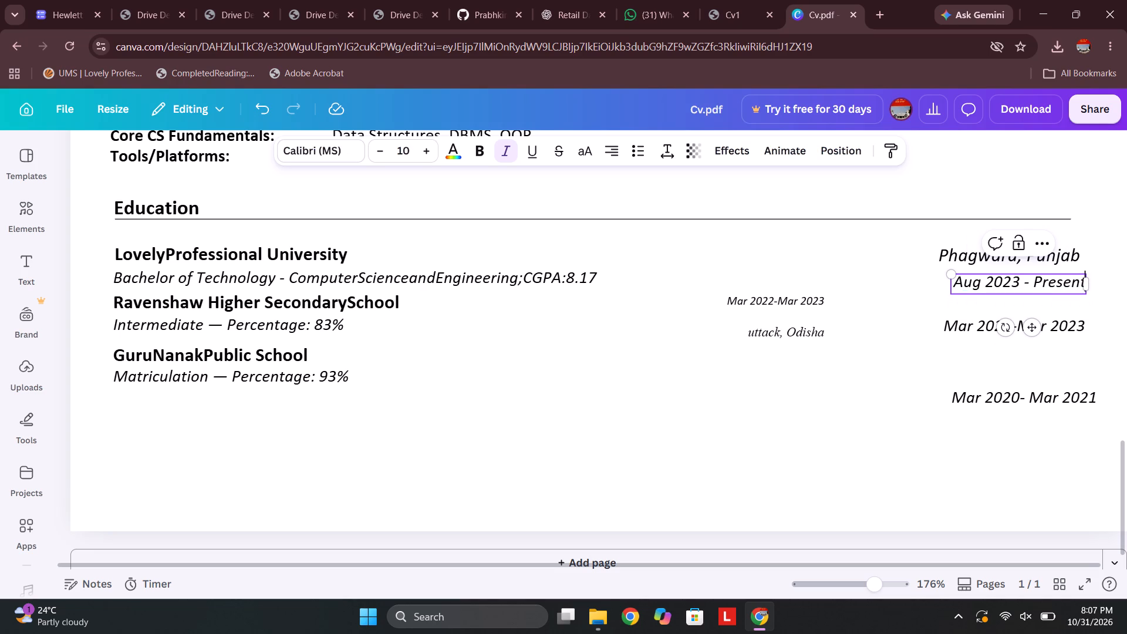
click(975, 259)
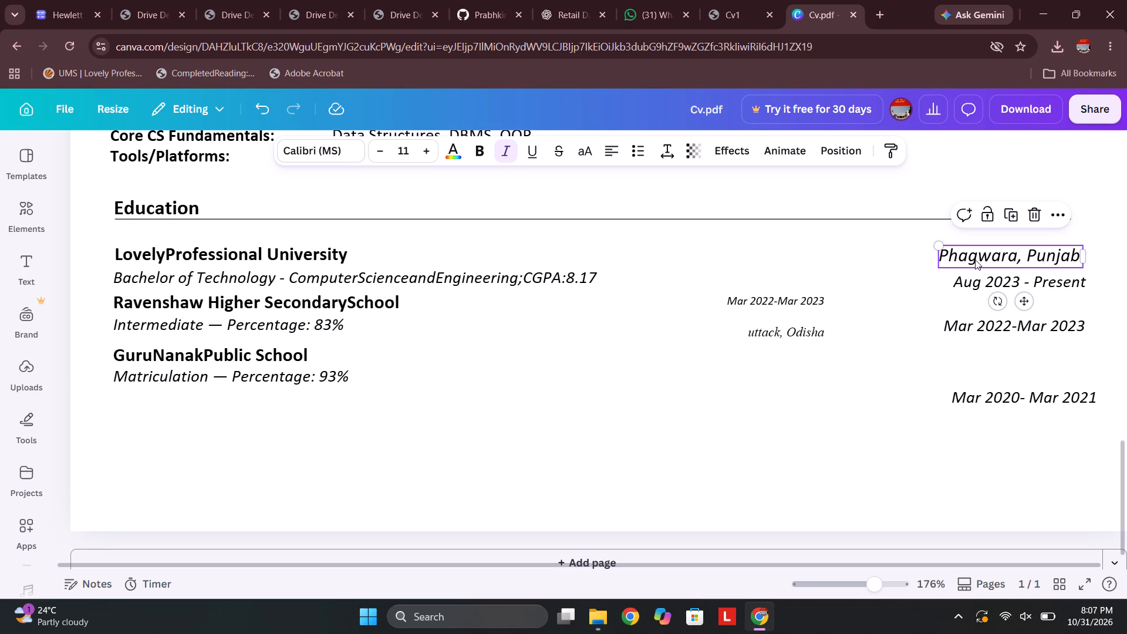
click(912, 312)
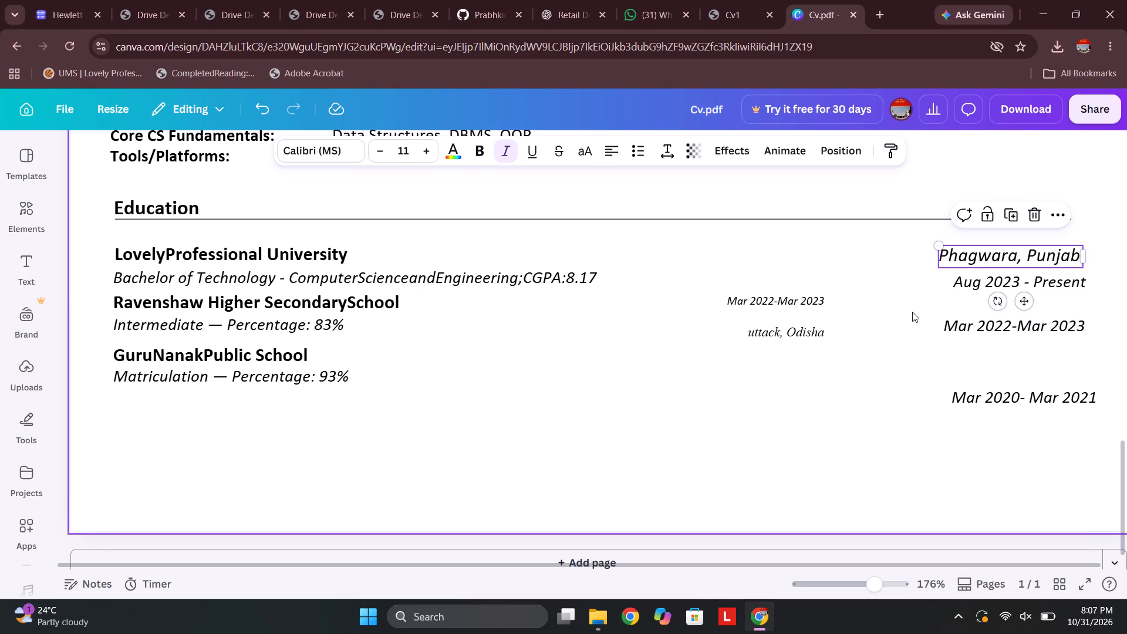
Clear all text from the small leftover "Mar 2022-Mar 2023" and Odisha location block beside the Ravenshaw Higher Secondary School entry.
click(791, 303)
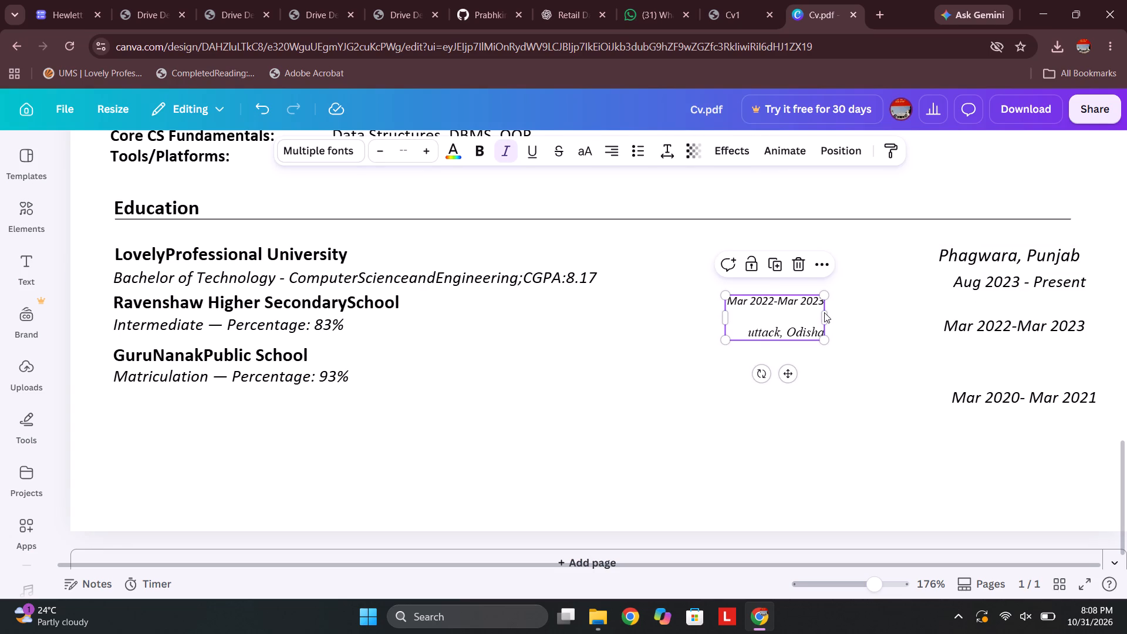
click(751, 326)
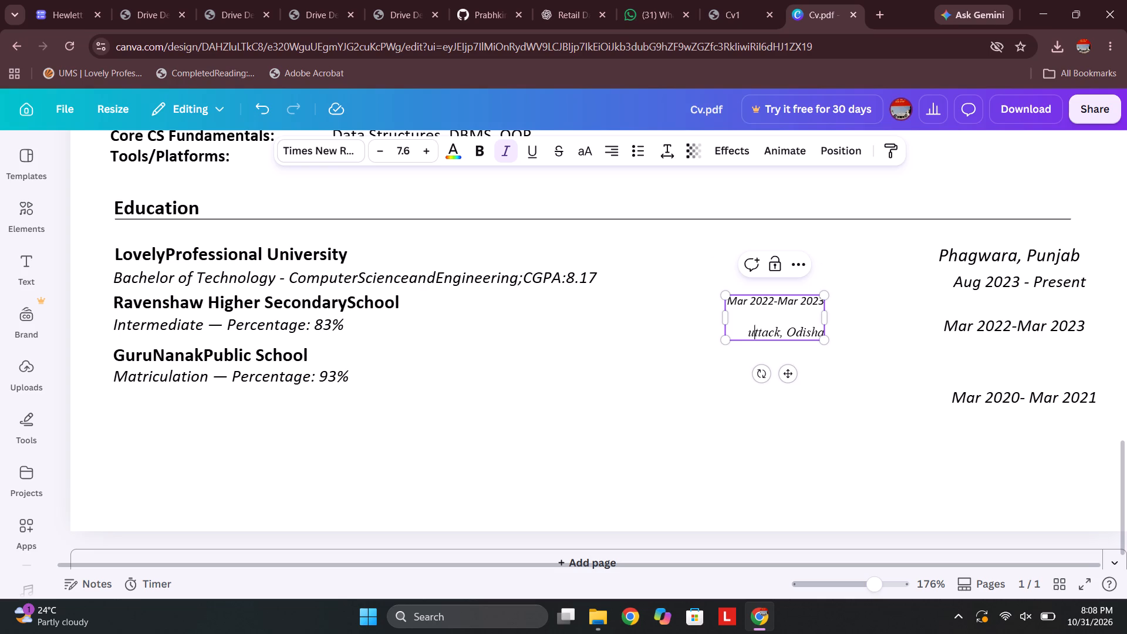
drag(745, 332, 721, 314)
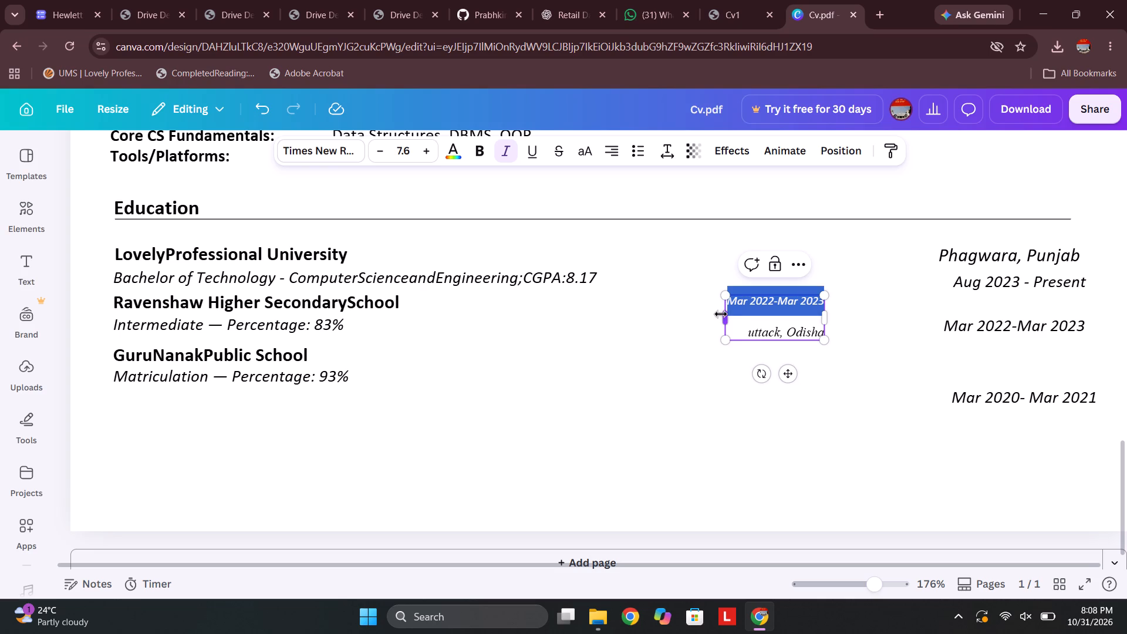
drag(721, 314, 722, 314)
key(BackSpace)
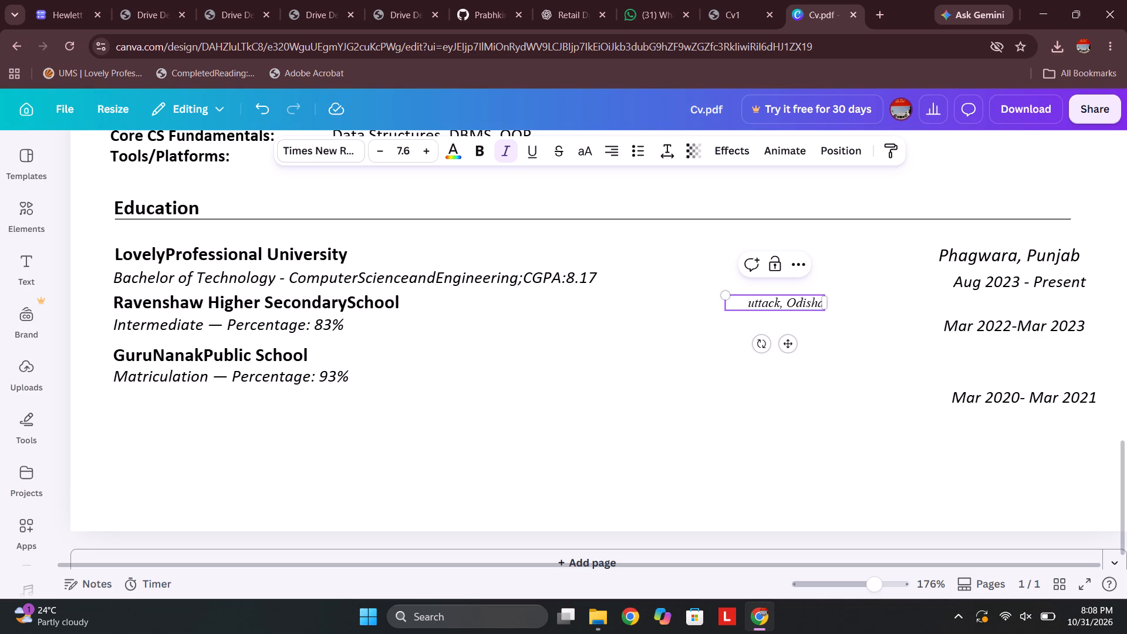
key(Delete)
key(Delete)
key(Delete)
key(Delete)
key(Delete)
key(Delete)
key(Delete)
key(Delete)
key(Delete)
key(Delete)
key(Delete)
key(Delete)
key(Delete)
key(Delete)
key(Delete)
key(Delete)
Paste "Cuttack, Odisha" into the emptied small text block and move it between "Aug 2023 - Present" and "Mar 2022-Mar 2023".
key(ctrl+v)
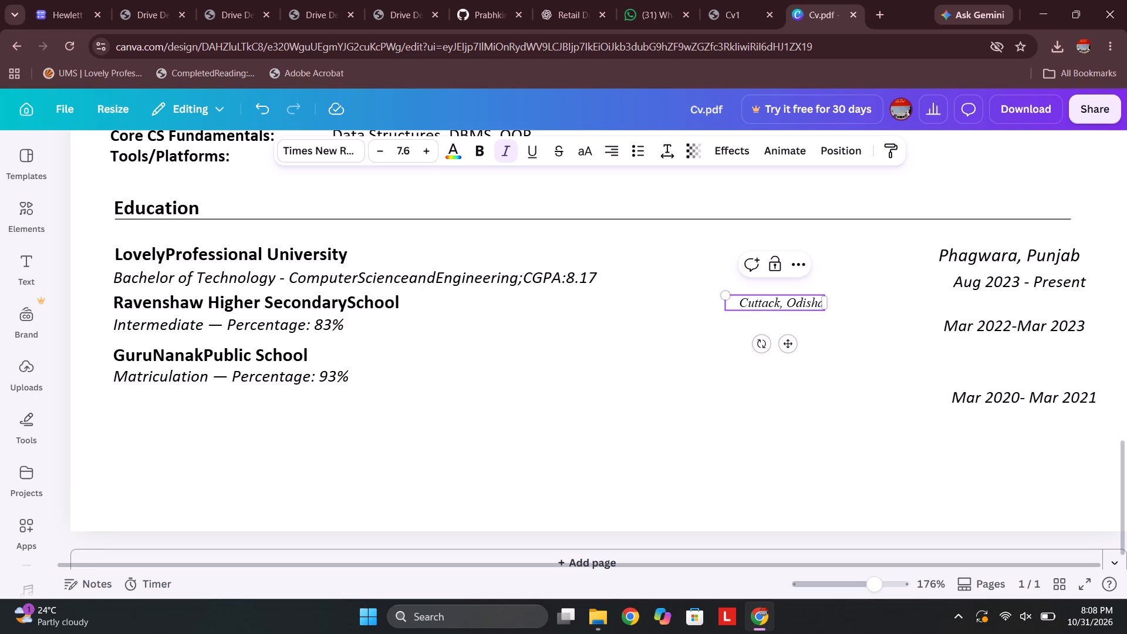
drag(795, 311, 795, 318)
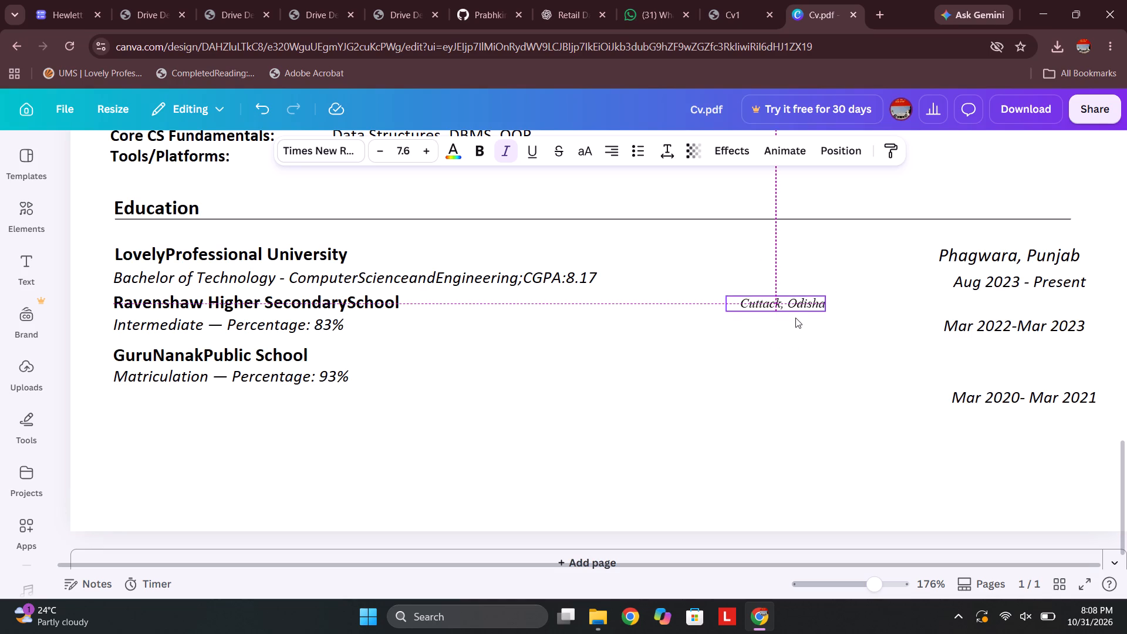
drag(795, 318, 1027, 313)
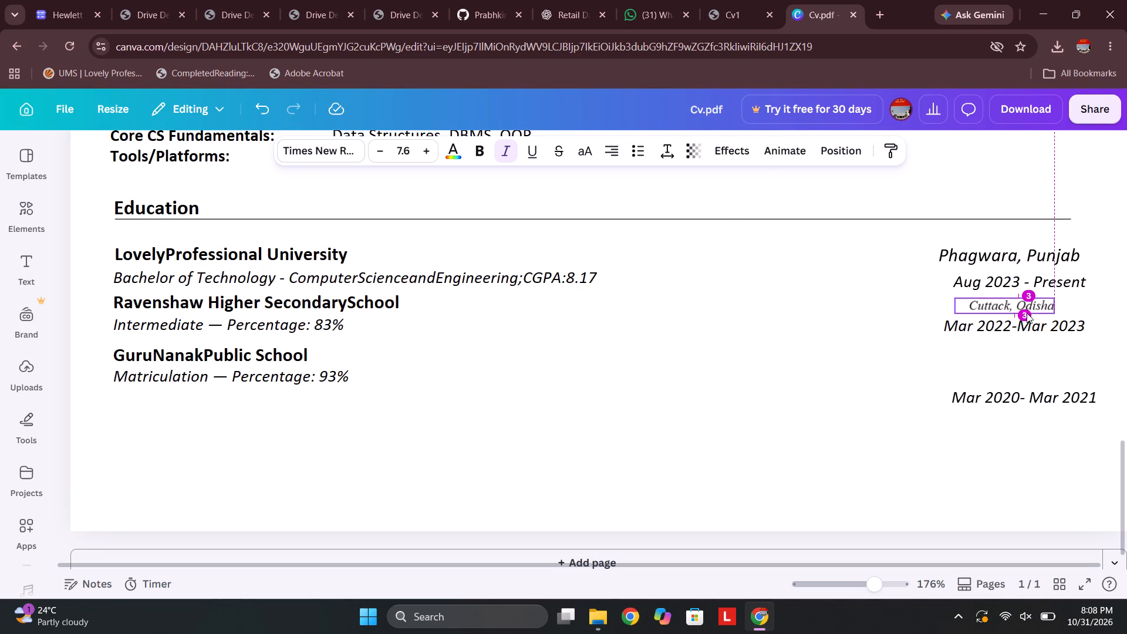
drag(1027, 313, 1028, 311)
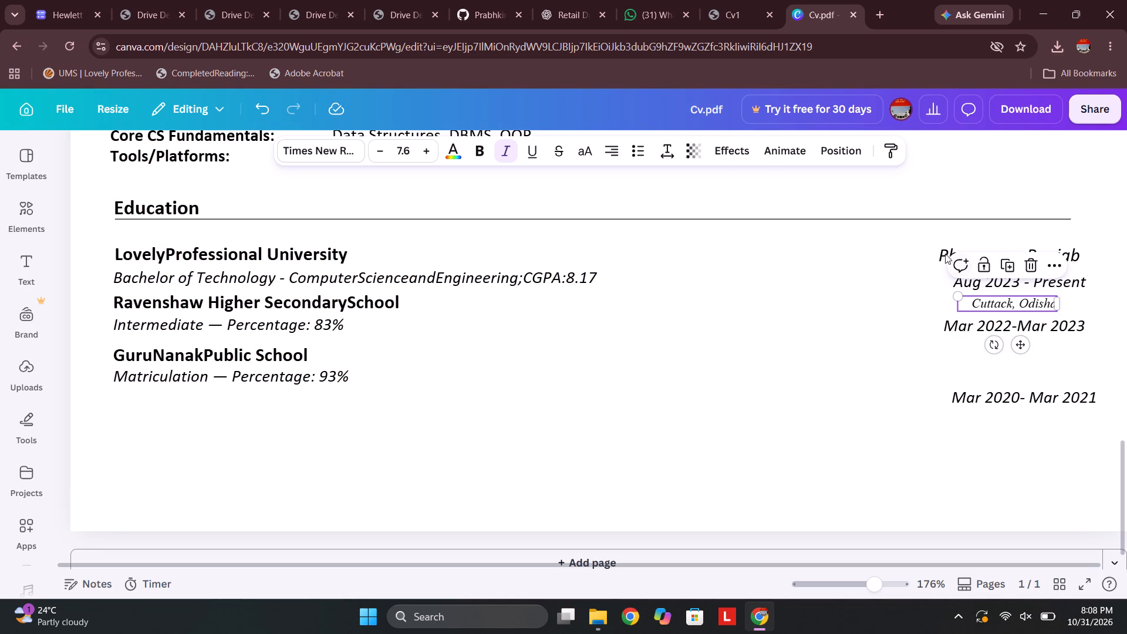
Duplicate the "Phagwara, Punjab" text box in the Education section.
click(941, 257)
key(ctrl+c)
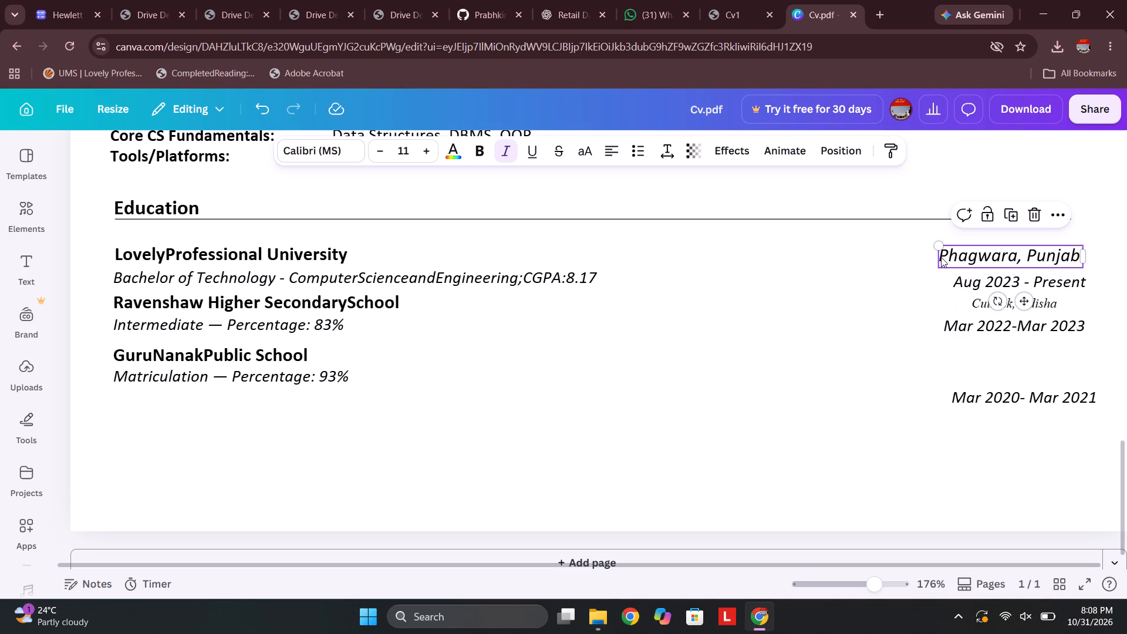
click(753, 316)
key(ctrl+v)
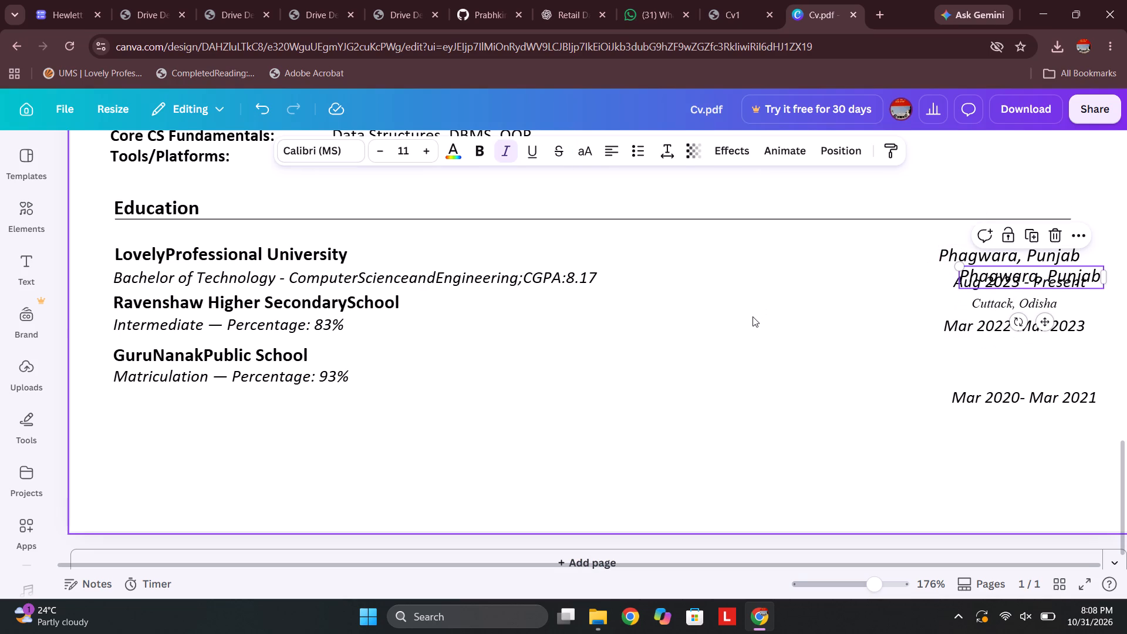
Copy "Cuttack, Odisha" from the small text block, move that block clear of the date column and delete it.
click(994, 304)
double_click(1027, 301)
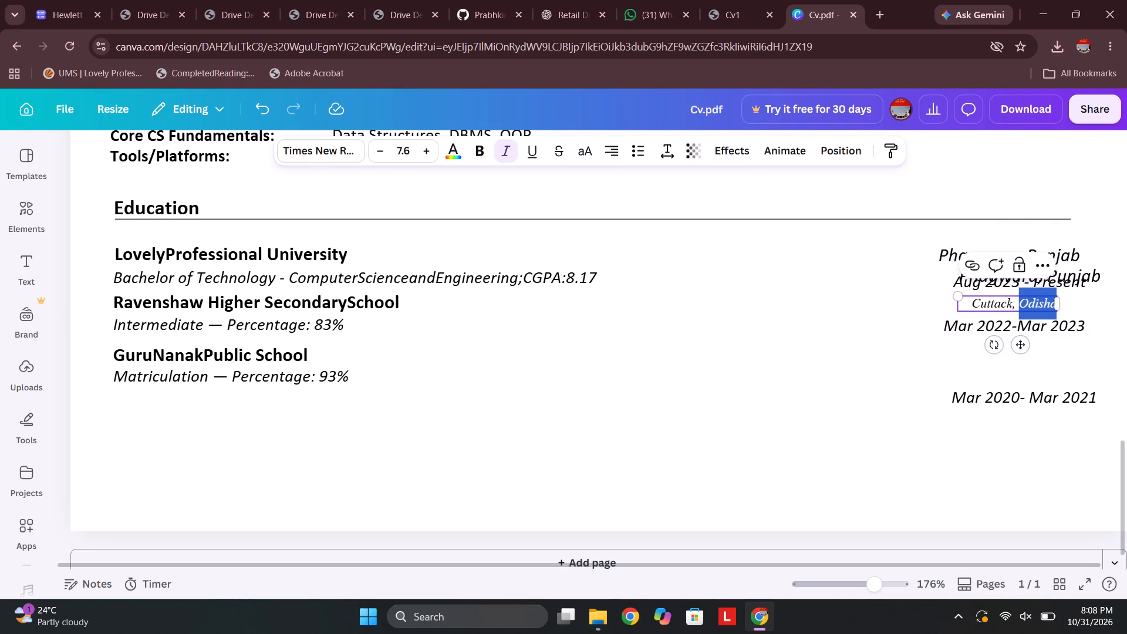
drag(970, 303, 1056, 307)
key(ctrl+c)
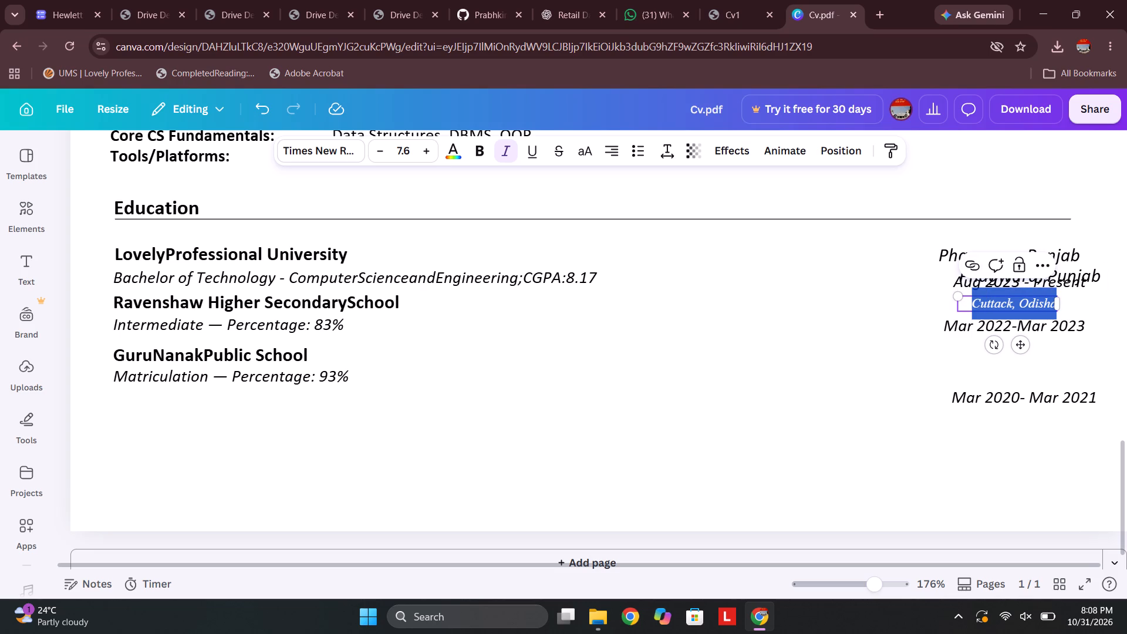
click(1070, 306)
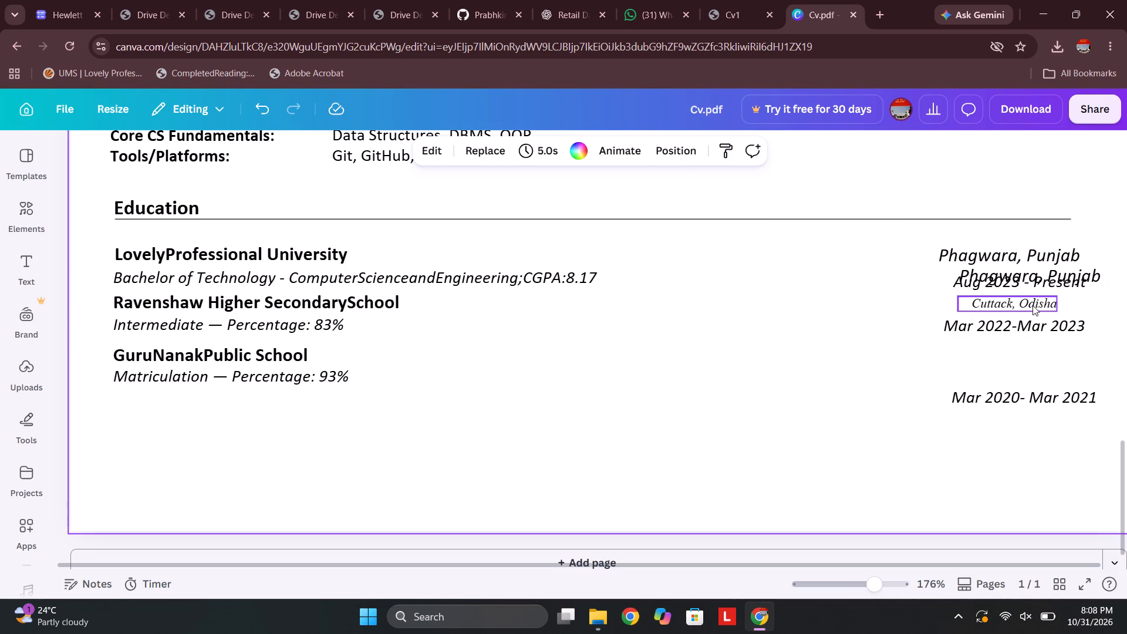
drag(1032, 305, 849, 303)
click(843, 258)
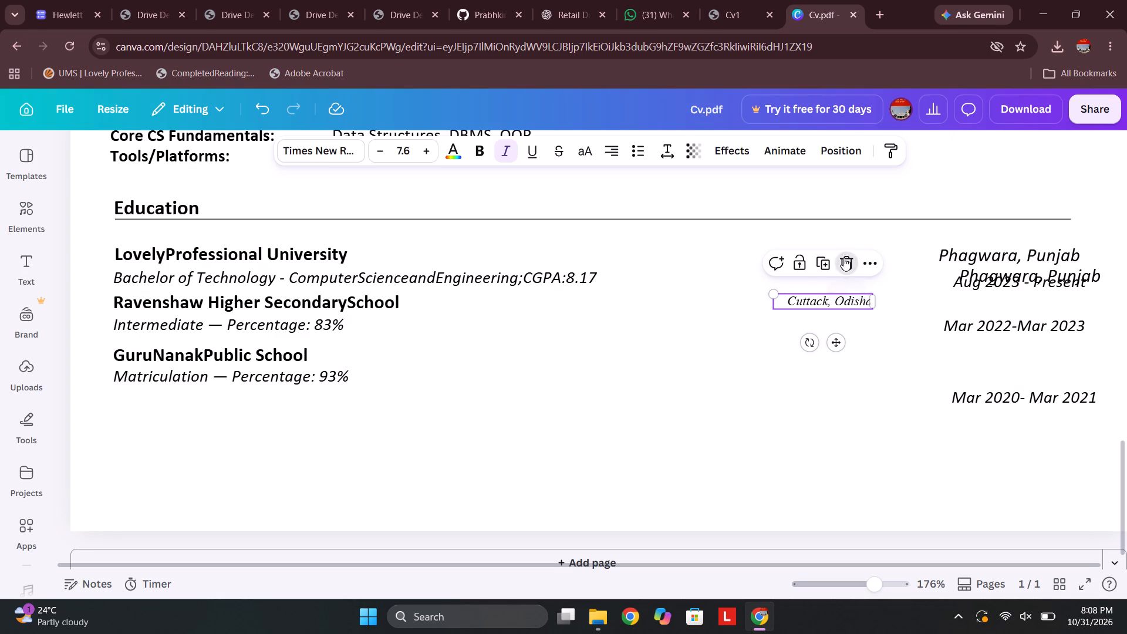
Place the duplicate "Phagwara, Punjab" box on the Ravenshaw Higher Secondary School line and replace its text with "Cuttack, Odisha".
drag(994, 272, 979, 300)
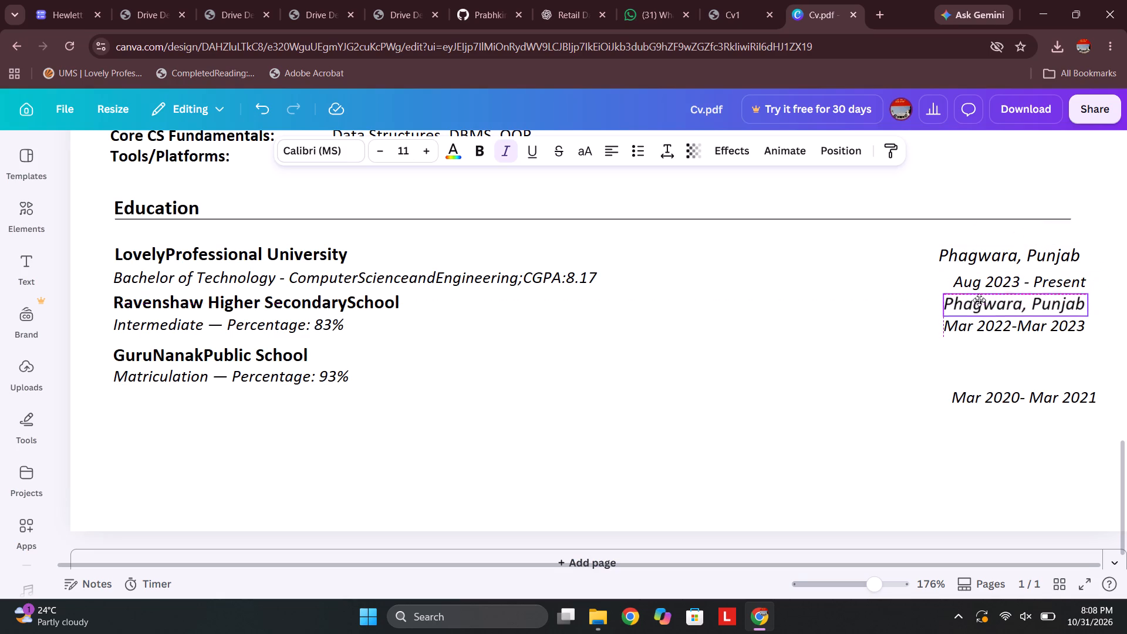
drag(979, 300, 978, 302)
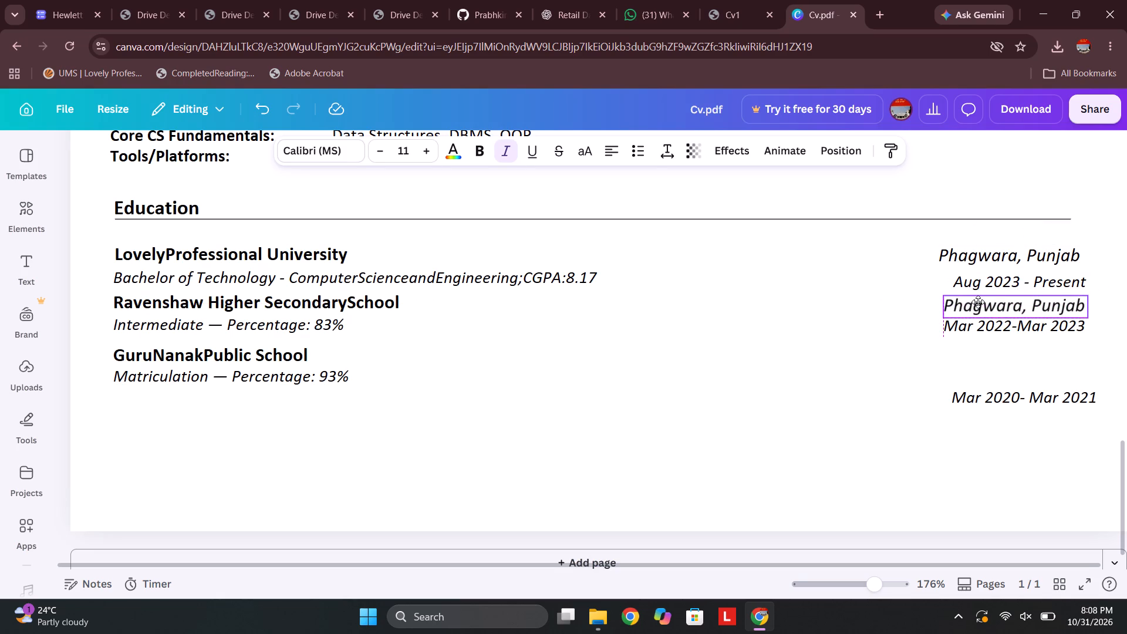
drag(978, 302, 979, 302)
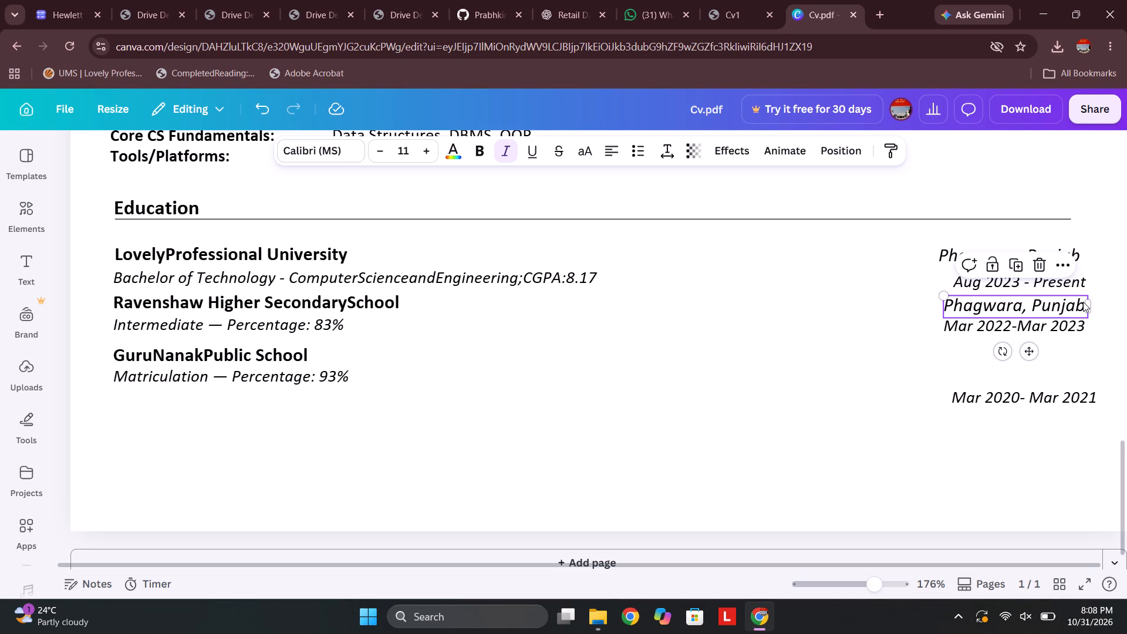
click(1083, 302)
key(ctrl+v)
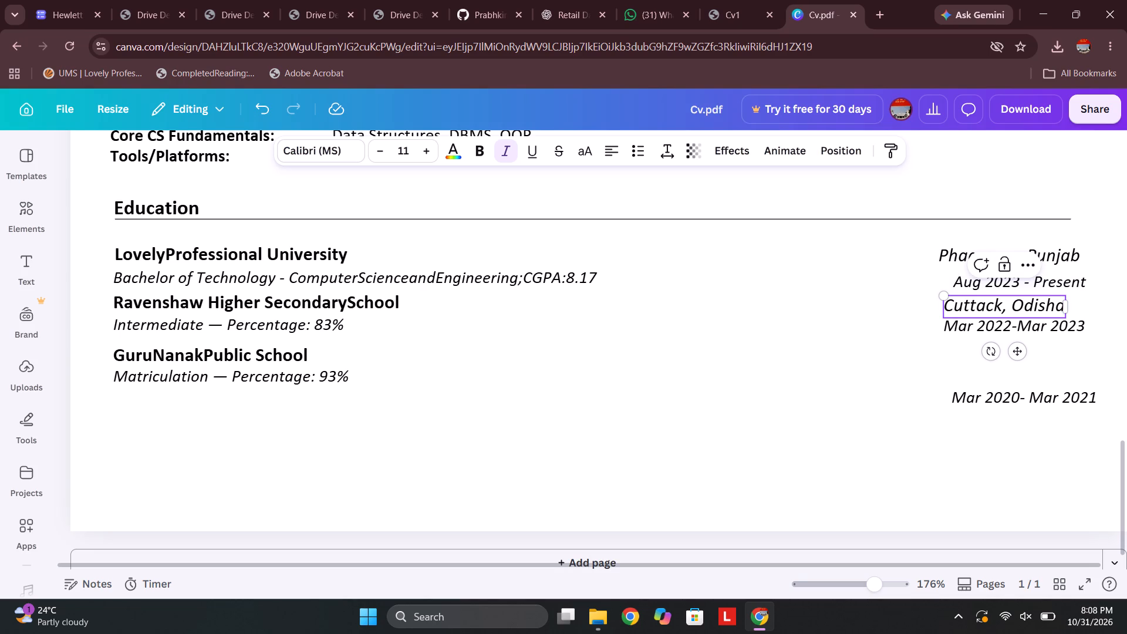
Widen the "Cuttack, Odisha" text box slightly and indent its text with two leading spaces, keeping it on one line.
drag(987, 302, 998, 302)
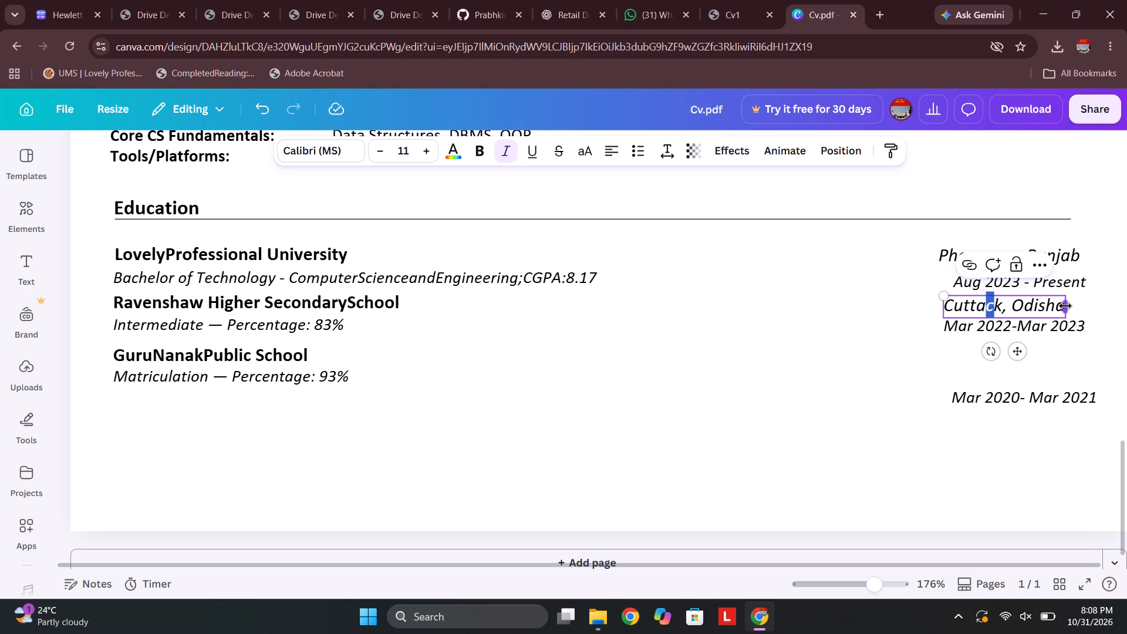
drag(1065, 306, 1079, 302)
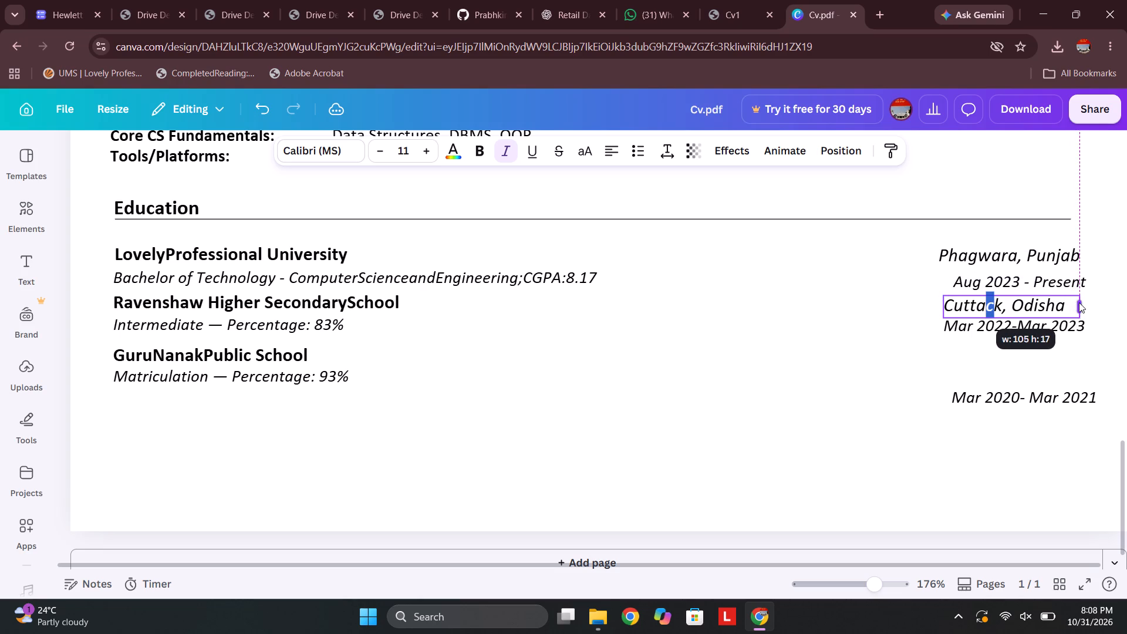
drag(1079, 302, 1078, 302)
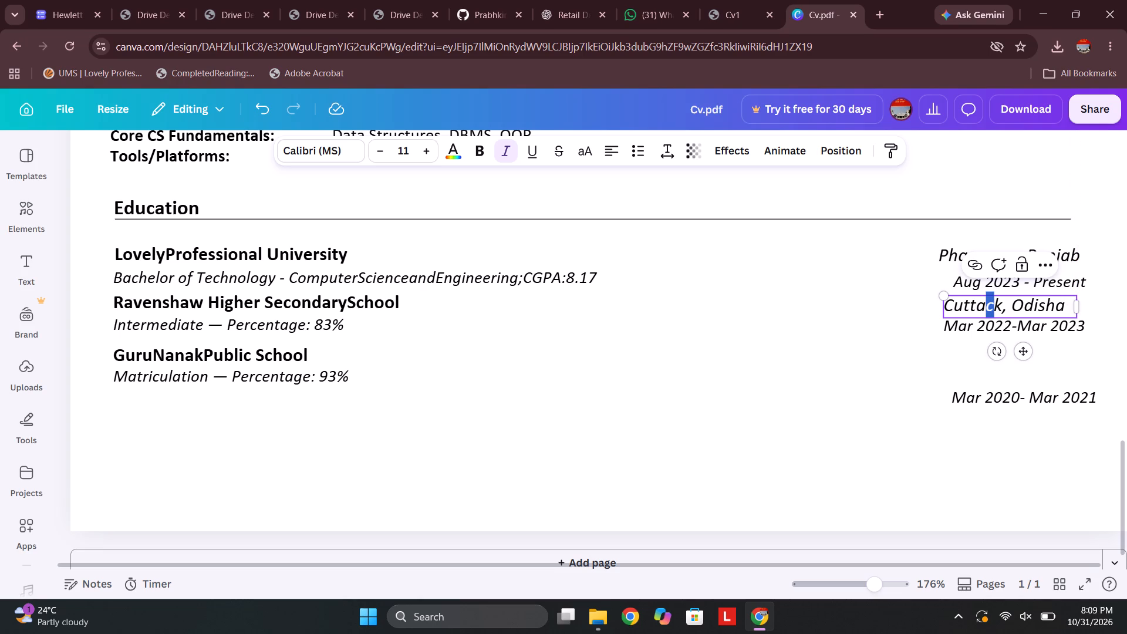
drag(944, 305, 963, 305)
drag(963, 305, 960, 305)
click(945, 302)
key(space)
key(space)
key(space)
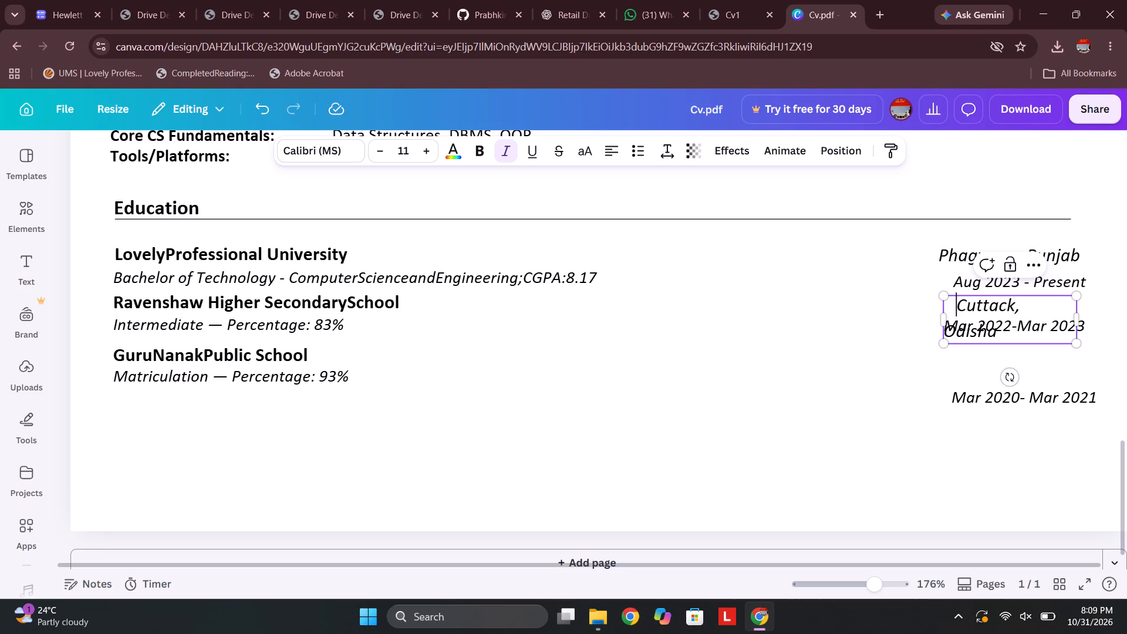
key(BackSpace)
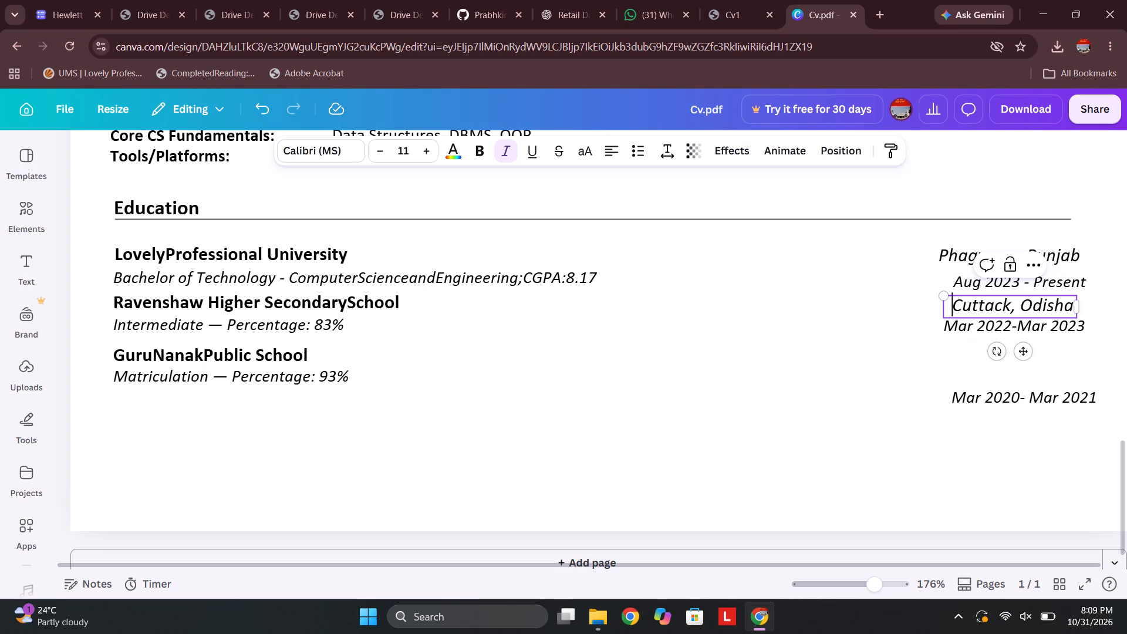
Scale the "Cuttack, Odisha" text box down from its upper-left corner to a font size of 10.4.
click(1001, 311)
drag(944, 296, 951, 296)
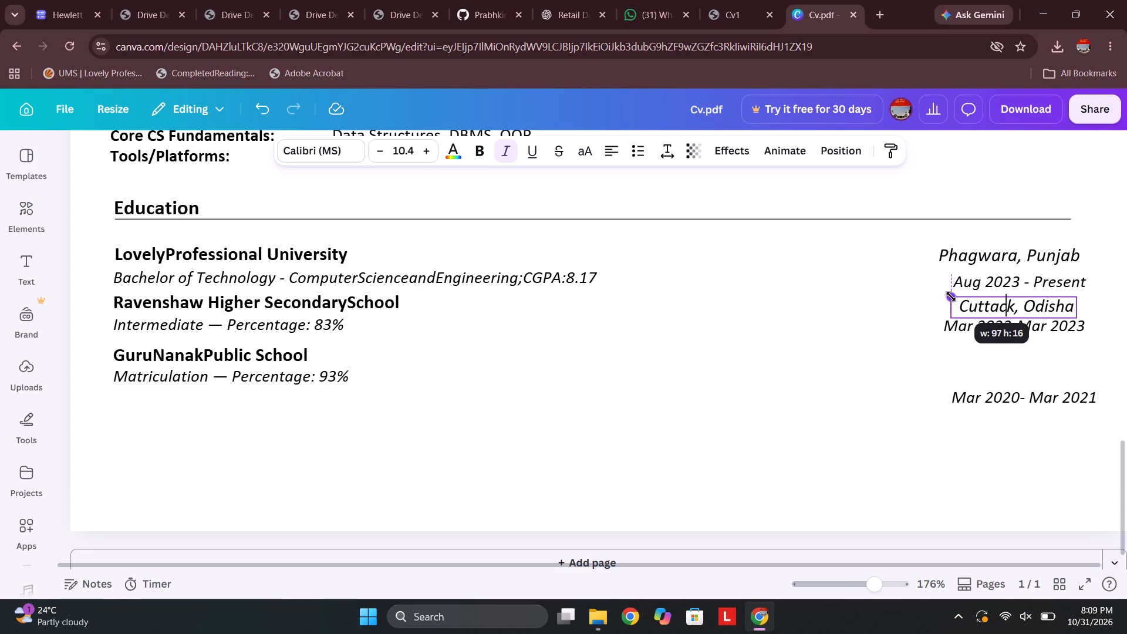
drag(951, 296, 951, 296)
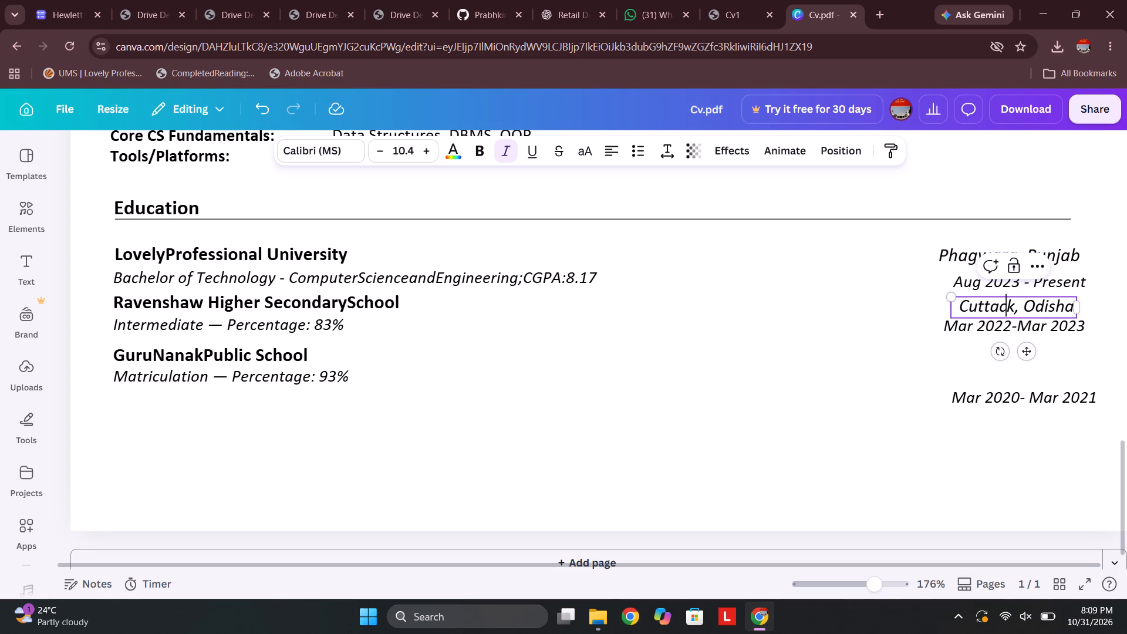
Widen the "Cuttack, Odisha" box to the end of the dates and add two more leading spaces to align its text.
drag(1023, 309, 1031, 309)
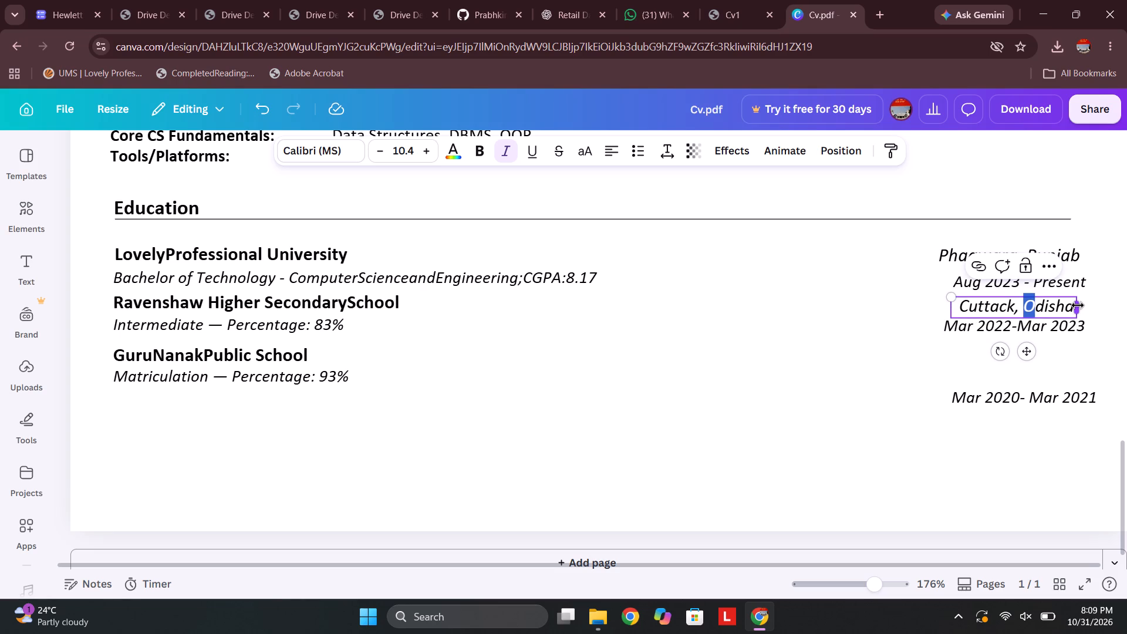
drag(1078, 305, 1083, 303)
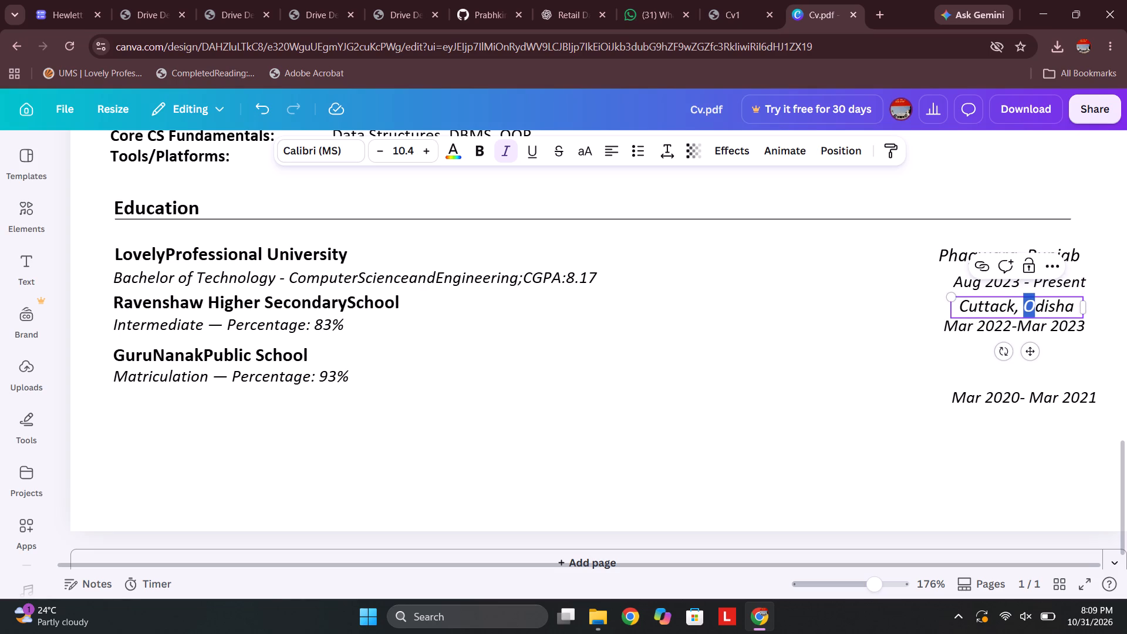
click(959, 305)
key(space)
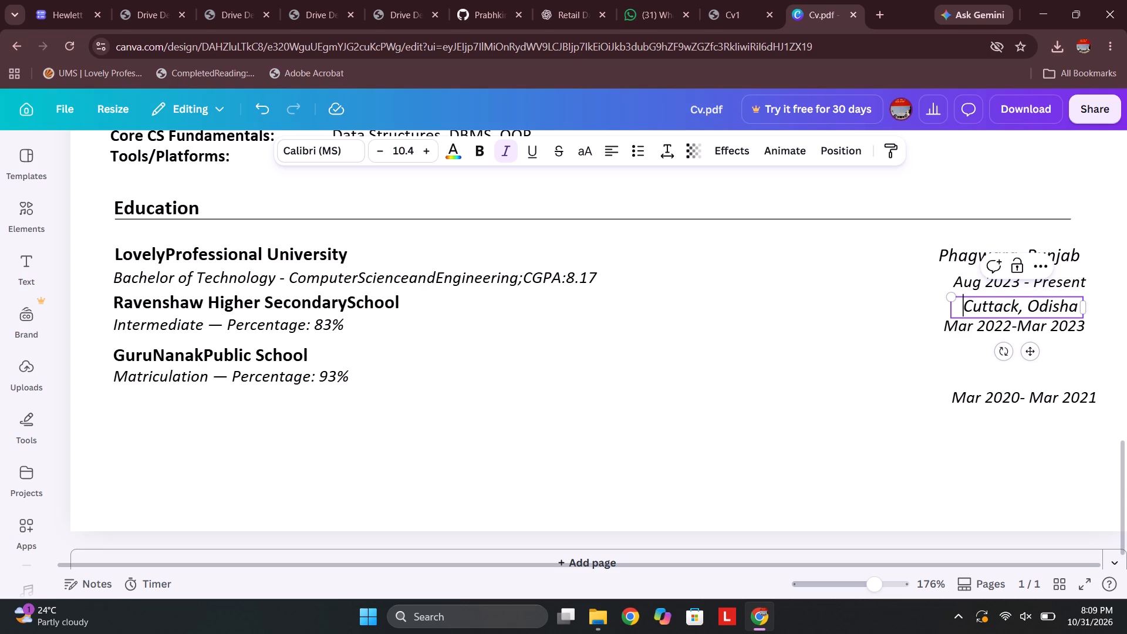
key(space)
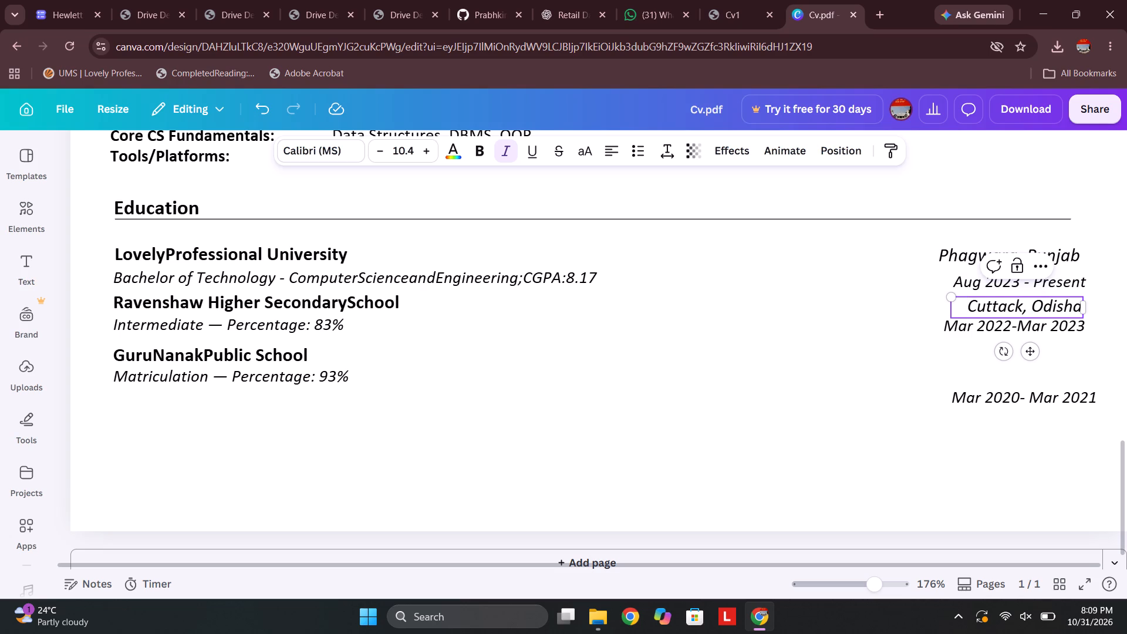
key(BackSpace)
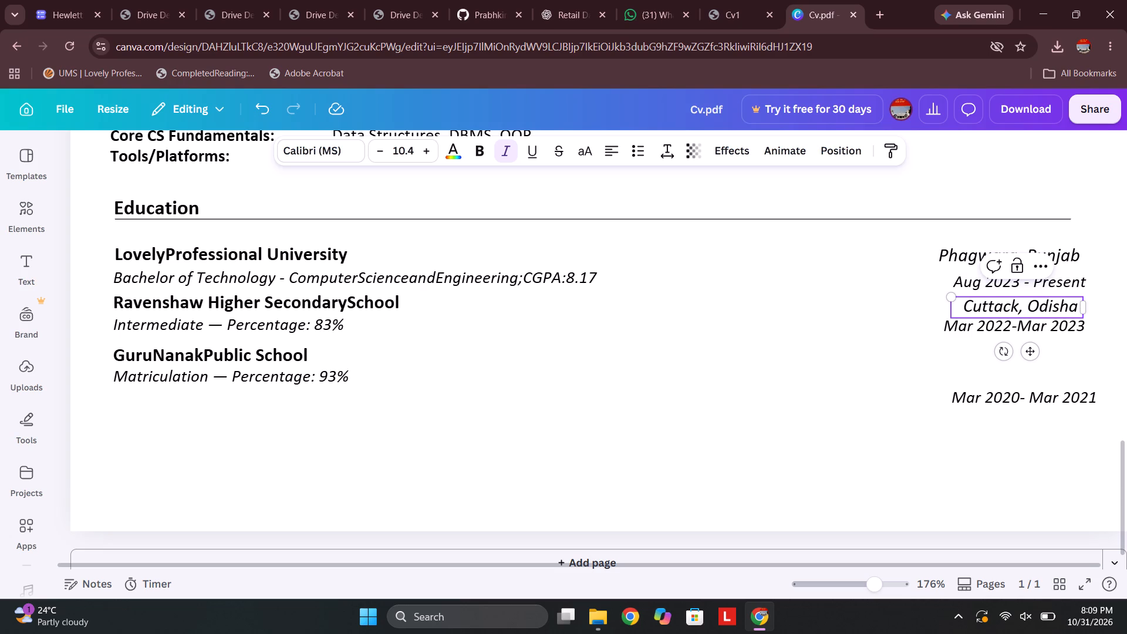
key(space)
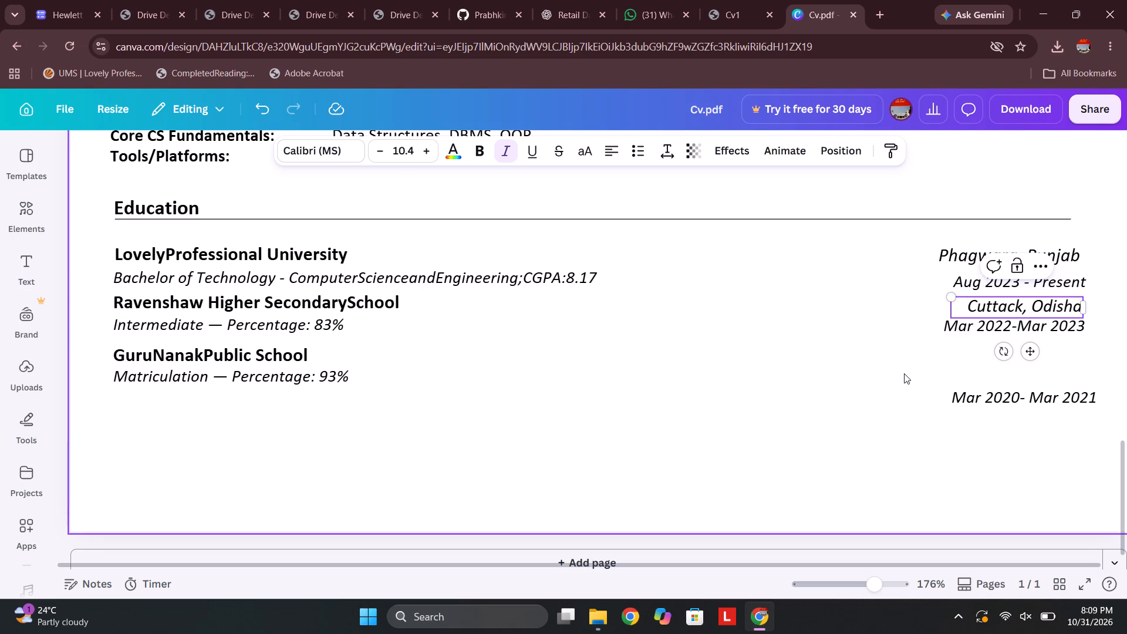
click(904, 373)
Duplicate the "Cuttack, Odisha" text box and place the copy on the GuruNanak Public School line, below "Mar 2022-Mar 2023".
click(1006, 307)
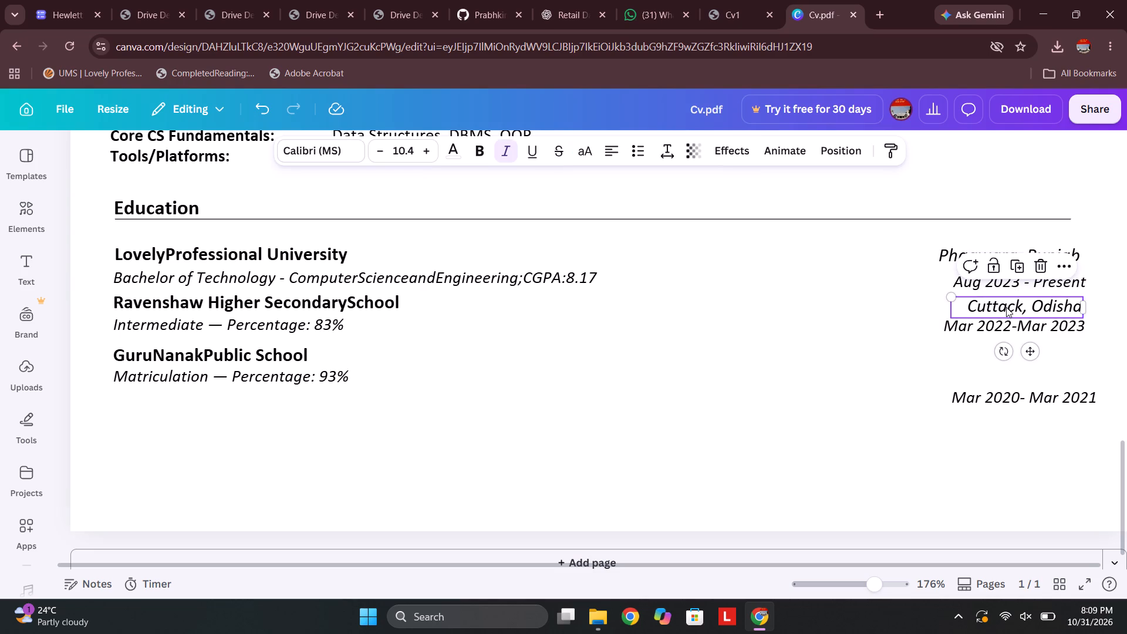
key(ctrl+c)
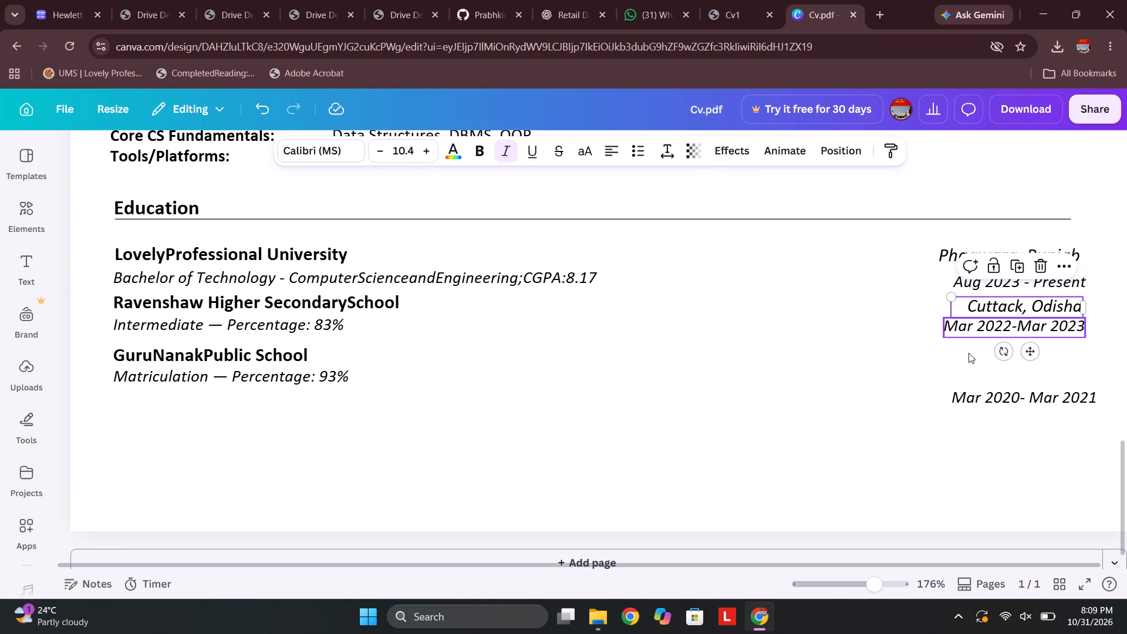
click(969, 353)
key(ctrl+v)
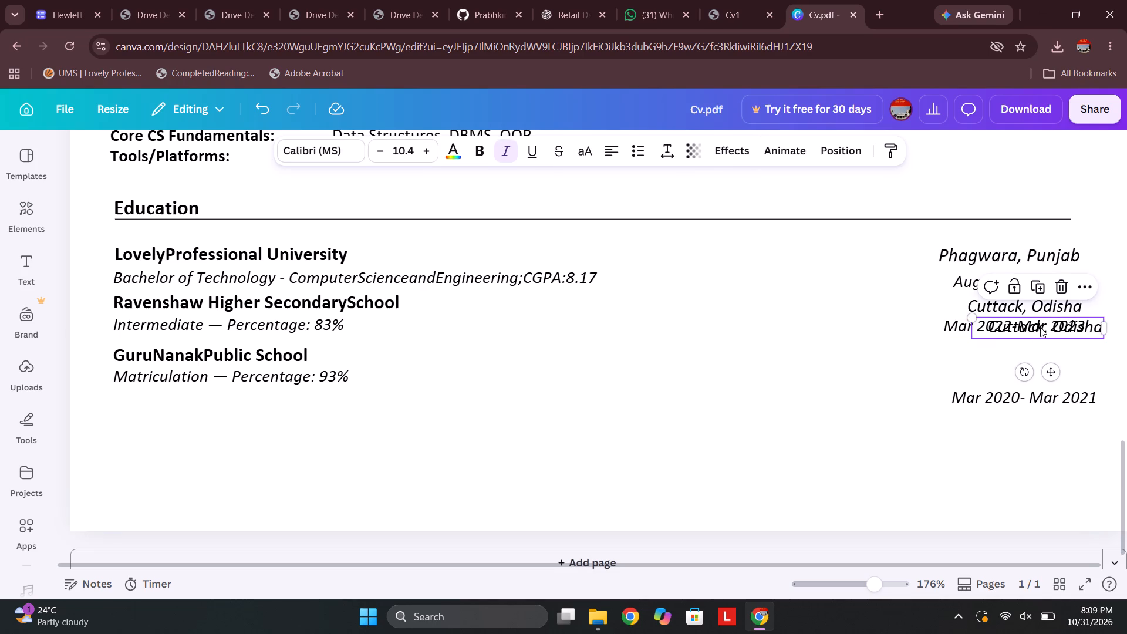
drag(1040, 327, 1021, 347)
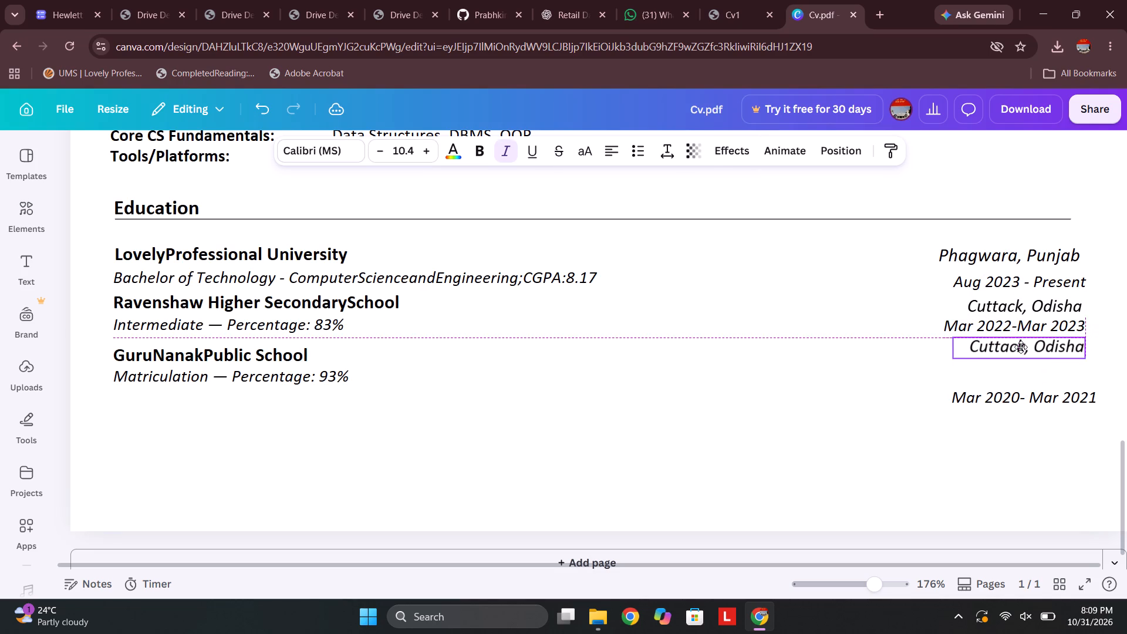
drag(1021, 347, 1015, 349)
Move the "Mar 2020- Mar 2021" date up onto the "Matriculation — Percentage: 93%" line.
drag(984, 397, 967, 376)
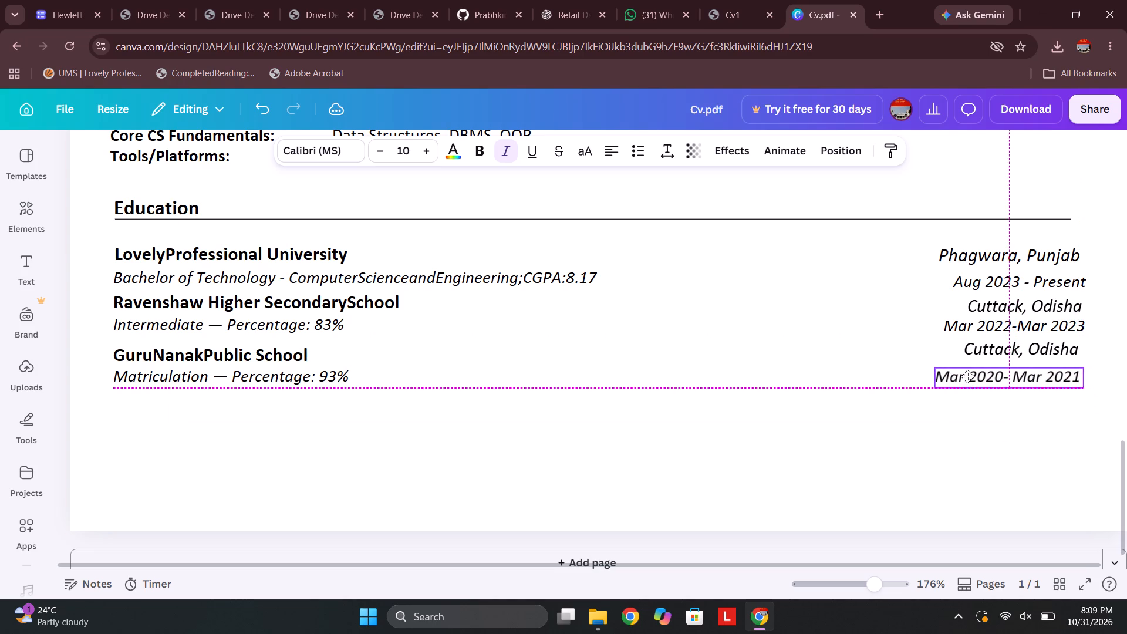
Move the "Mar 2020- Mar 2021" date slightly up and outward, closer beneath "Cuttack, Odisha" on the GuruNanak Public School entry.
drag(967, 376, 967, 376)
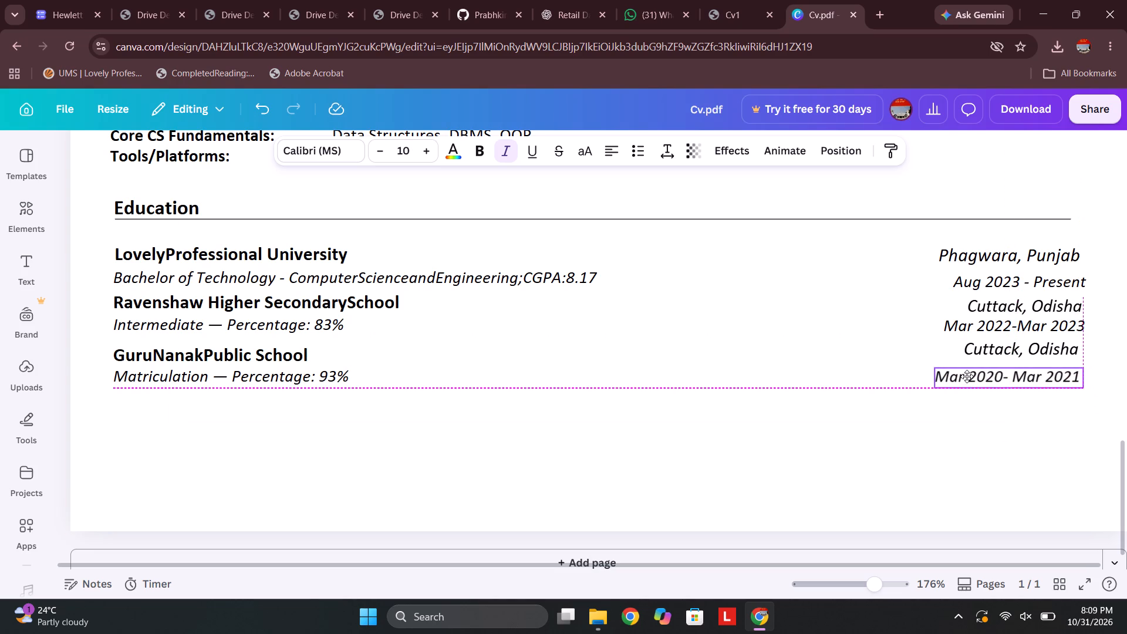
drag(967, 376, 970, 373)
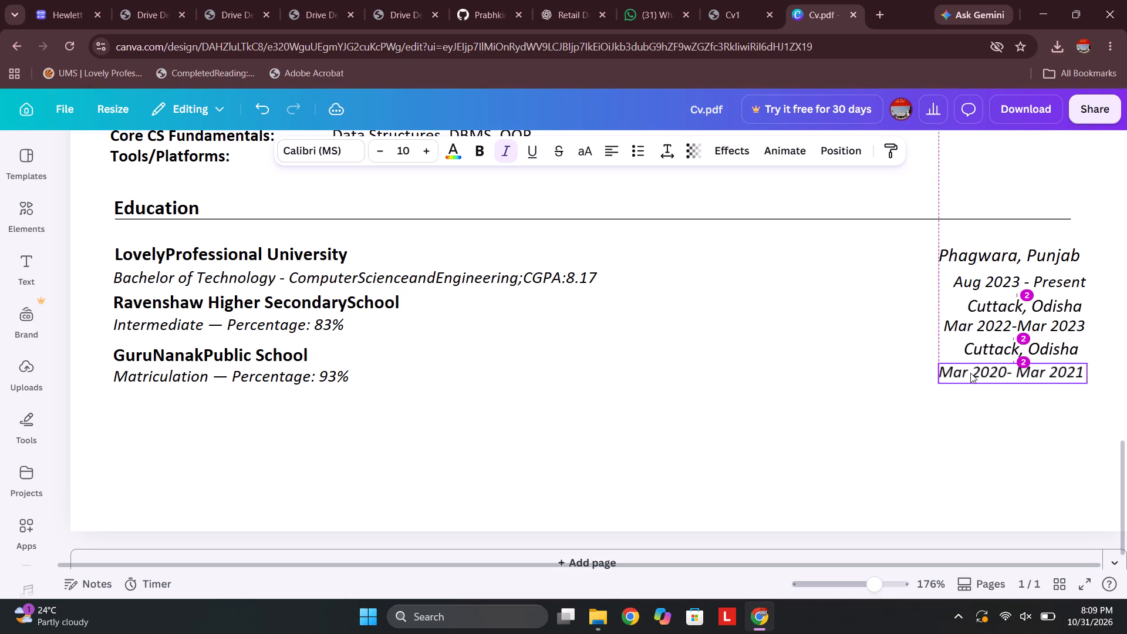
click(866, 380)
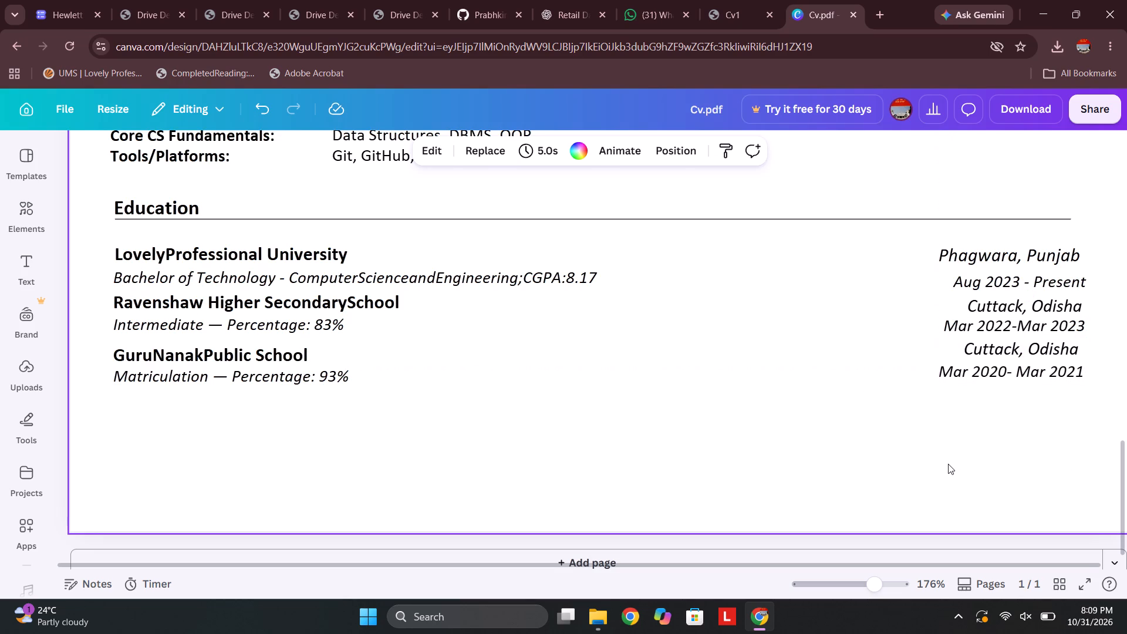
Nudge "Aug 2023 - Present" and the Ravenshaw entry's "Cuttack, Odisha" upward to line up with their Education lines.
scroll(948, 464, up, 1)
click(989, 319)
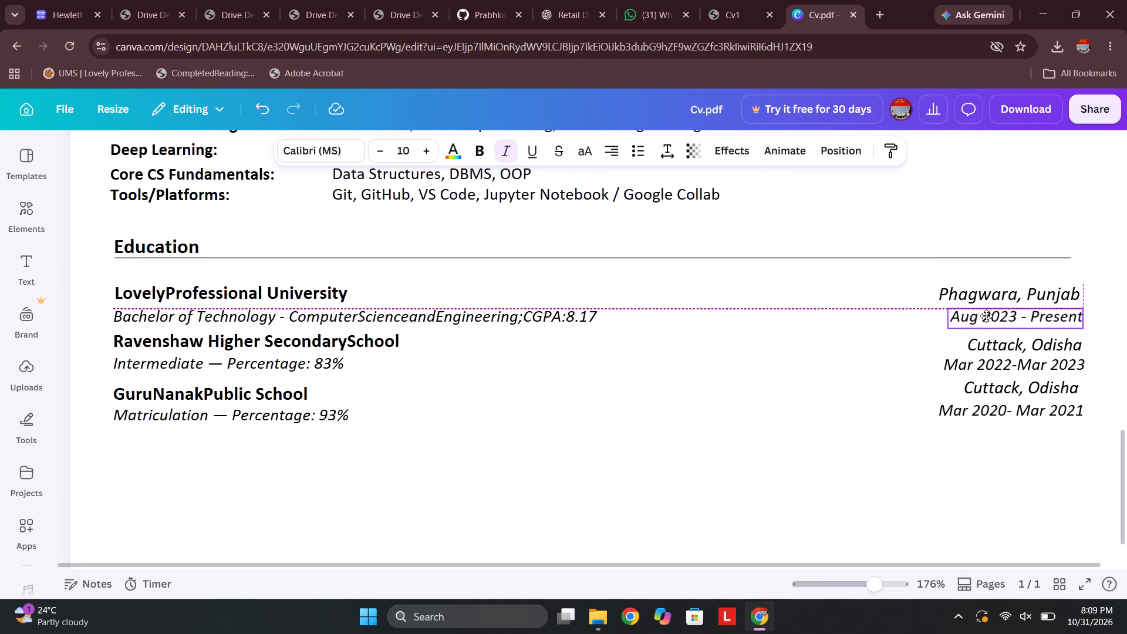
click(1015, 344)
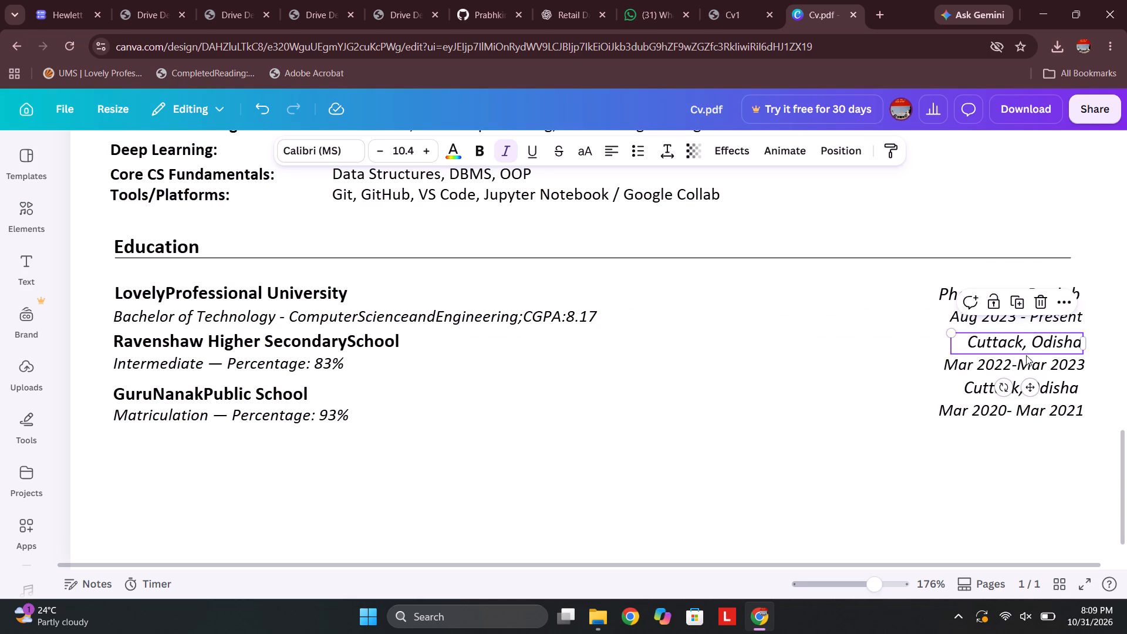
click(1025, 361)
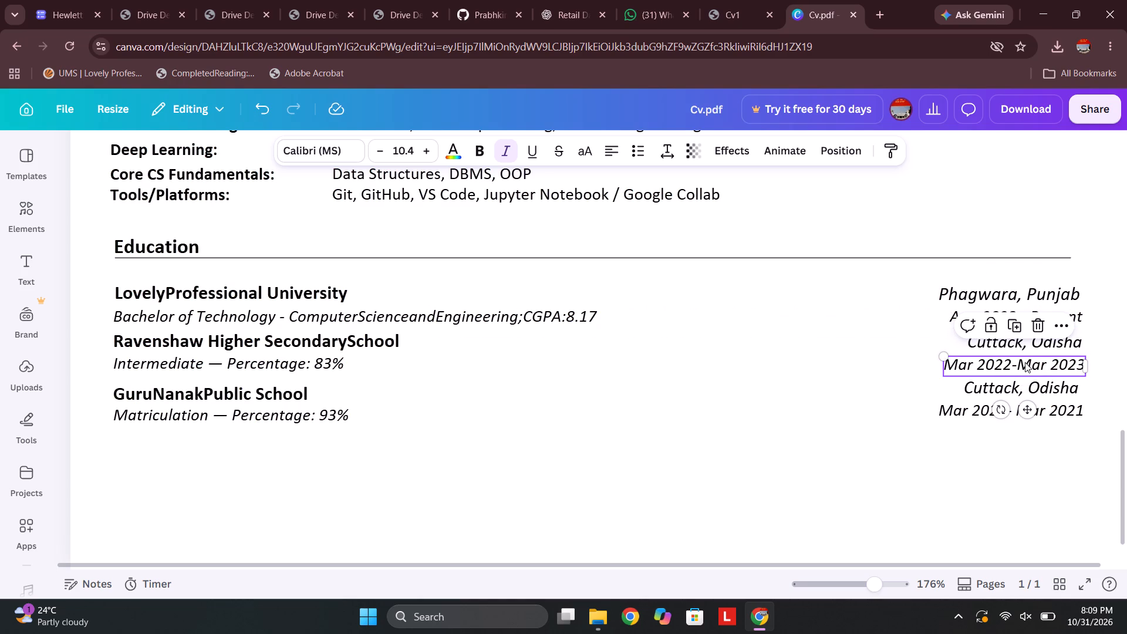
Align "Cuttack, Odisha" with the GuruNanak Public School line and the end of "Mar 2020- Mar 2021", keeping that date just beneath it.
drag(1027, 381, 1027, 386)
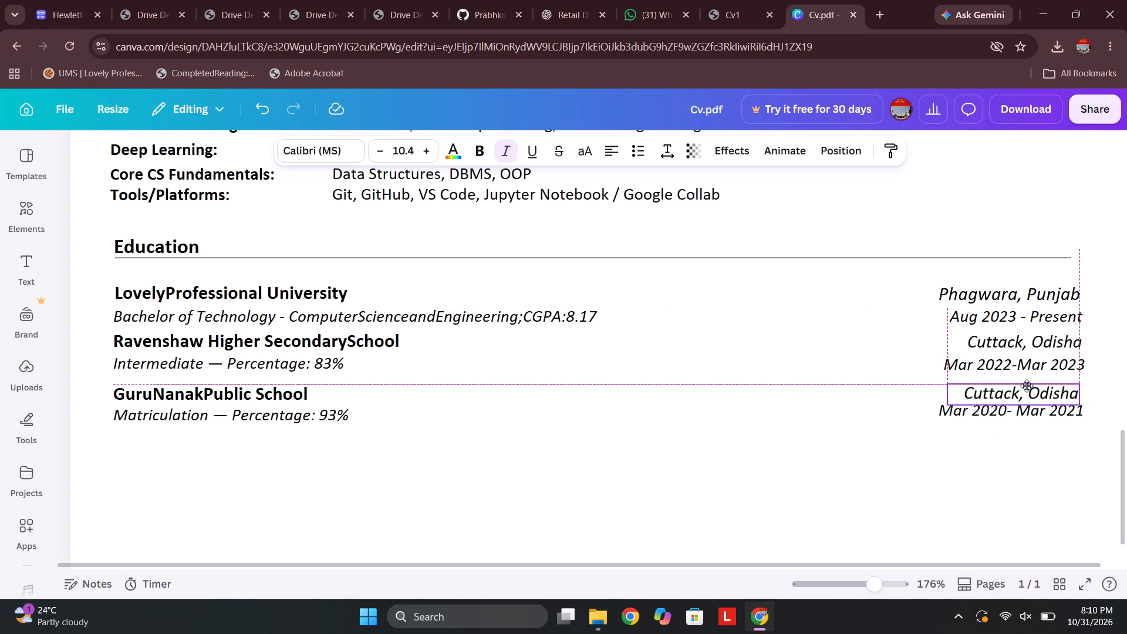
drag(1027, 386, 1027, 386)
click(1028, 410)
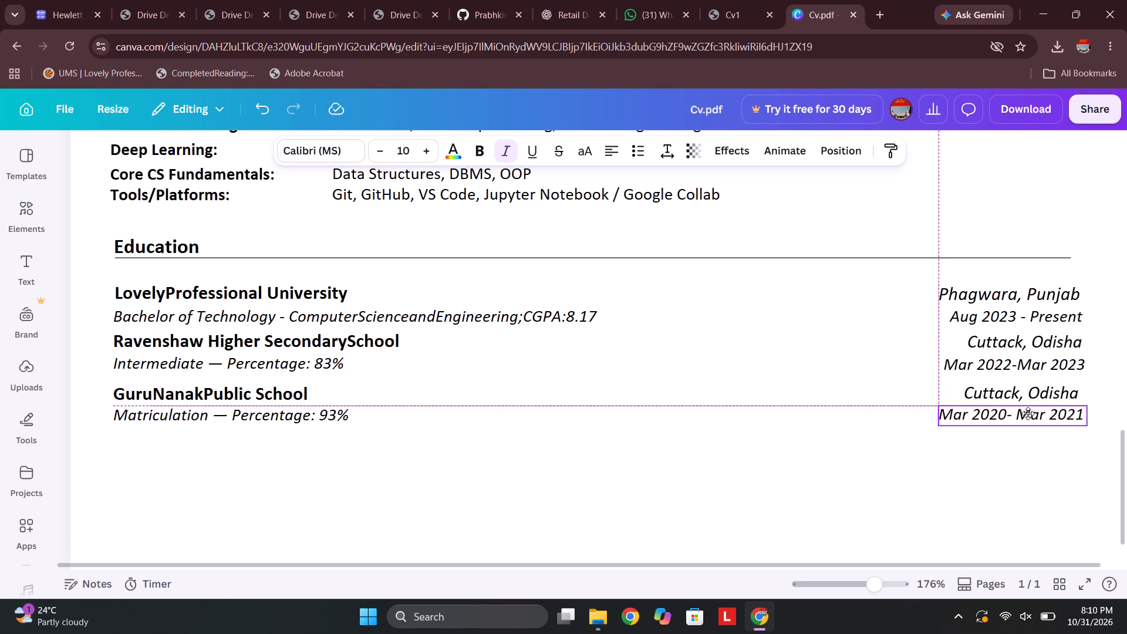
click(852, 433)
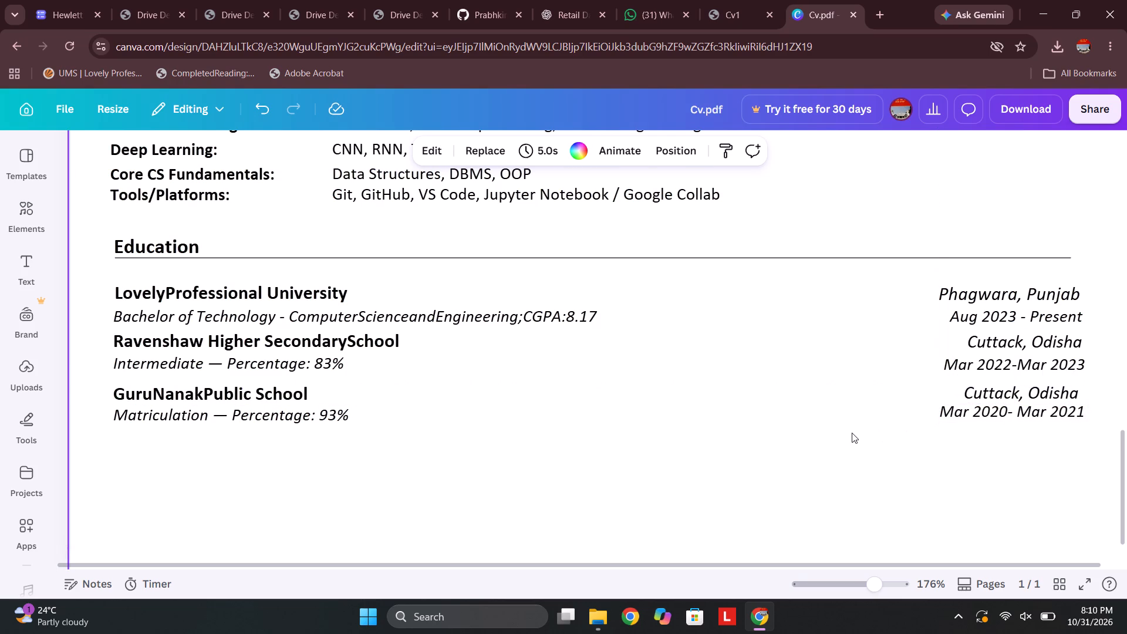
click(1015, 387)
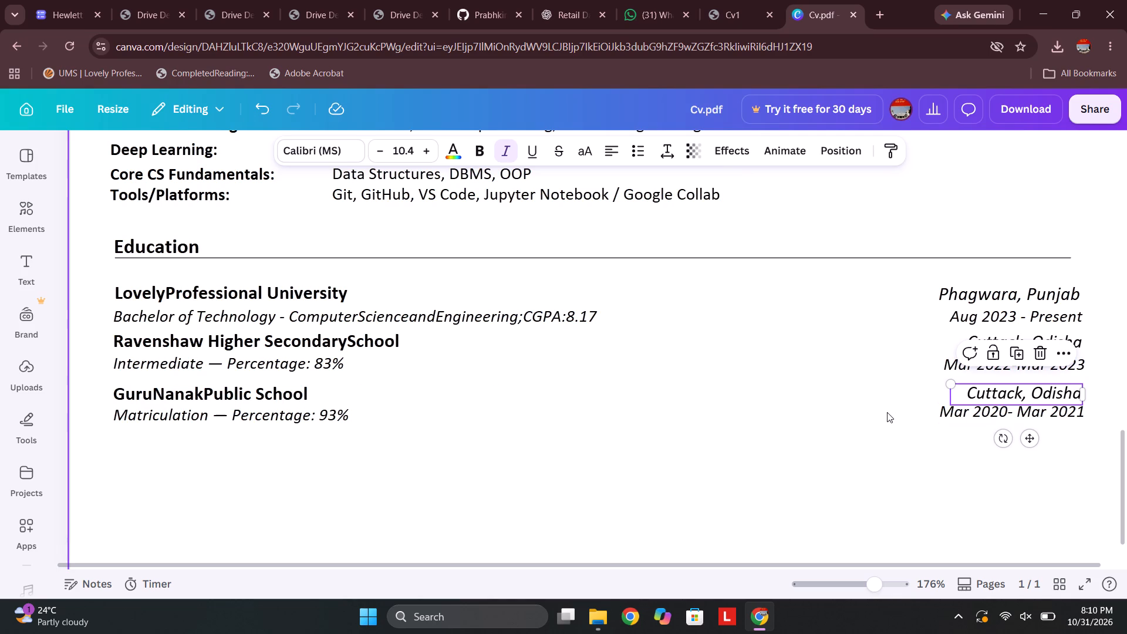
click(858, 429)
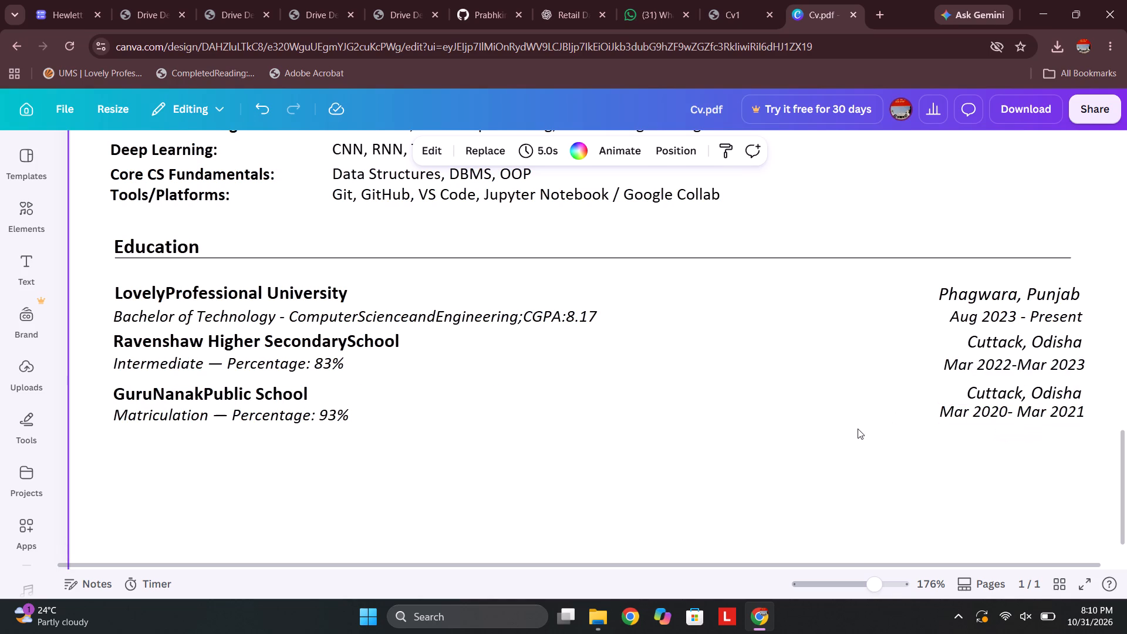
click(1018, 395)
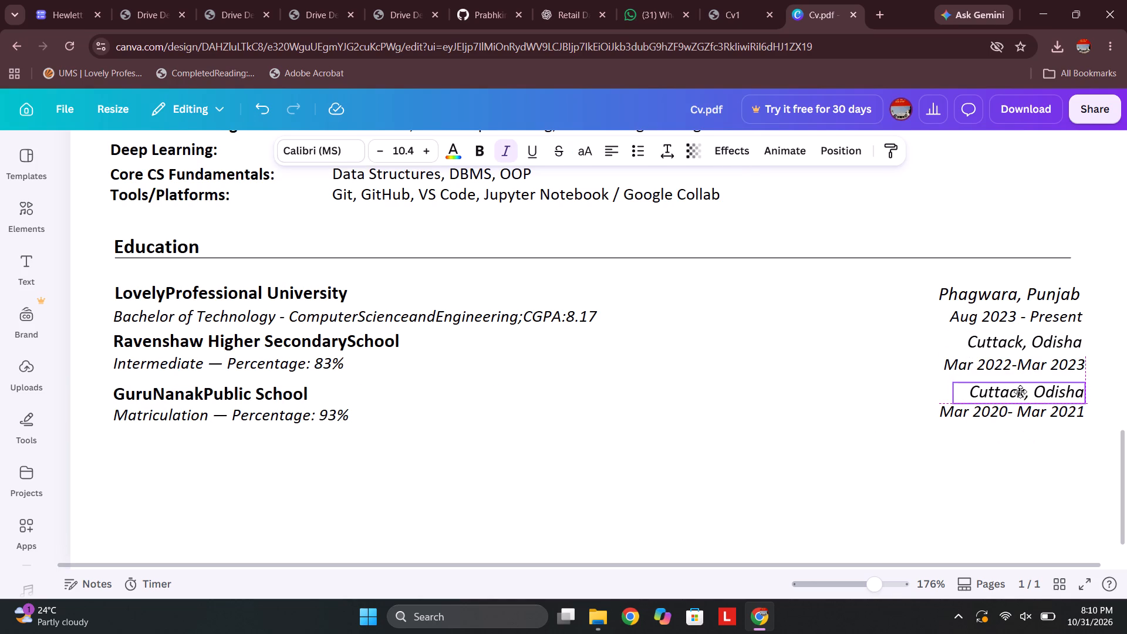
click(887, 429)
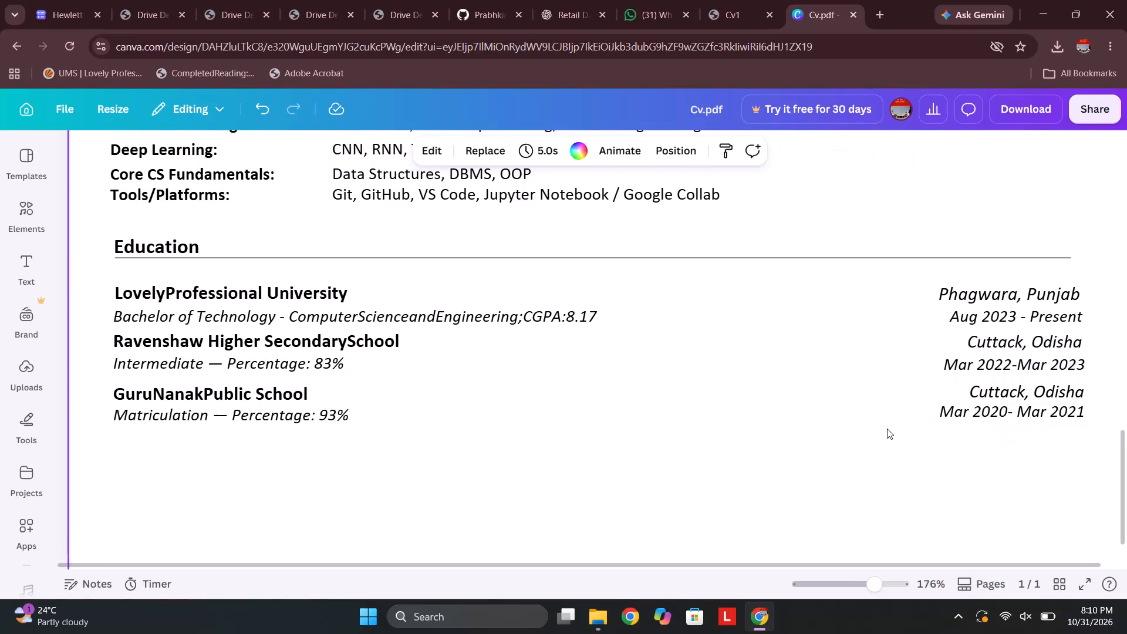
Move "Phagwara, Punjab" outward and slightly down so it sits just above "Aug 2023 - Present".
scroll(887, 429, up, 1)
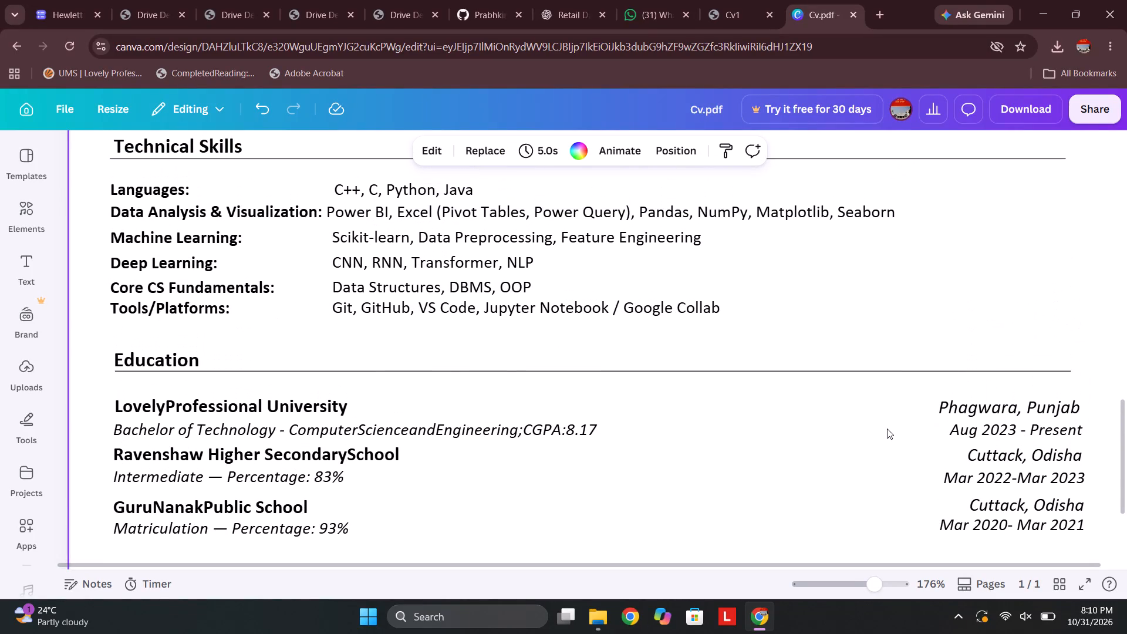
scroll(887, 429, up, 1)
click(1003, 412)
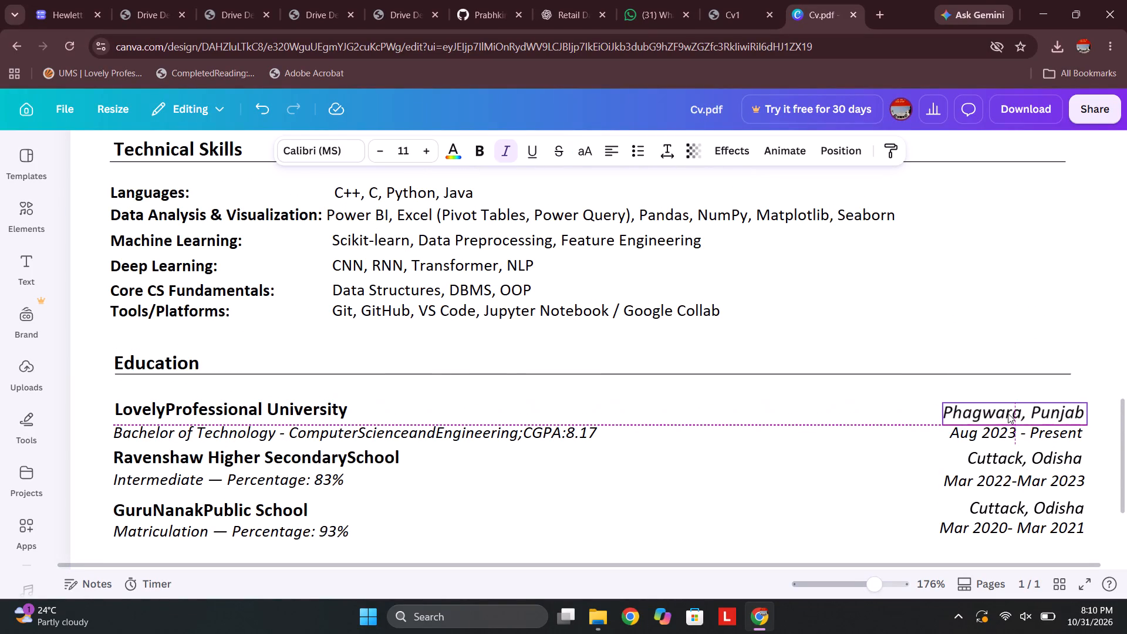
click(1008, 413)
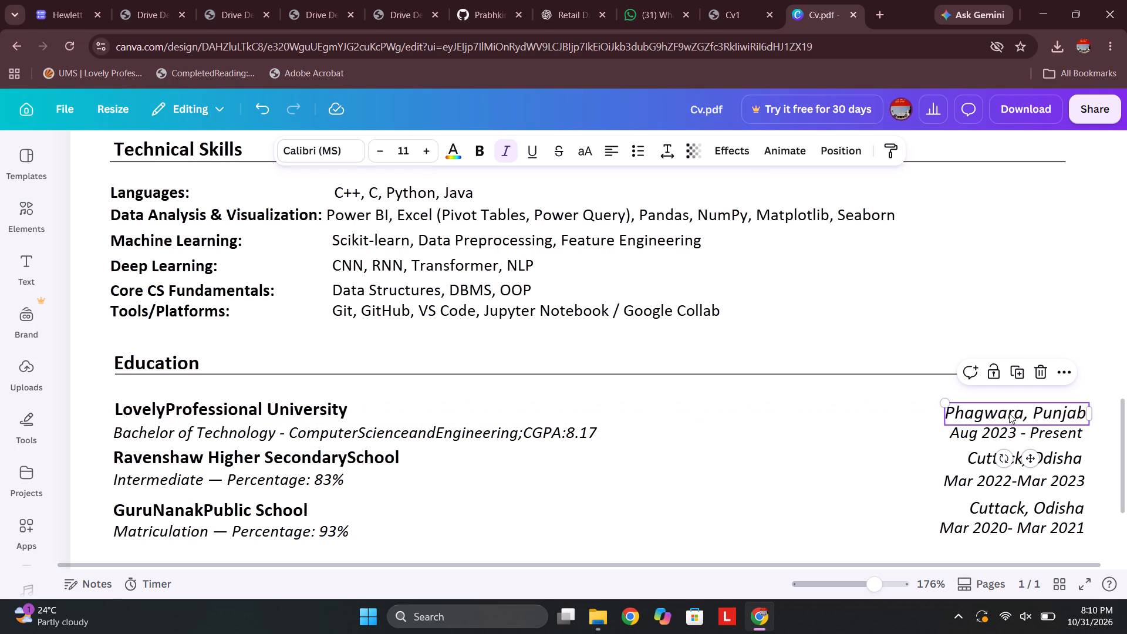
click(841, 452)
Review the Certificates, Technical Skills, Projects and Work Experience sections of the CV up to its header.
scroll(841, 452, up, 3)
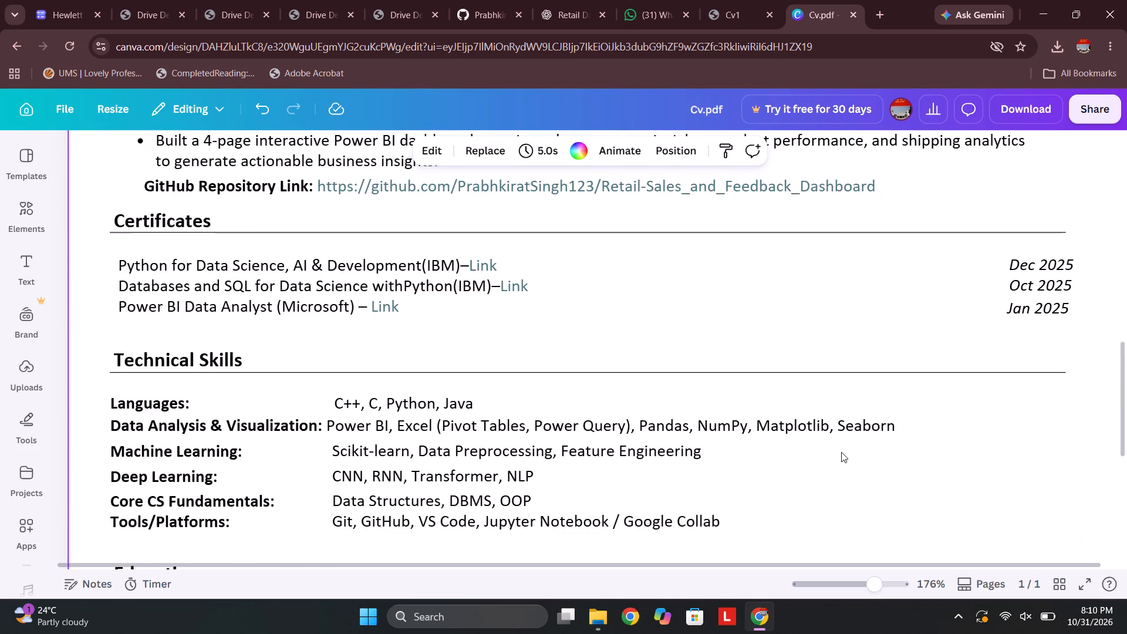
scroll(841, 452, up, 5)
scroll(841, 452, down, 2)
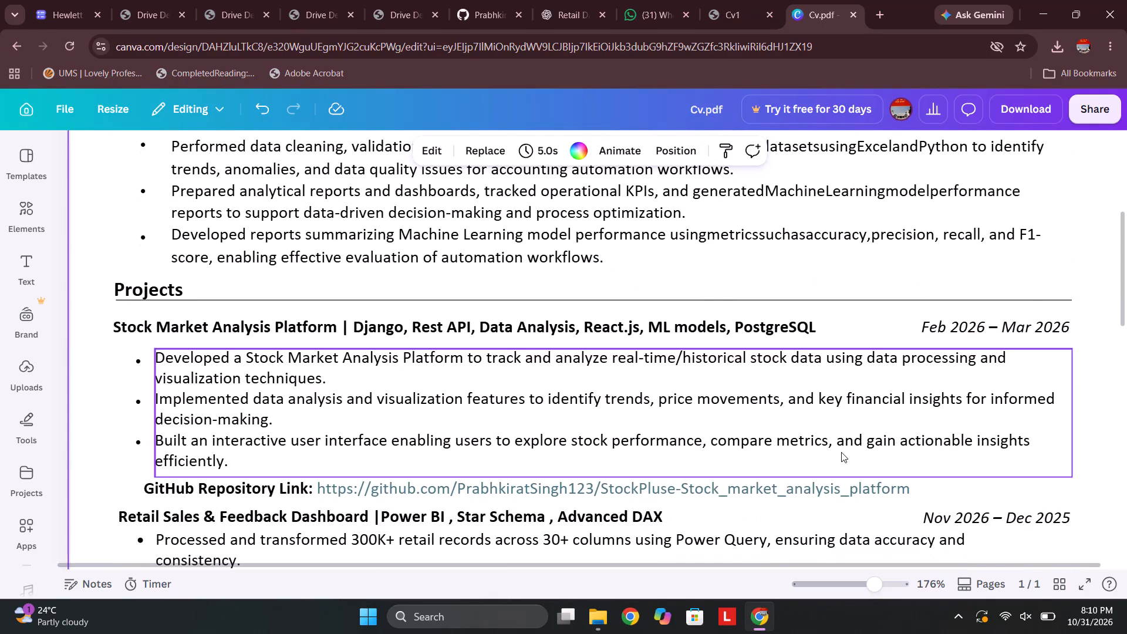
click(83, 459)
scroll(83, 459, down, 1)
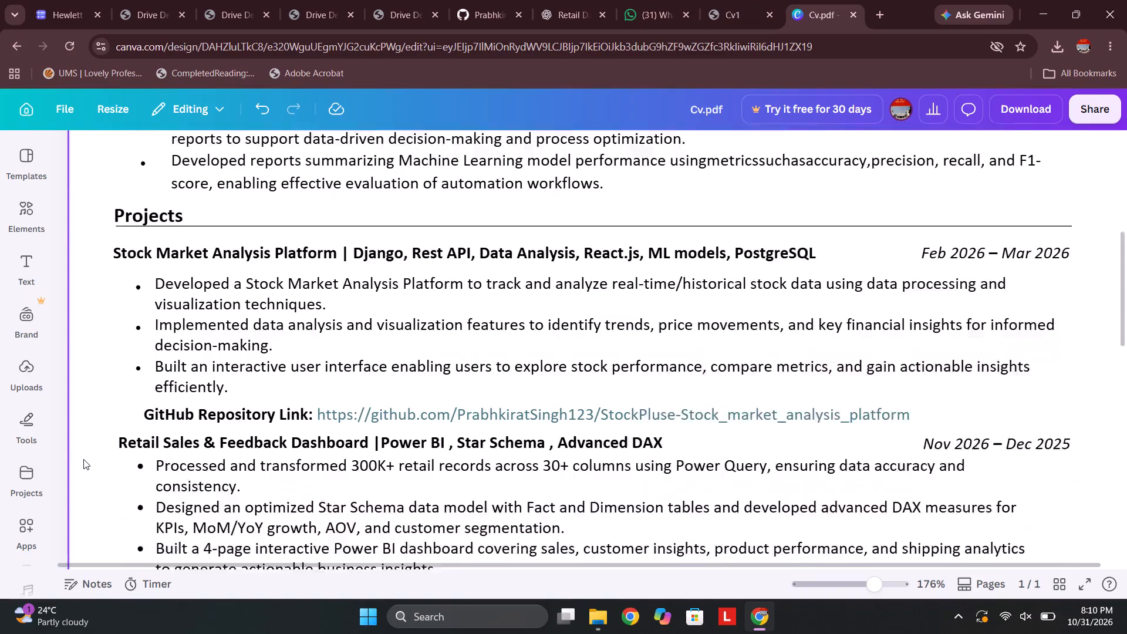
scroll(83, 459, down, 1)
scroll(83, 459, up, 9)
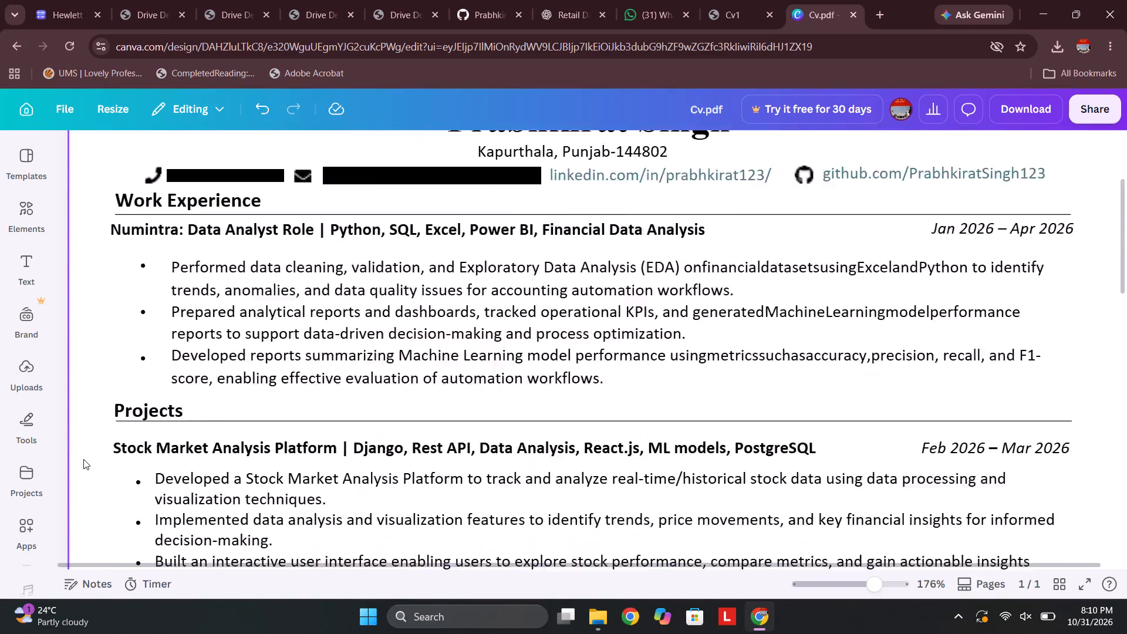
scroll(83, 459, up, 3)
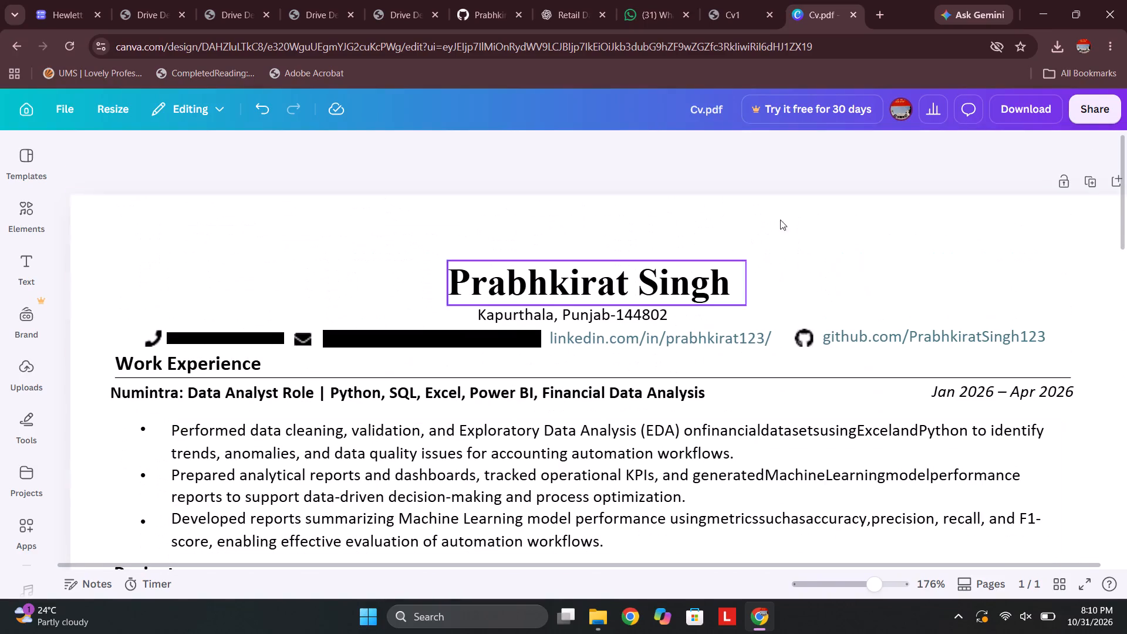
Download the CV as a PDF with the Digital preset.
click(1024, 106)
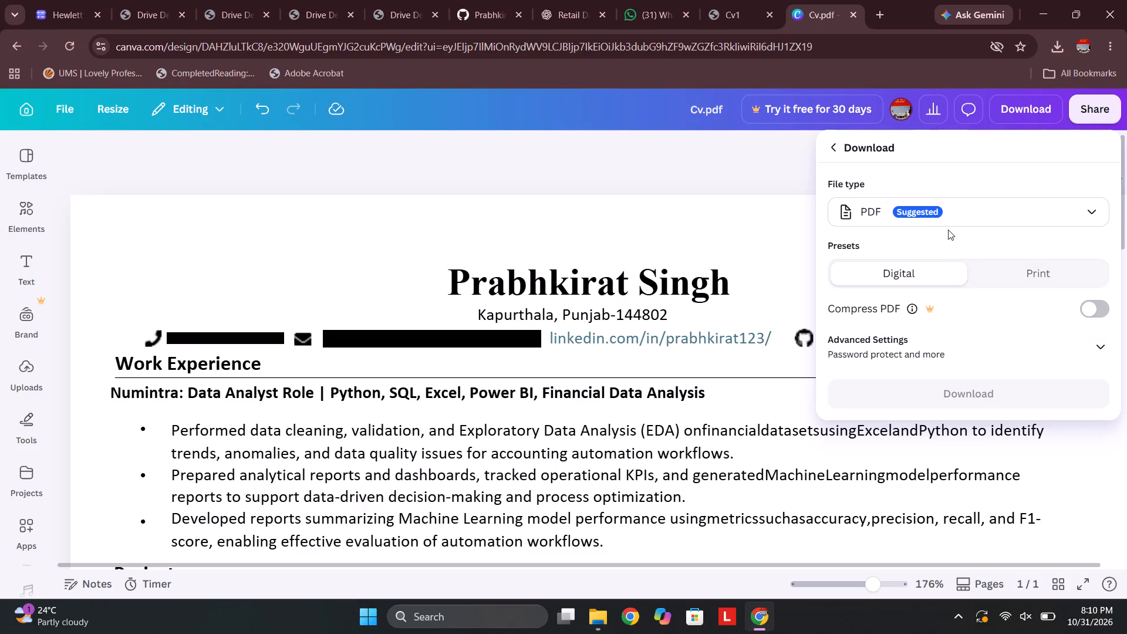
click(925, 277)
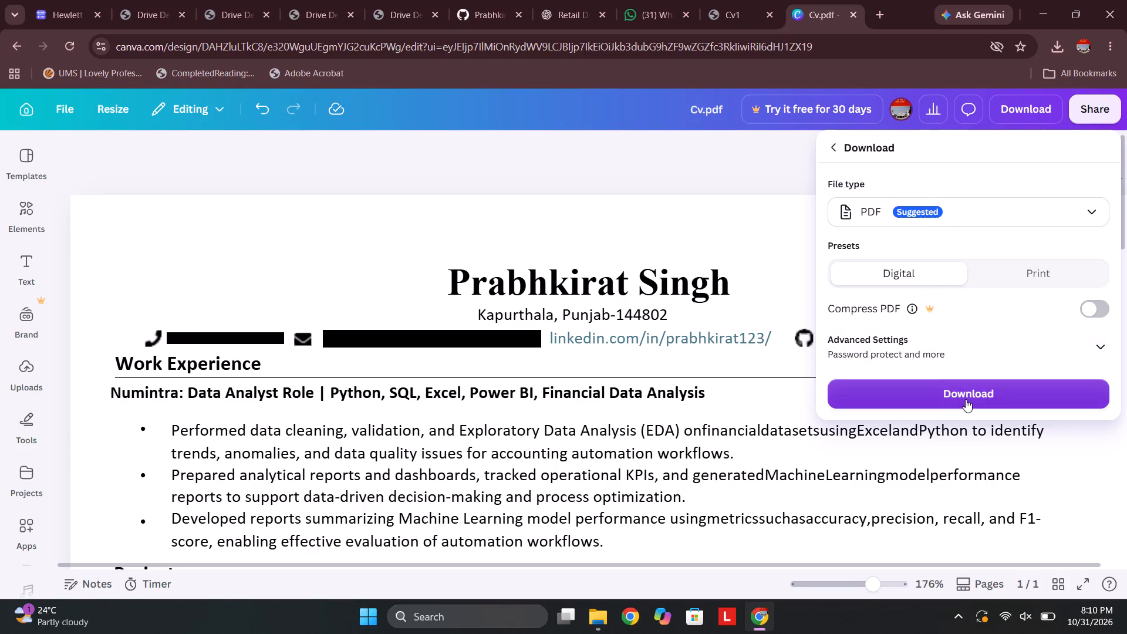
click(966, 399)
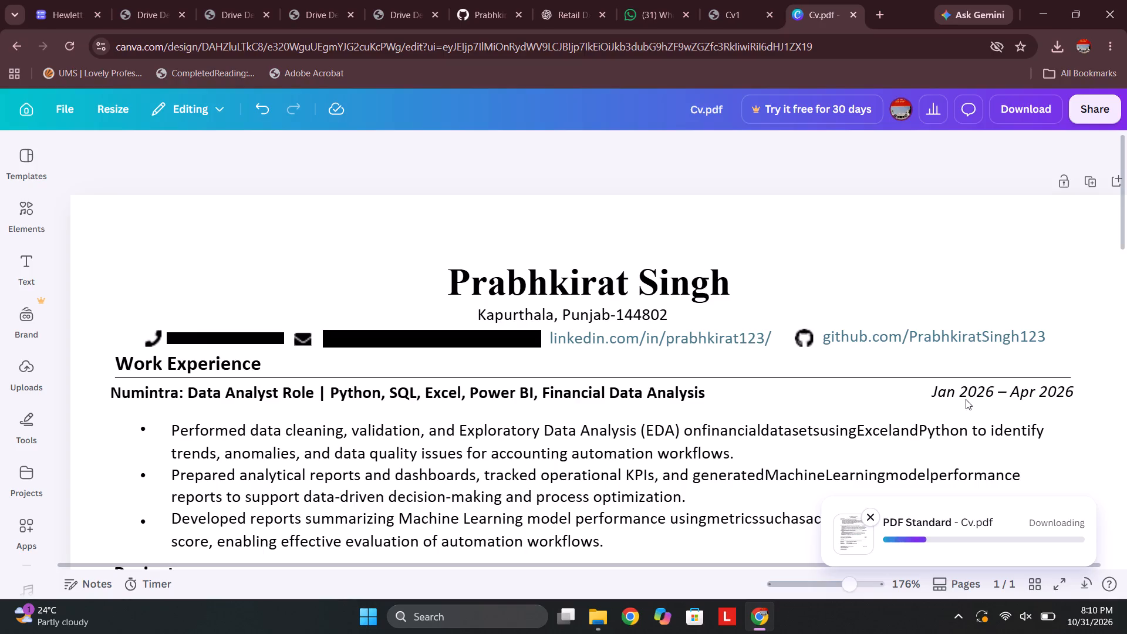
click(1040, 538)
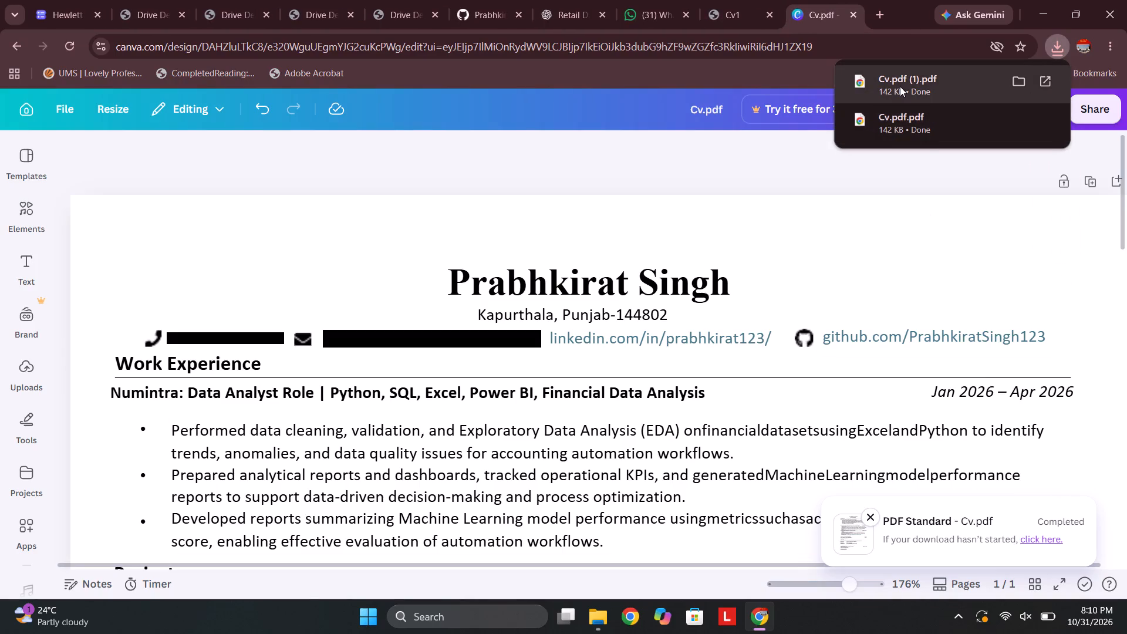
Open the downloaded Cv.pdf.pdf, check its layout and dates from header to Education, and close it.
double_click(892, 120)
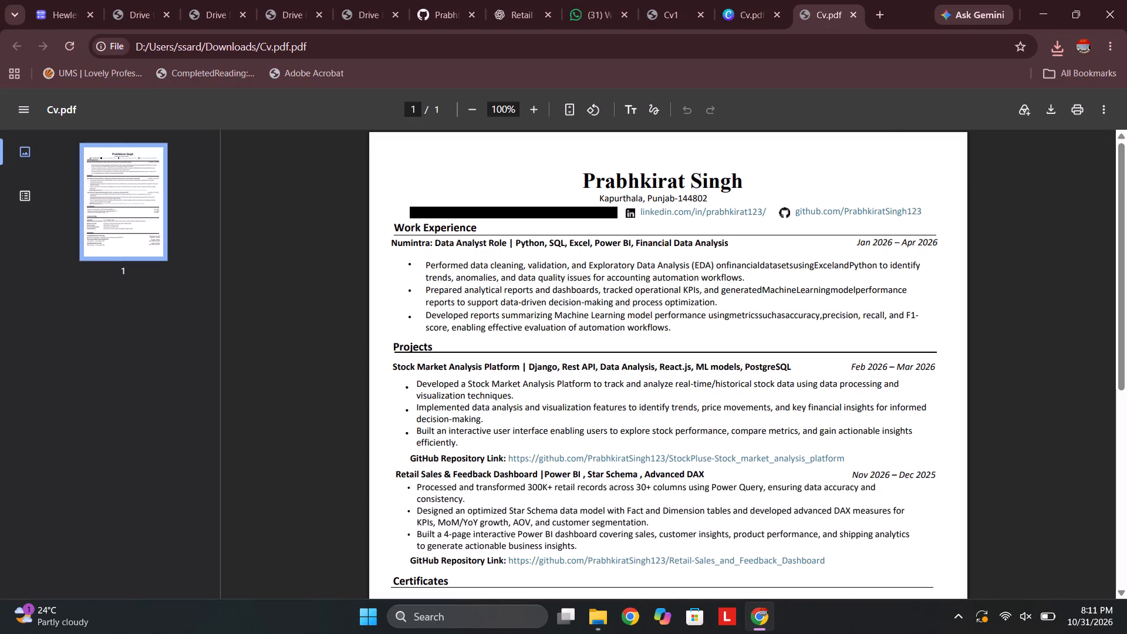
scroll(528, 322, down, 1)
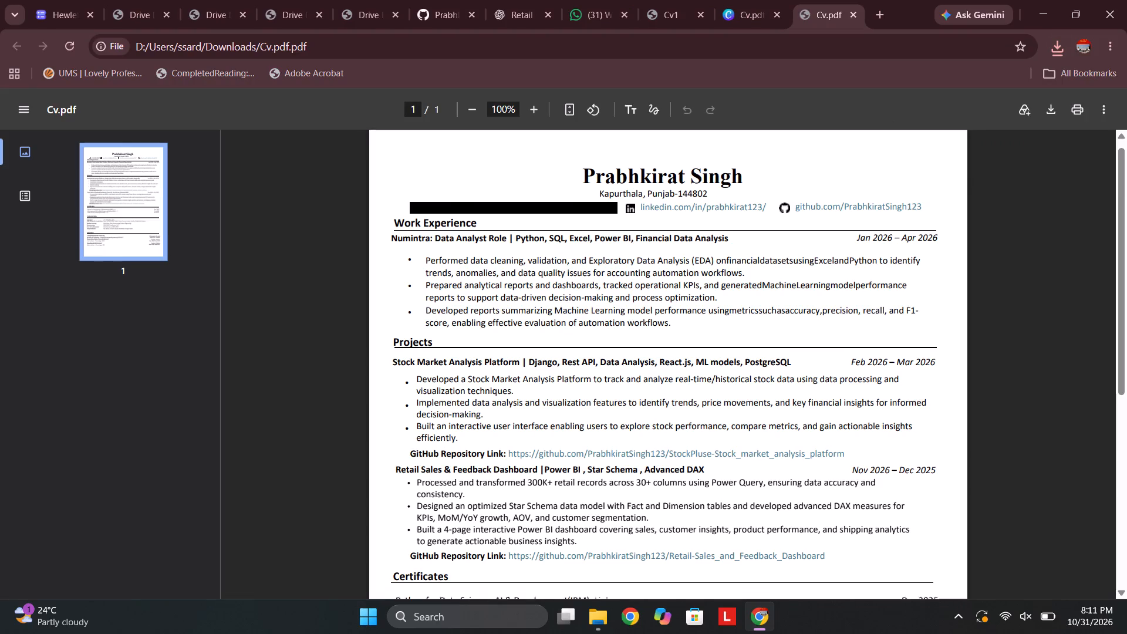
scroll(528, 322, down, 2)
scroll(528, 322, left, 1)
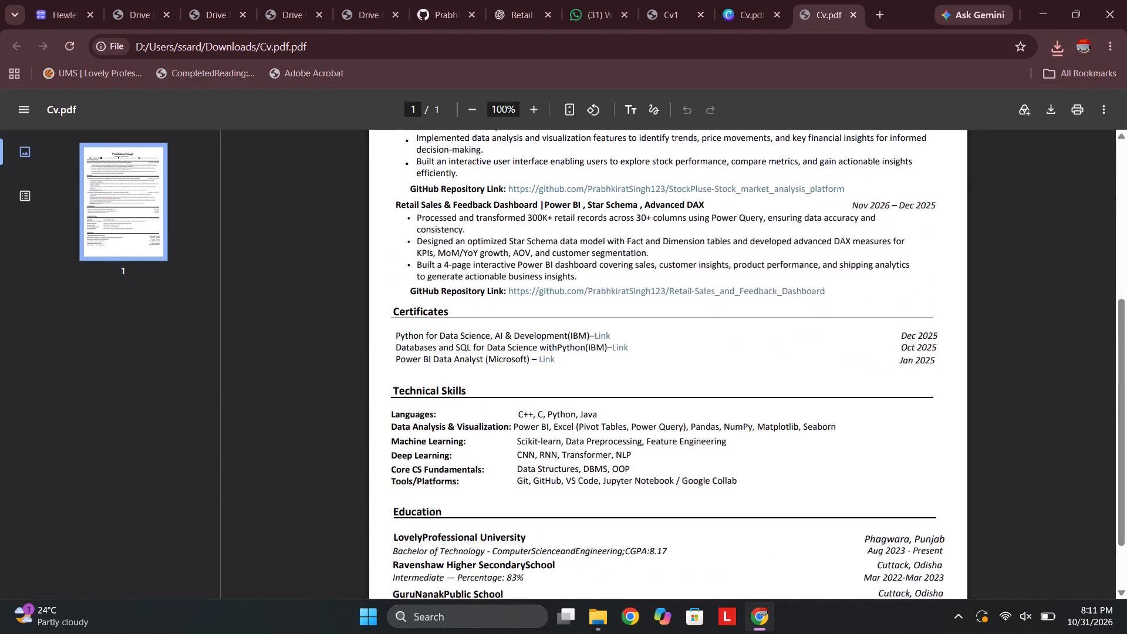
scroll(528, 322, left, 1)
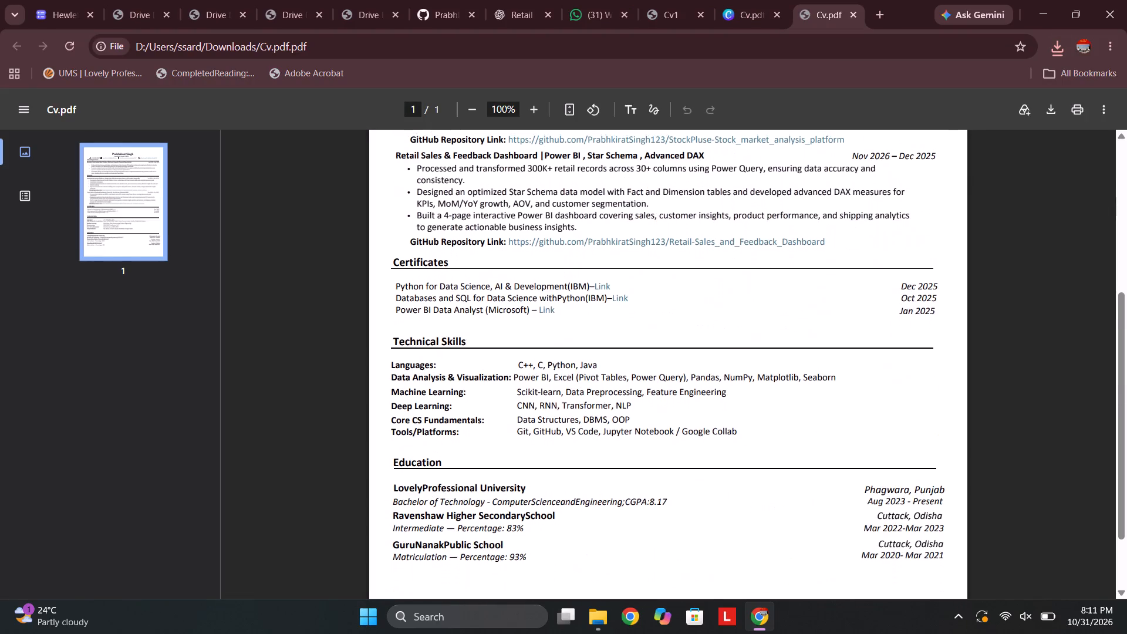
scroll(528, 322, left, 1)
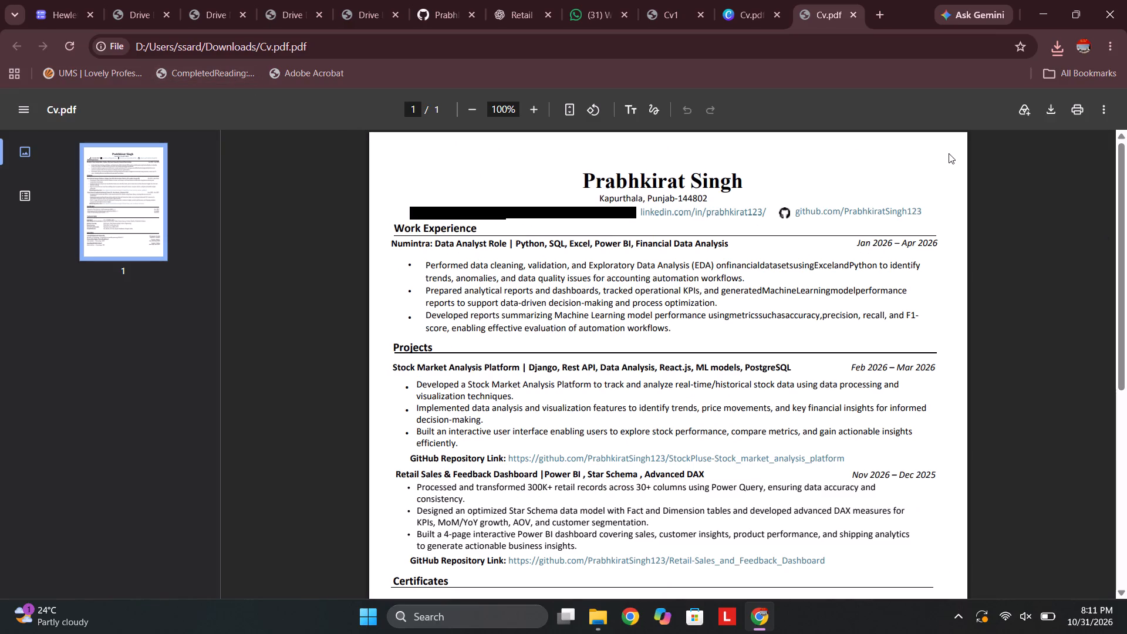
scroll(714, 370, down, 1)
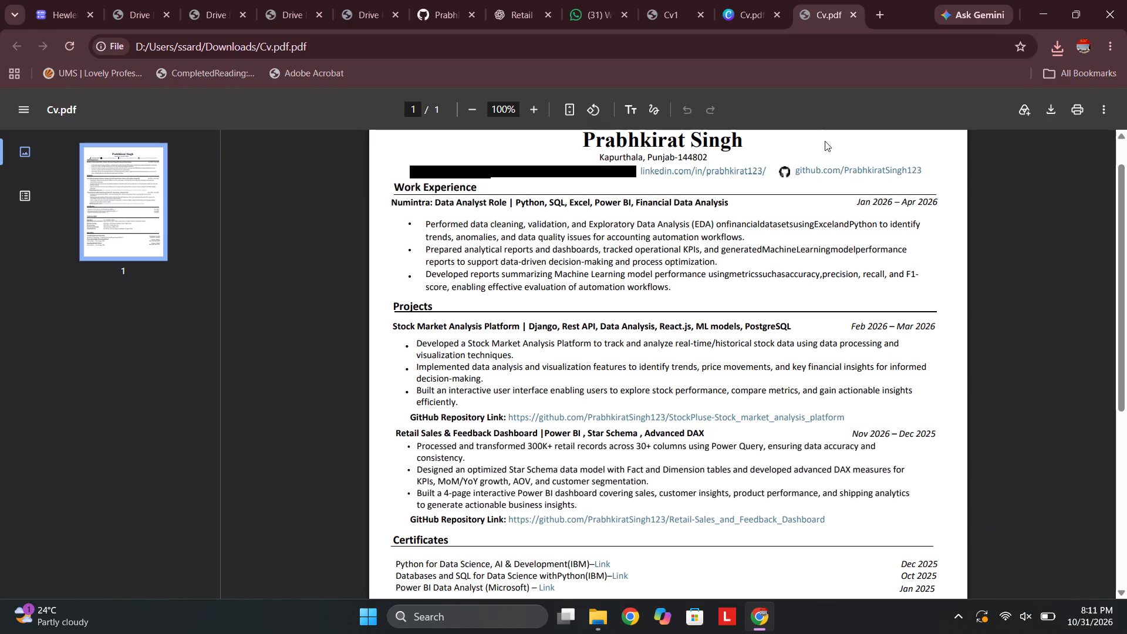
click(853, 12)
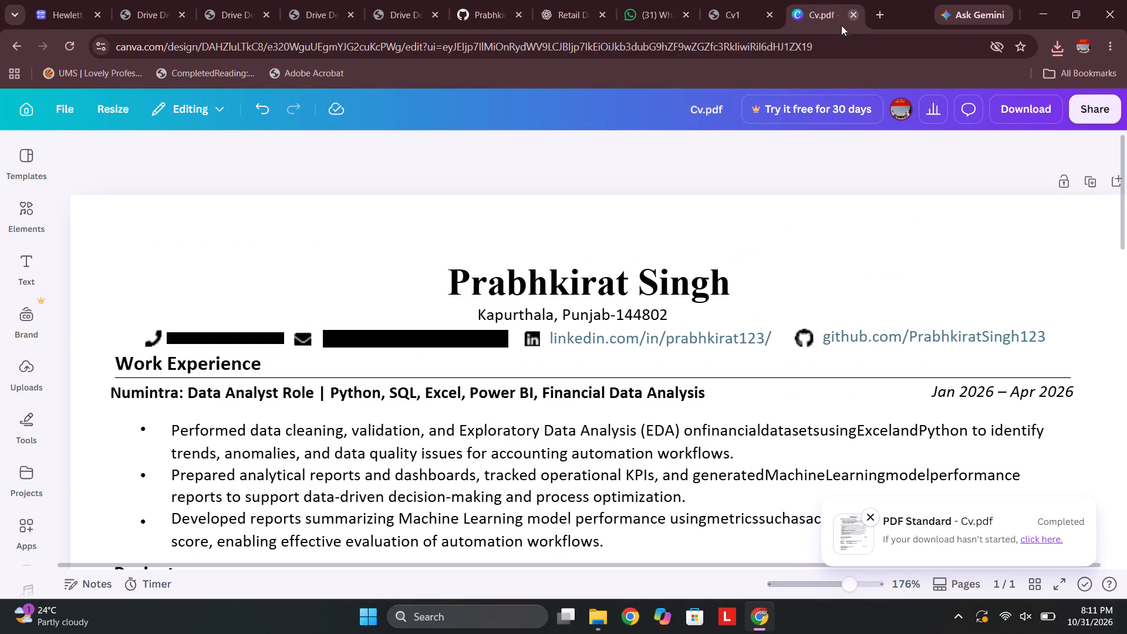
Change the start year of the Retail Sales & Feedback Dashboard project's date so it reads "Nov 2025– Dec 2025".
scroll(814, 378, down, 3)
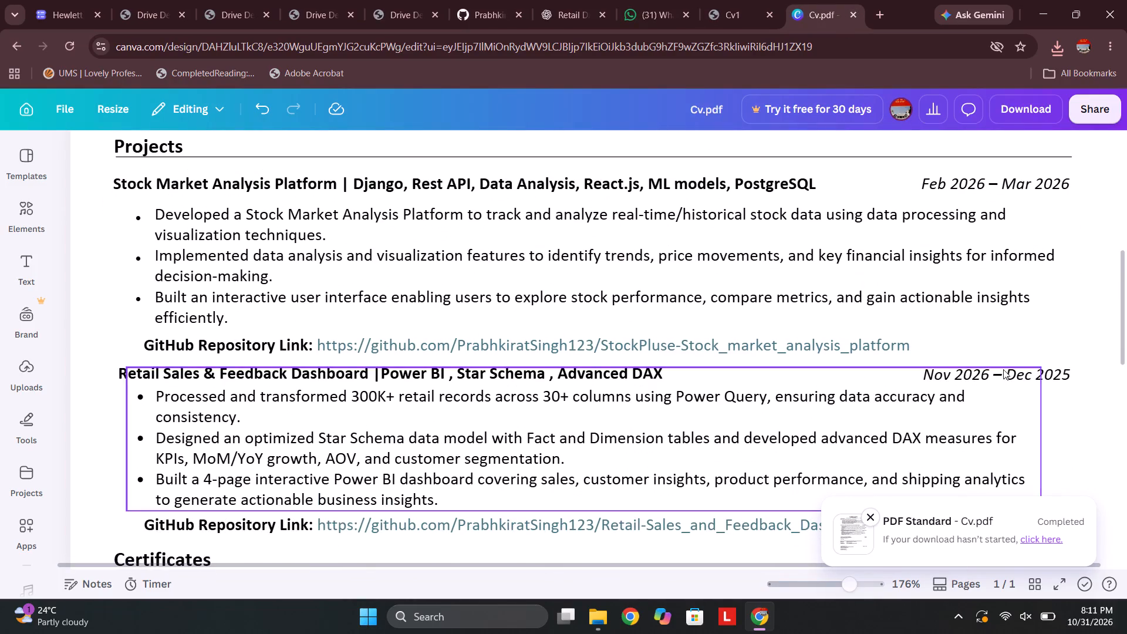
click(991, 370)
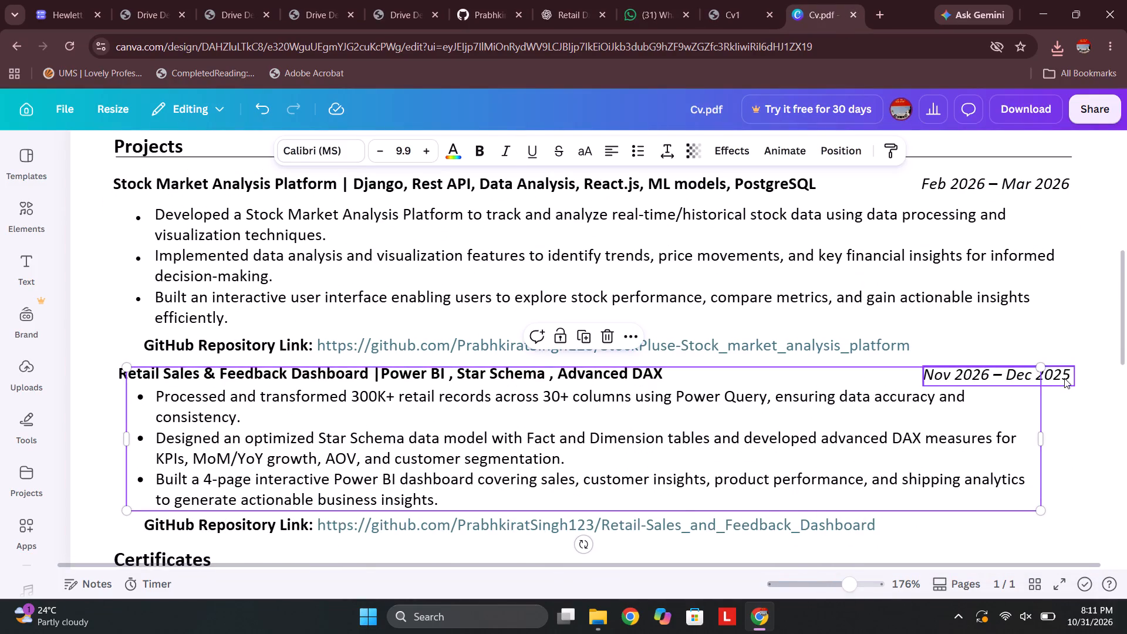
click(1064, 378)
click(991, 373)
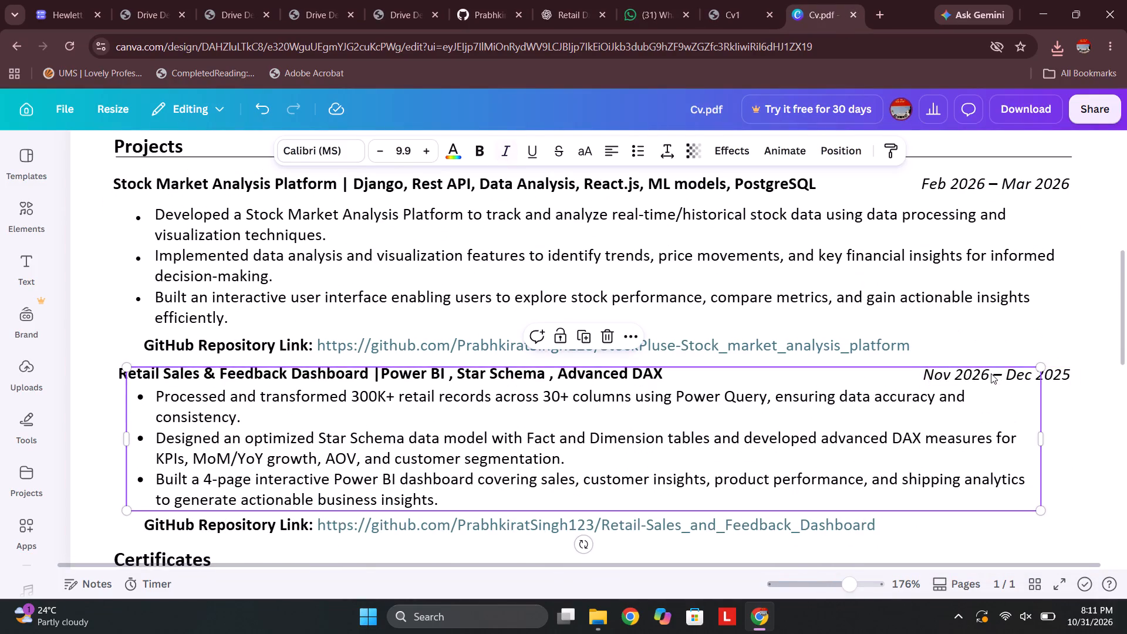
click(1065, 374)
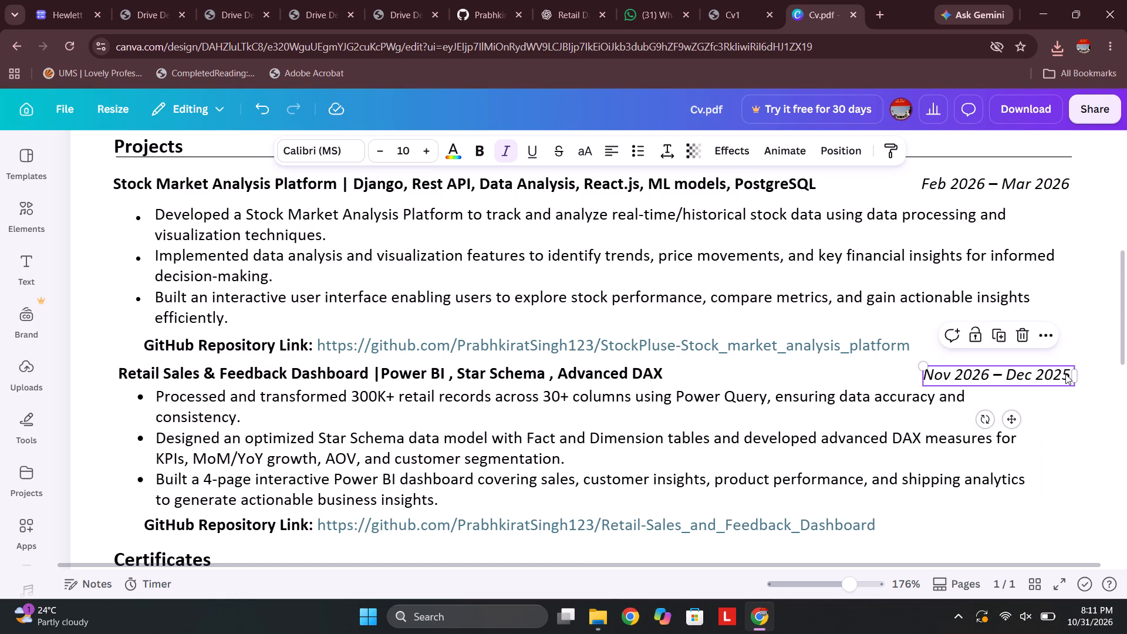
key(Left)
key(Left)
key(ctrl+z)
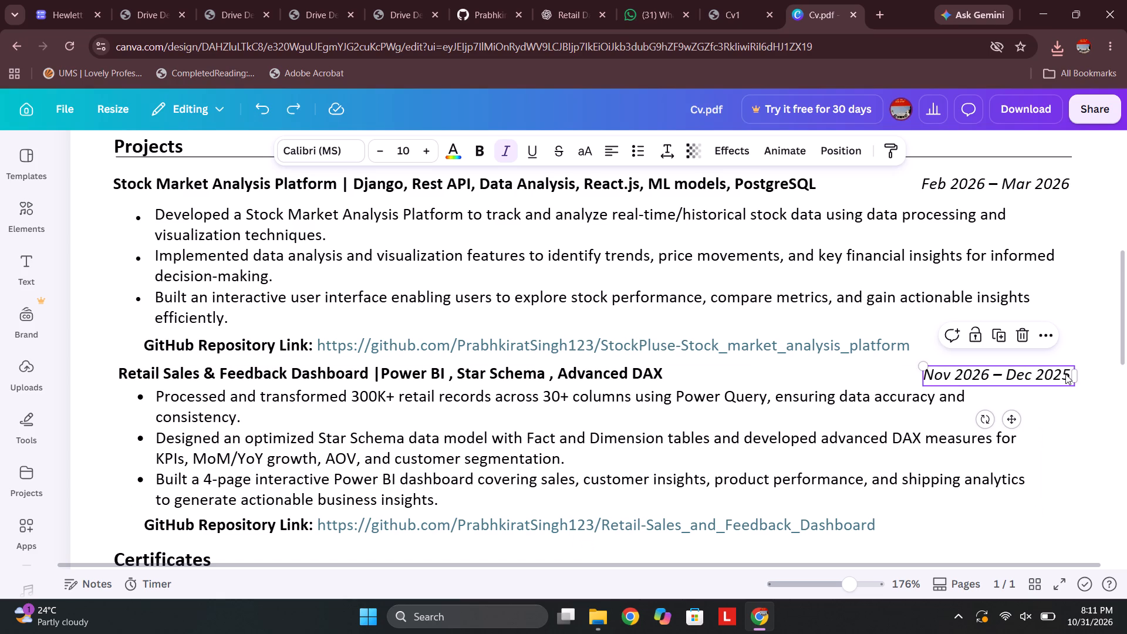
click(1065, 374)
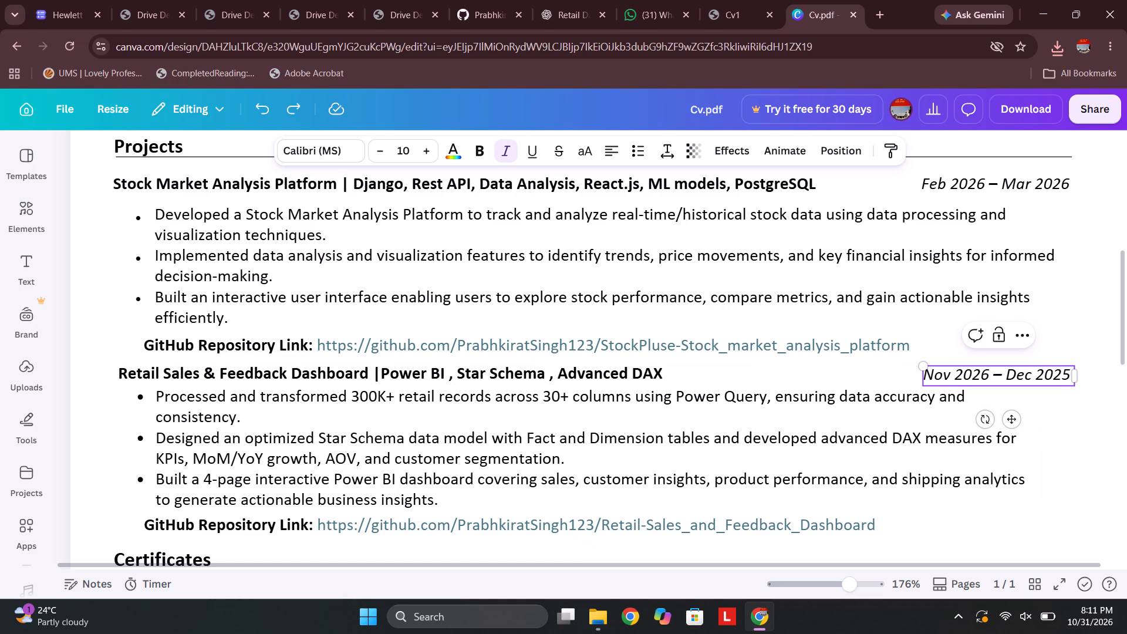
key(Left)
key(Left)
key(Left)
key(Left)
key(Left)
key(Left)
key(Left)
key(Left)
key(Left)
key(BackSpace)
key(5)
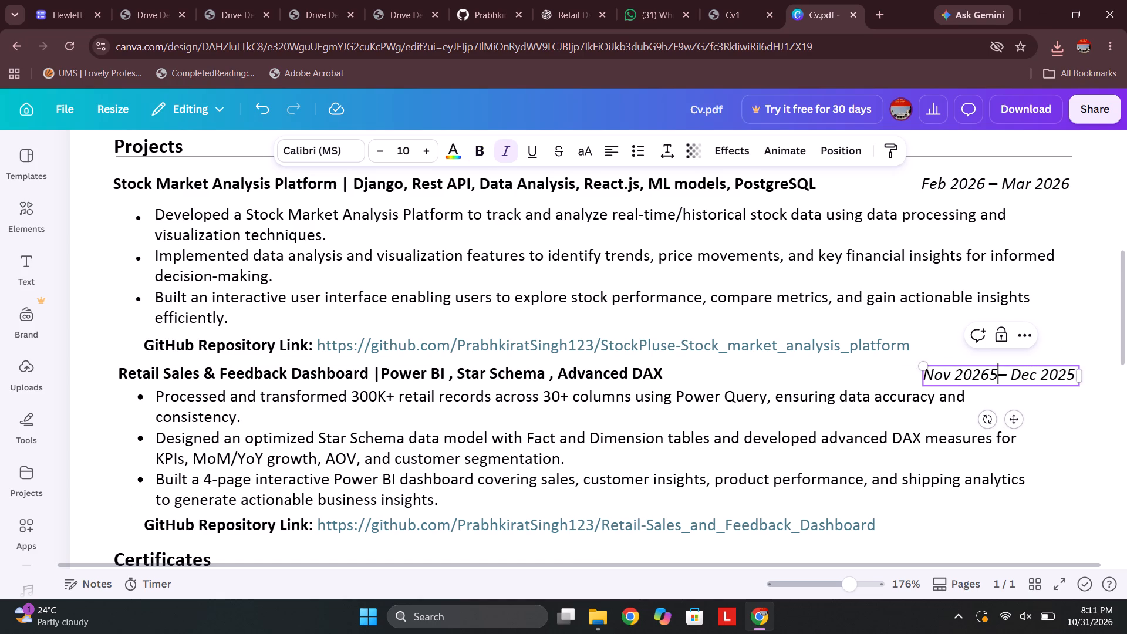
key(BackSpace)
key(BackSpace)
key(5)
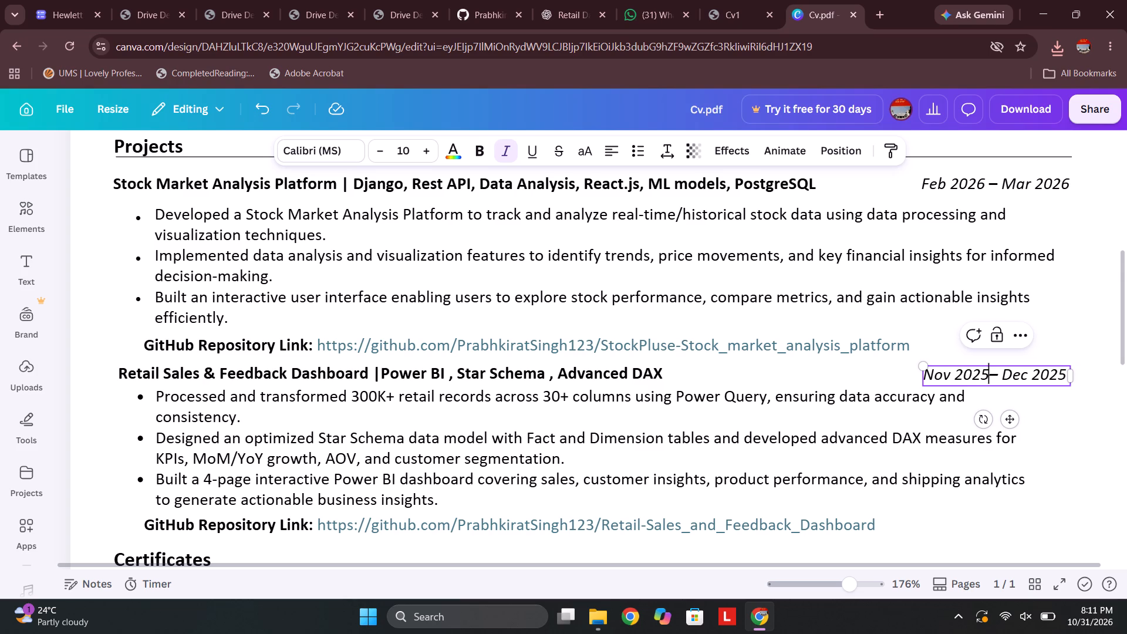
click(1083, 264)
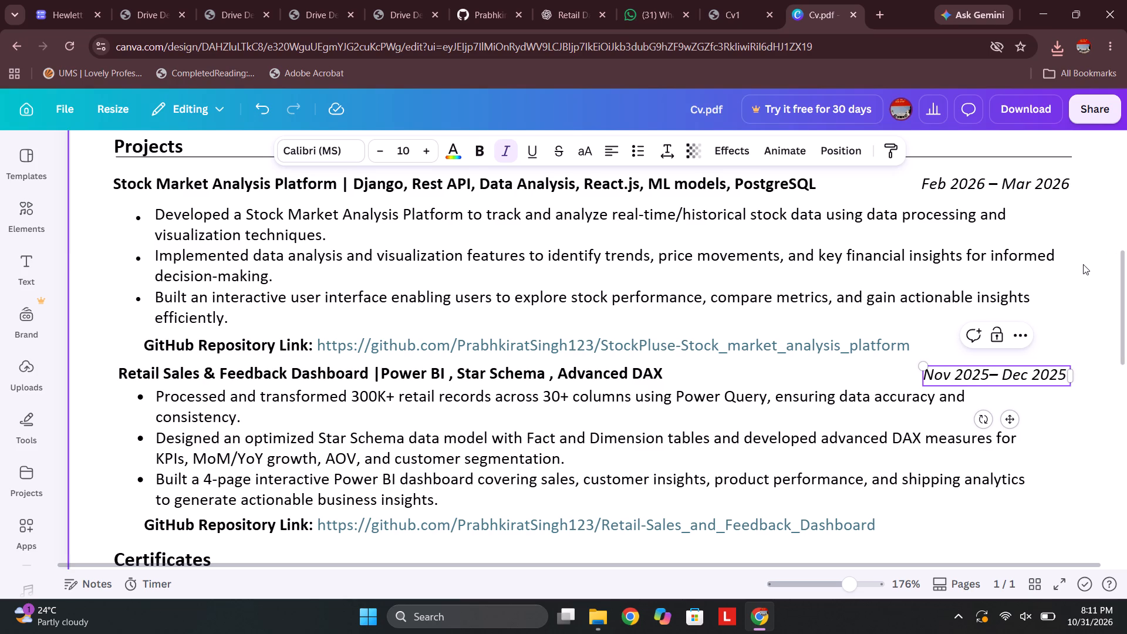
Shift the "Nov 2025– Dec 2025" text slightly outward so its end lines up with "Feb 2026 – Mar 2026" above.
click(1050, 373)
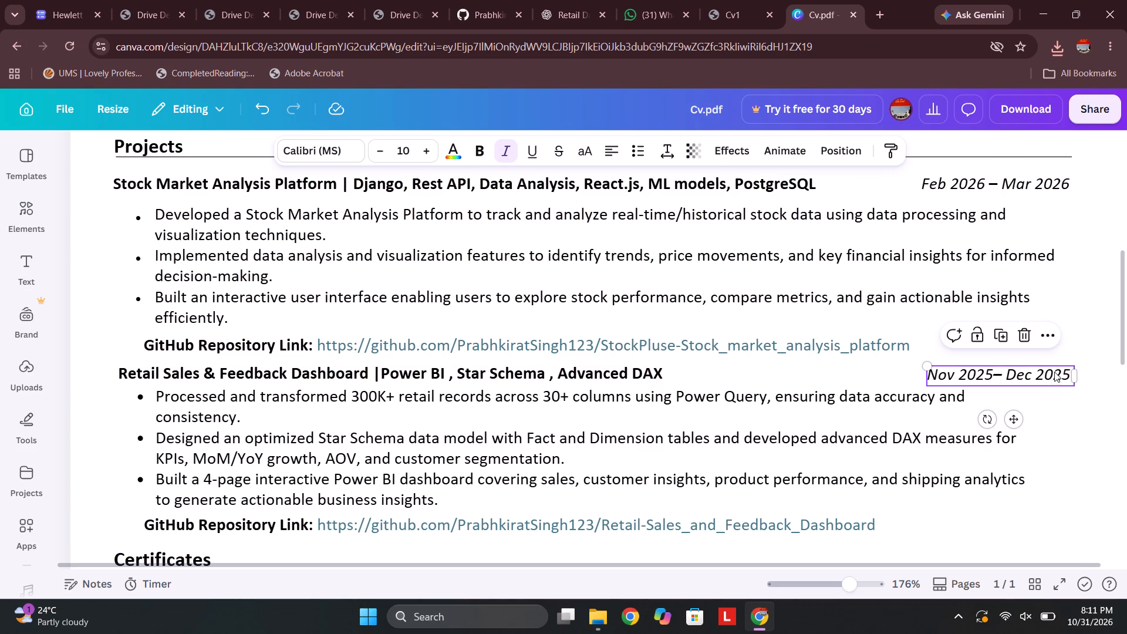
click(1077, 338)
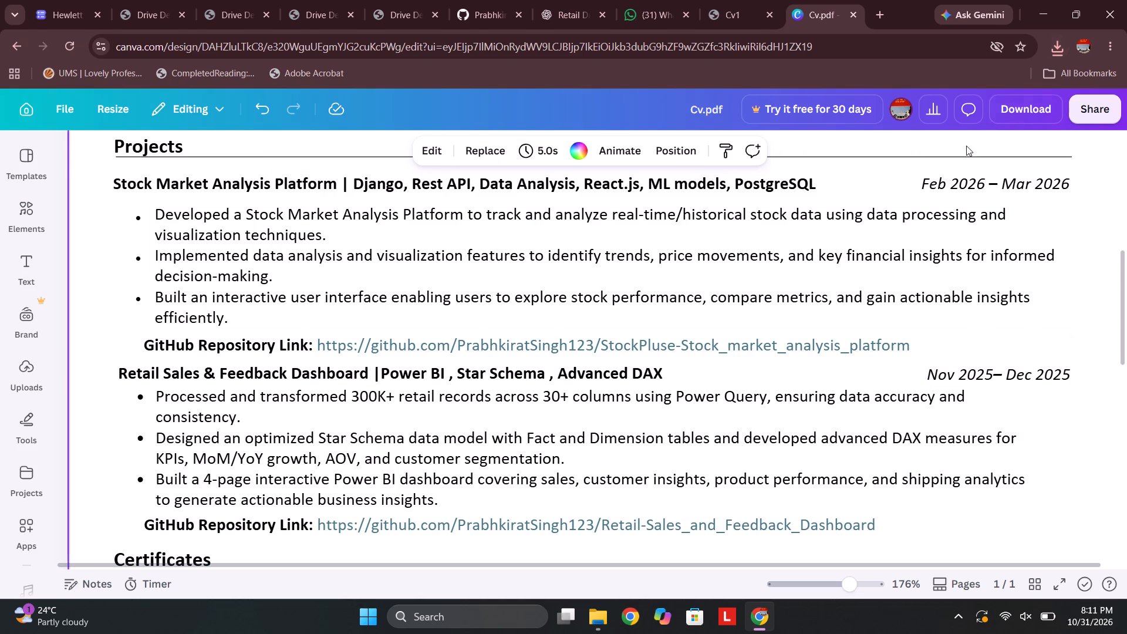
Download the corrected CV as a PDF with the Digital preset and open the downloaded file.
click(1030, 112)
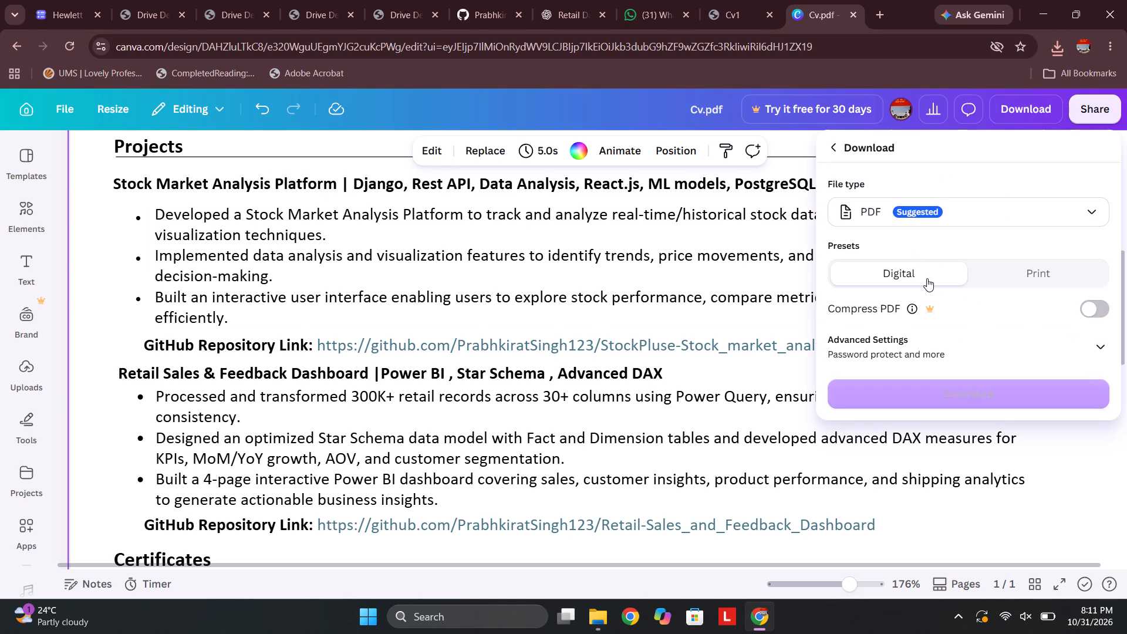
click(939, 388)
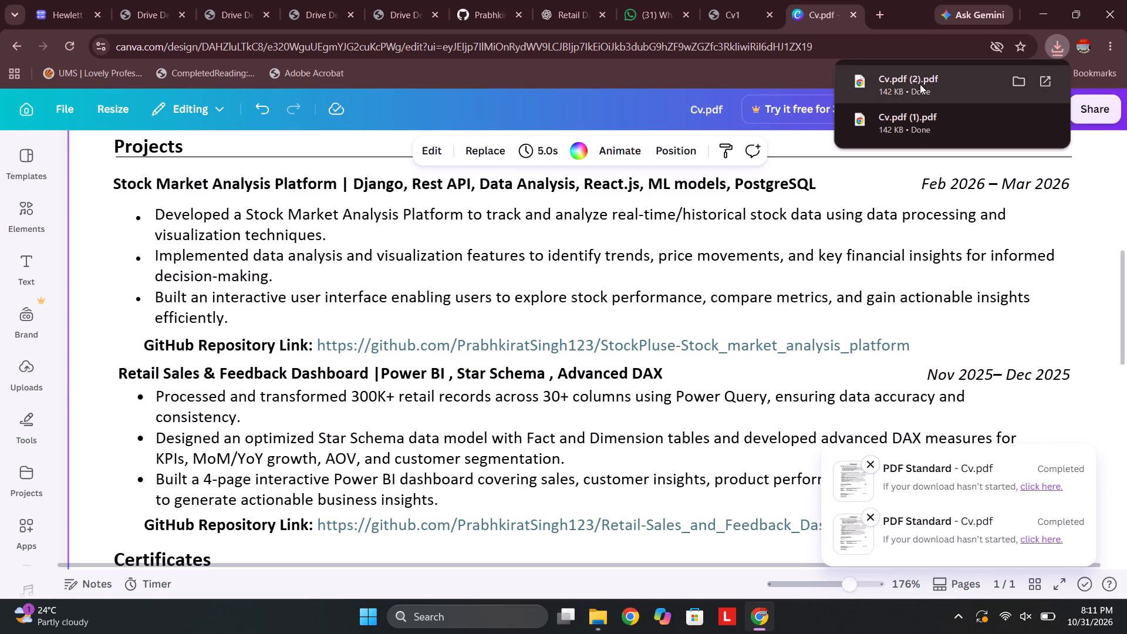
double_click(920, 84)
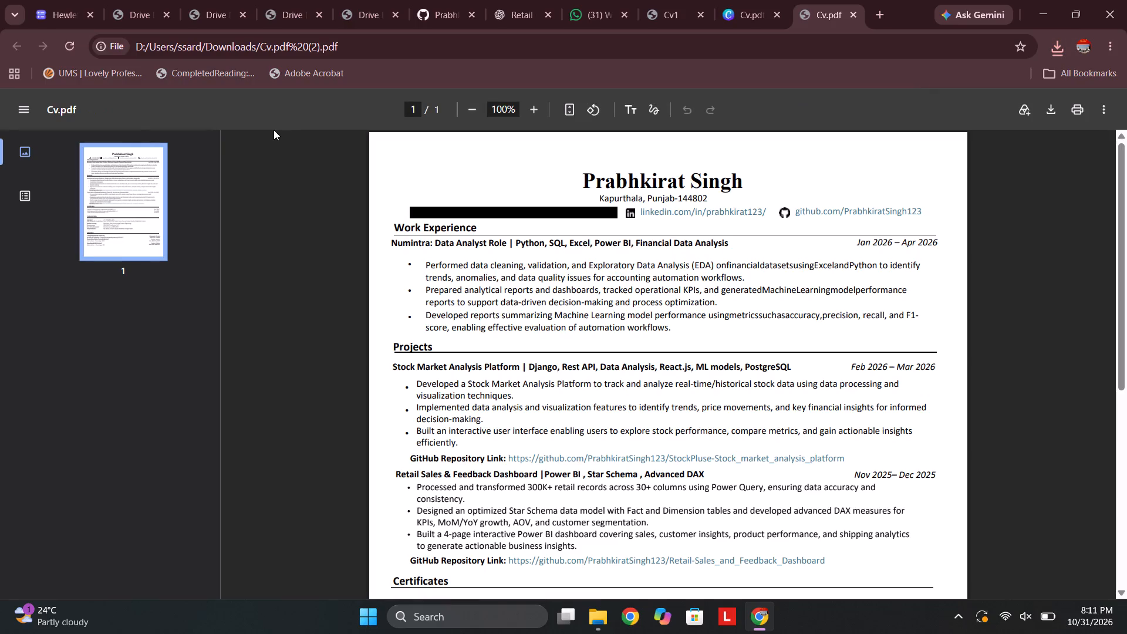
Switch to File Explorer and copy Cv.pdf (2) from Downloads to New Volume (E:).
click(599, 623)
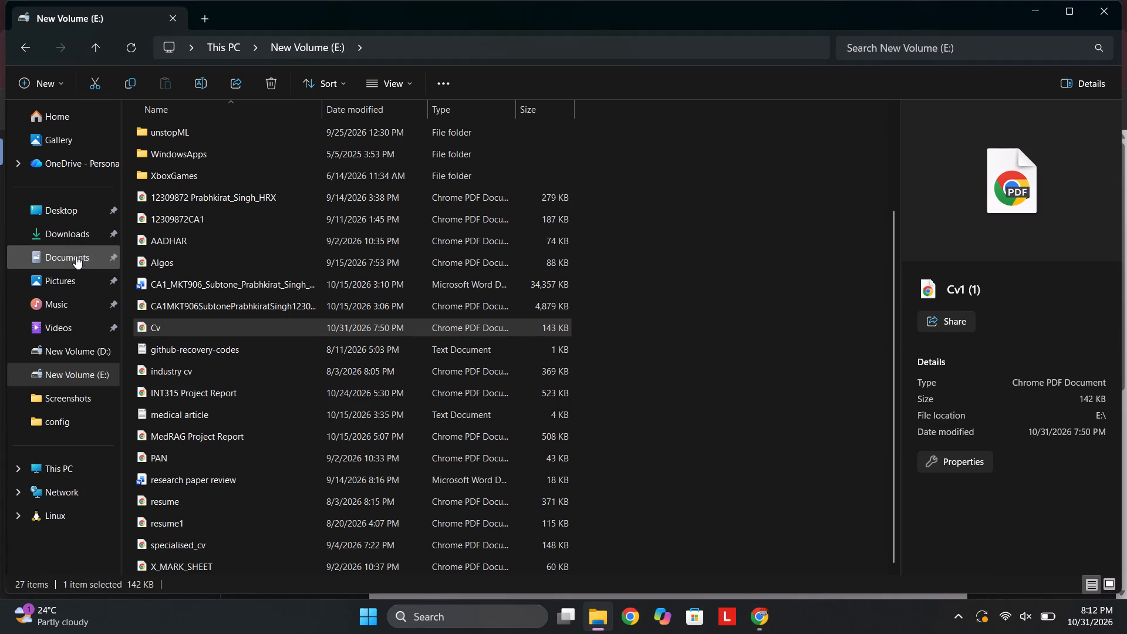
click(71, 231)
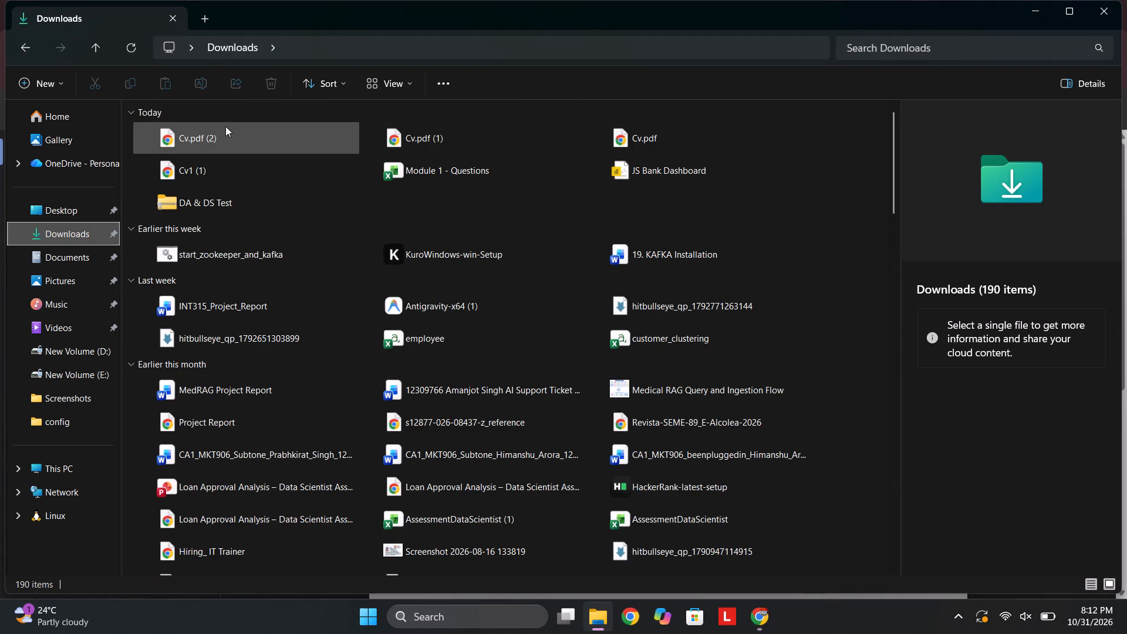
drag(224, 131, 61, 336)
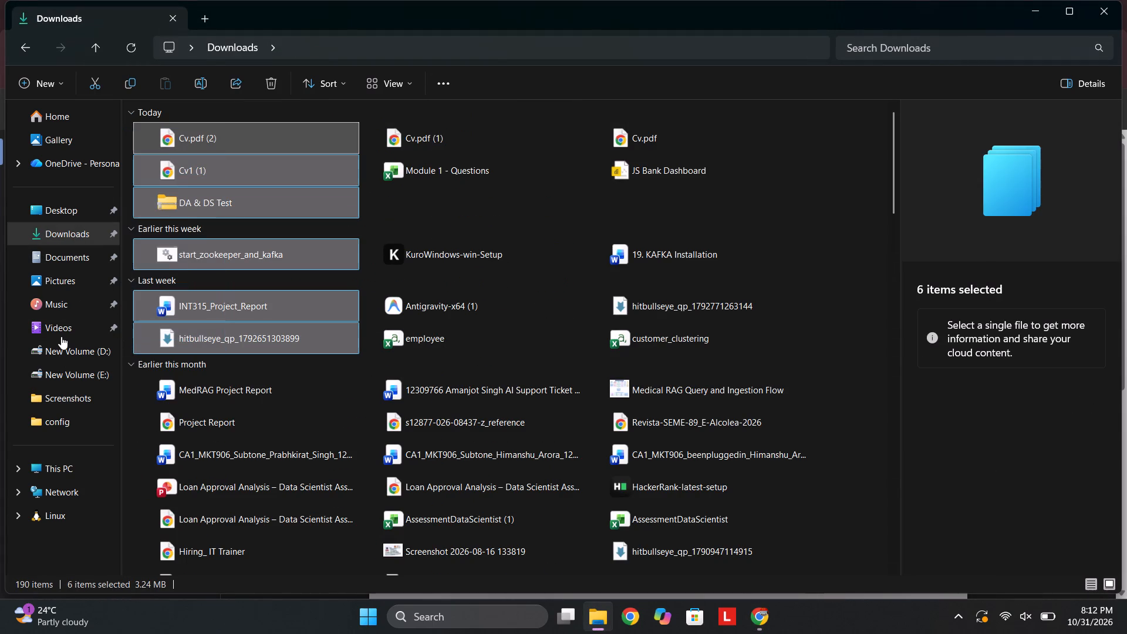
click(255, 129)
drag(255, 129, 170, 153)
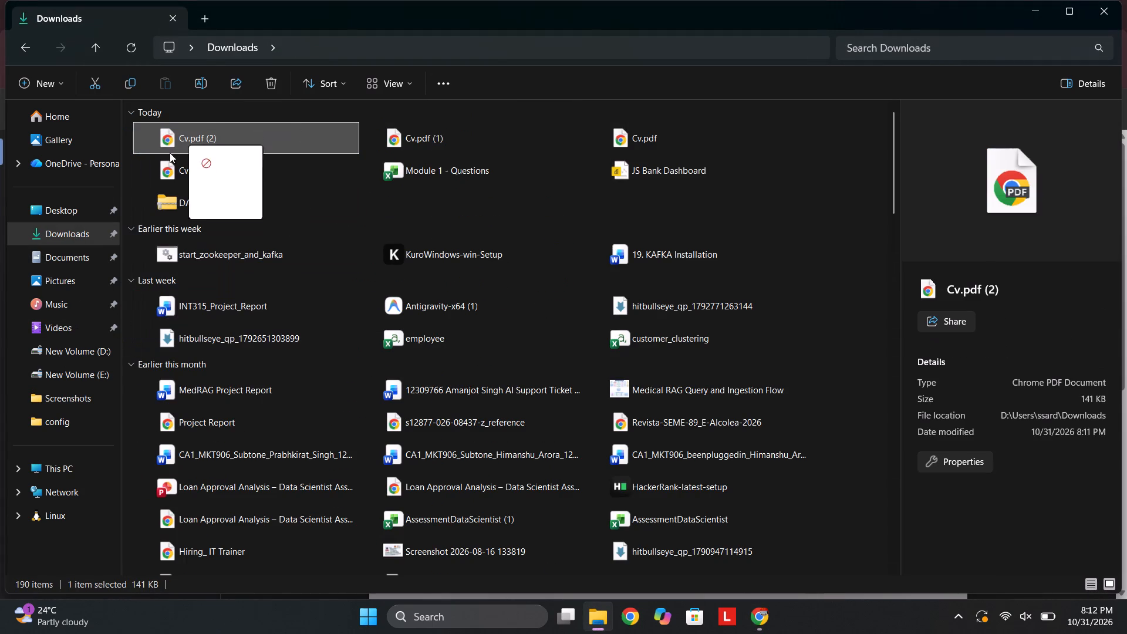
drag(170, 153, 57, 370)
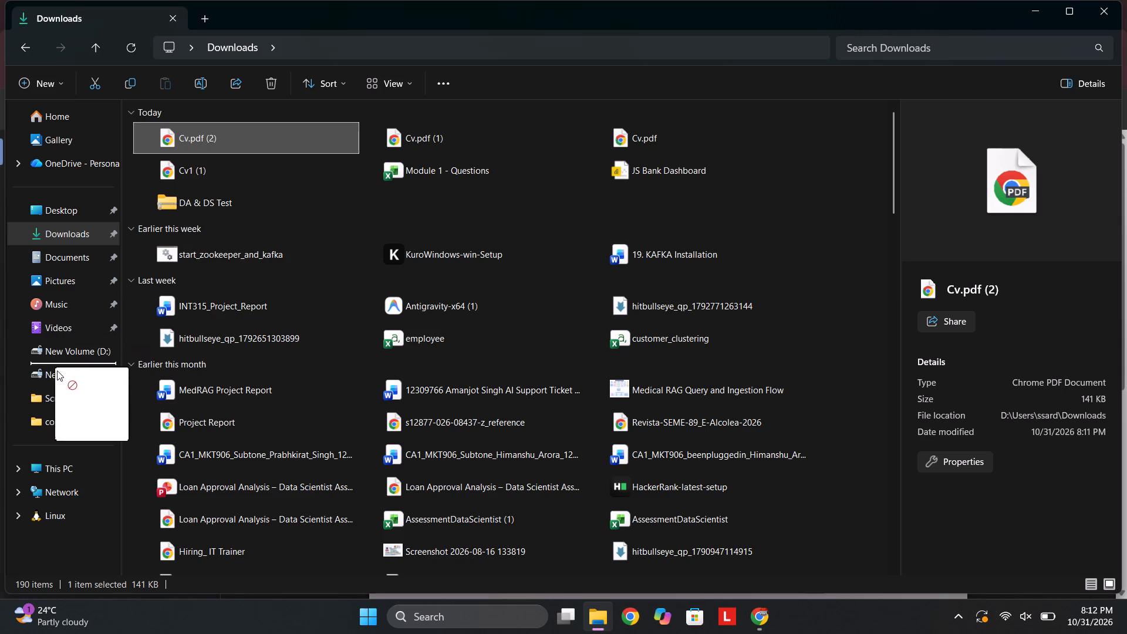
drag(57, 370, 58, 373)
Rename the Cv.pdf (2) file on New Volume (E:) as Cv1.
click(58, 373)
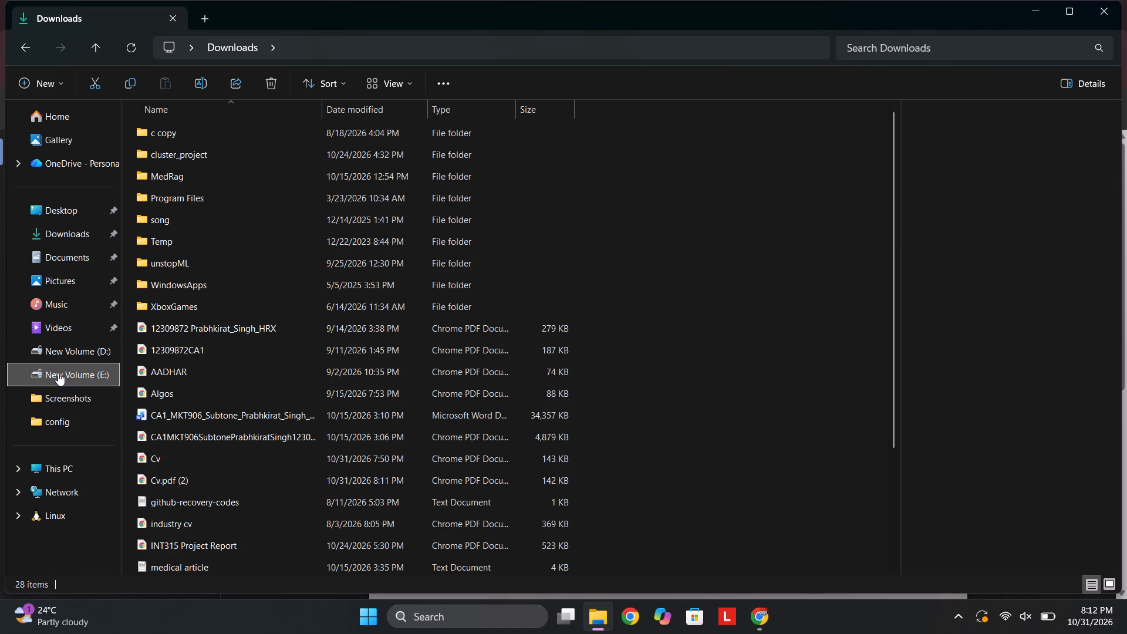
click(176, 487)
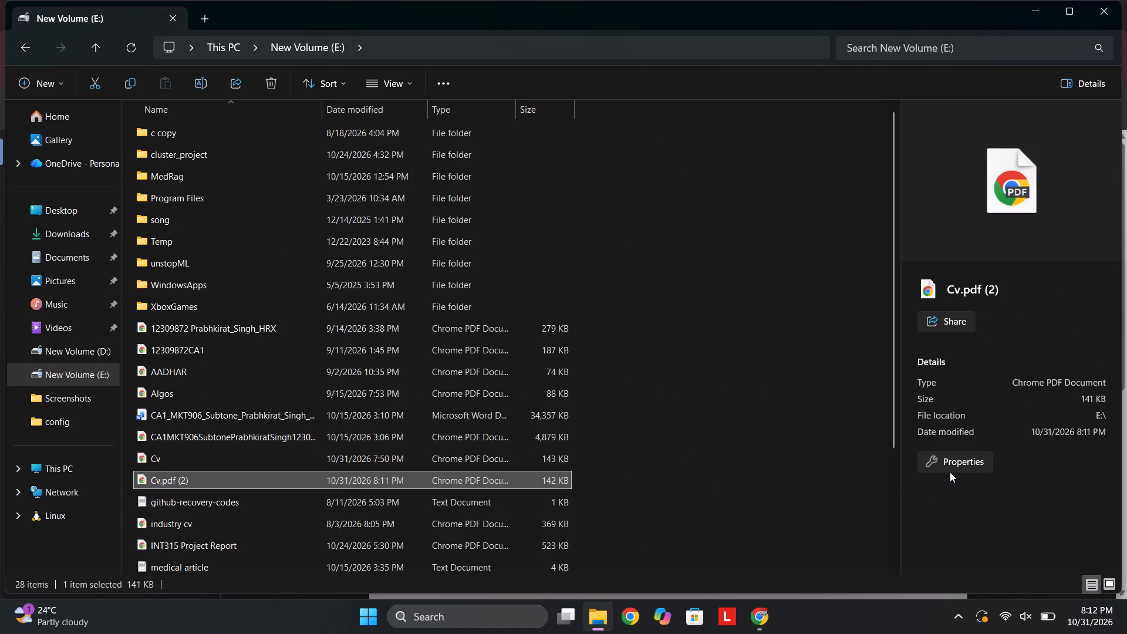
click(950, 472)
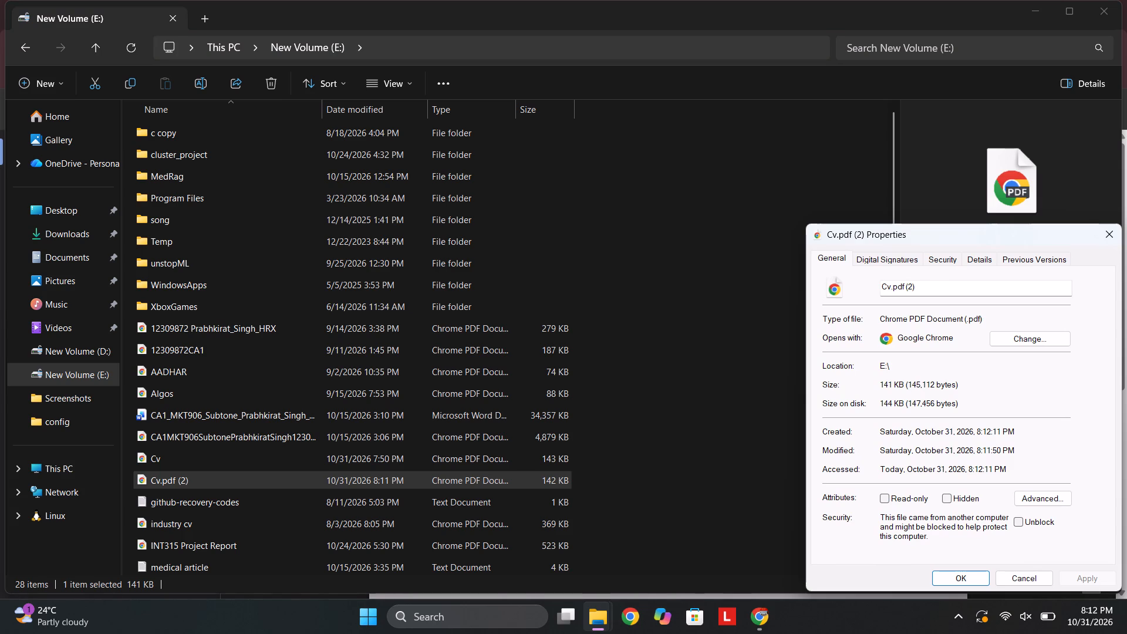
click(927, 283)
key(BackSpace)
key(BackSpace)
key(BackSpace)
key(BackSpace)
key(BackSpace)
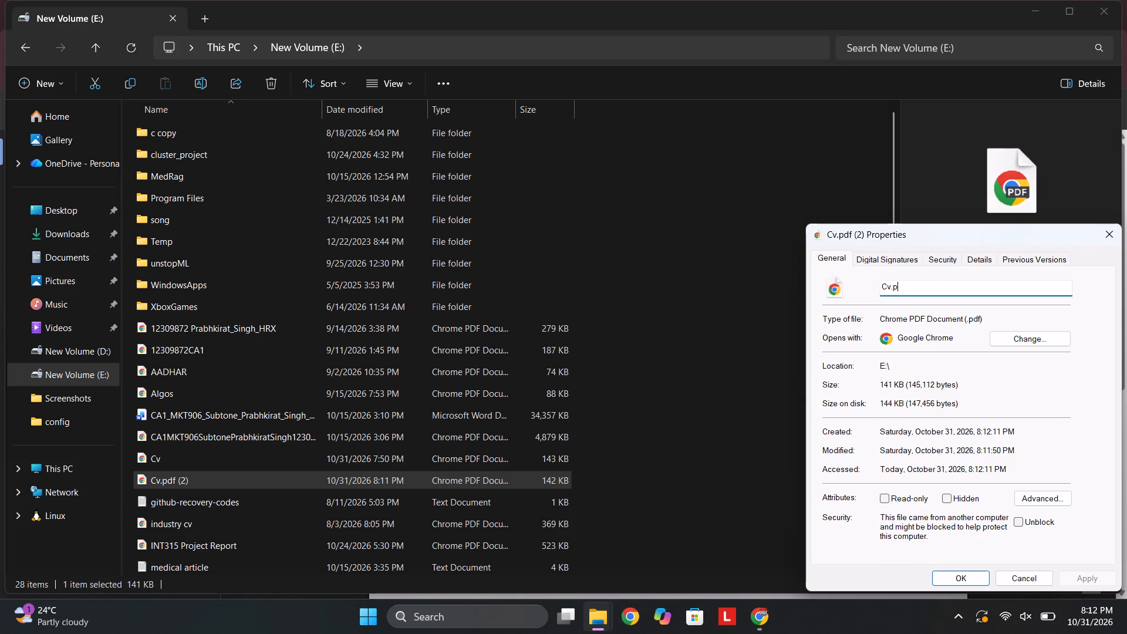
key(BackSpace)
key(BackSpace)
key(BackSpace)
key(1)
click(969, 571)
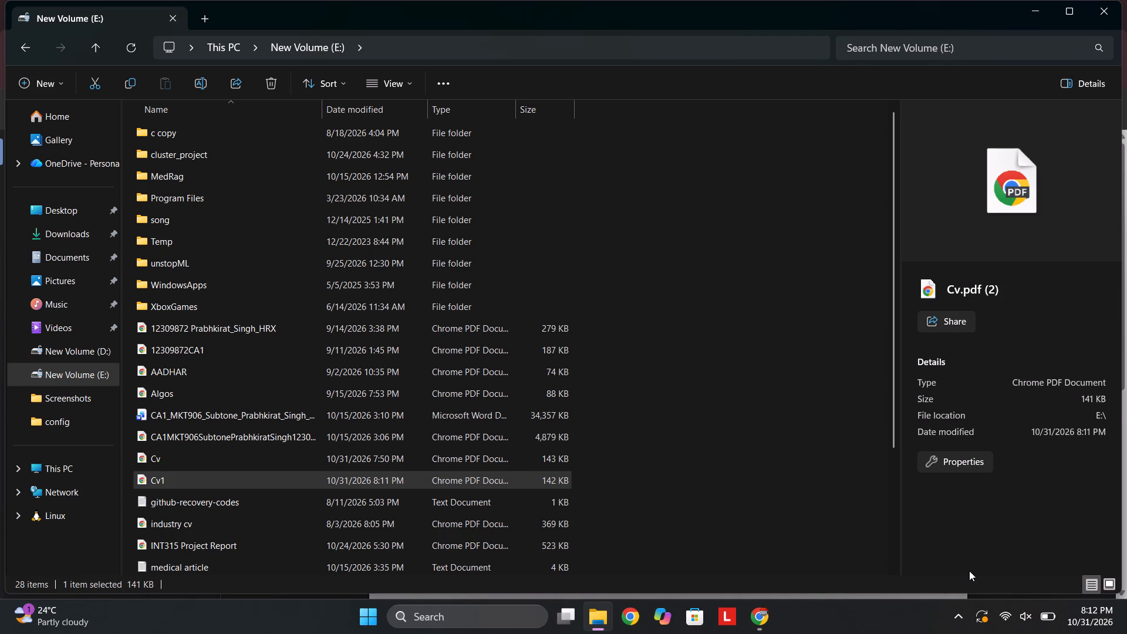
click(163, 476)
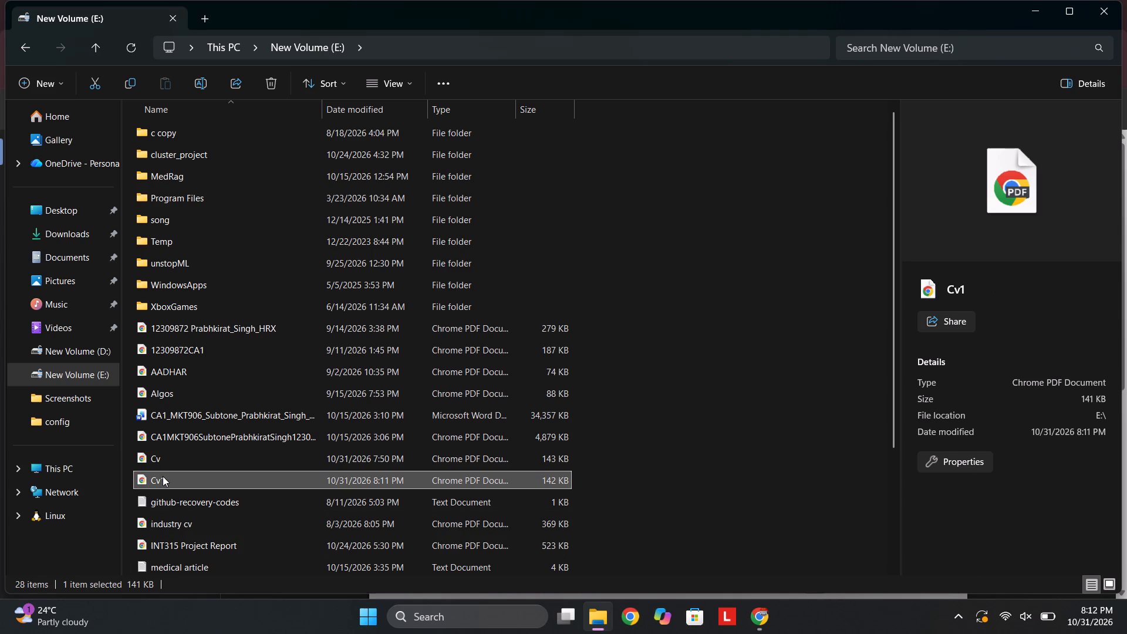
Switch to the Hewlett Packard form in Chrome and upload Cv1 from New Volume (E:) as the updated CV.
click(750, 628)
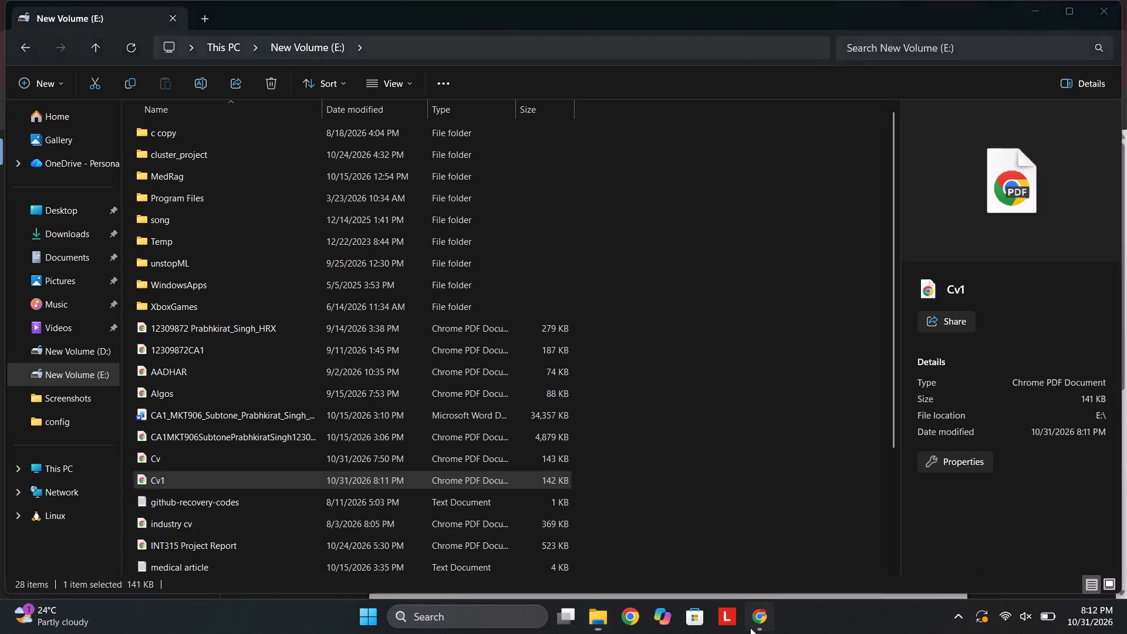
click(45, 11)
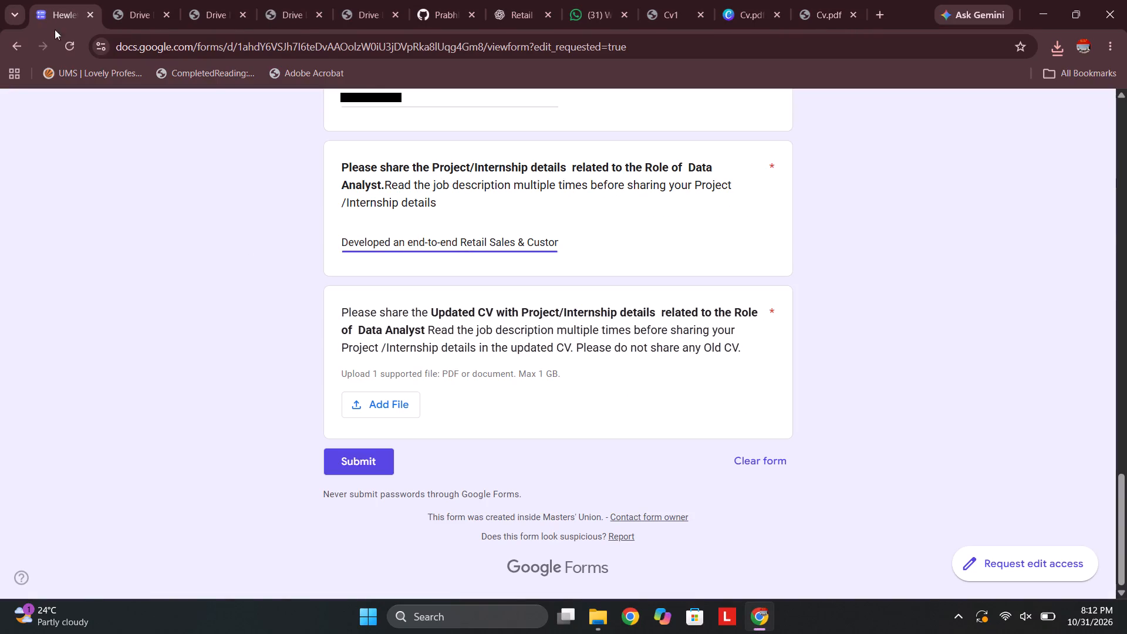
click(394, 402)
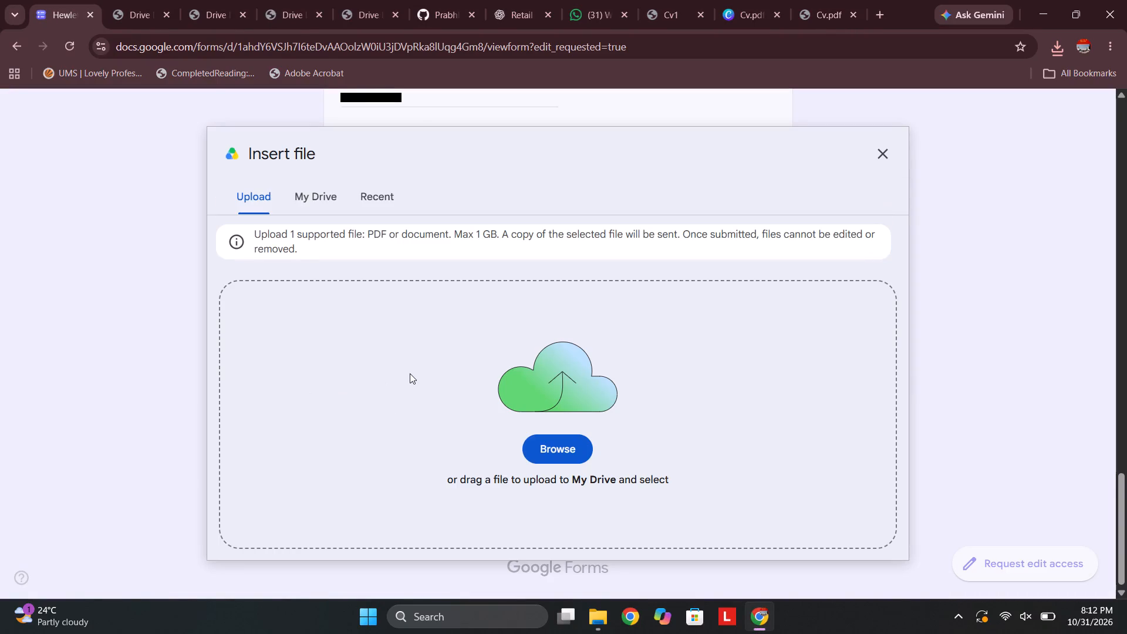
click(566, 447)
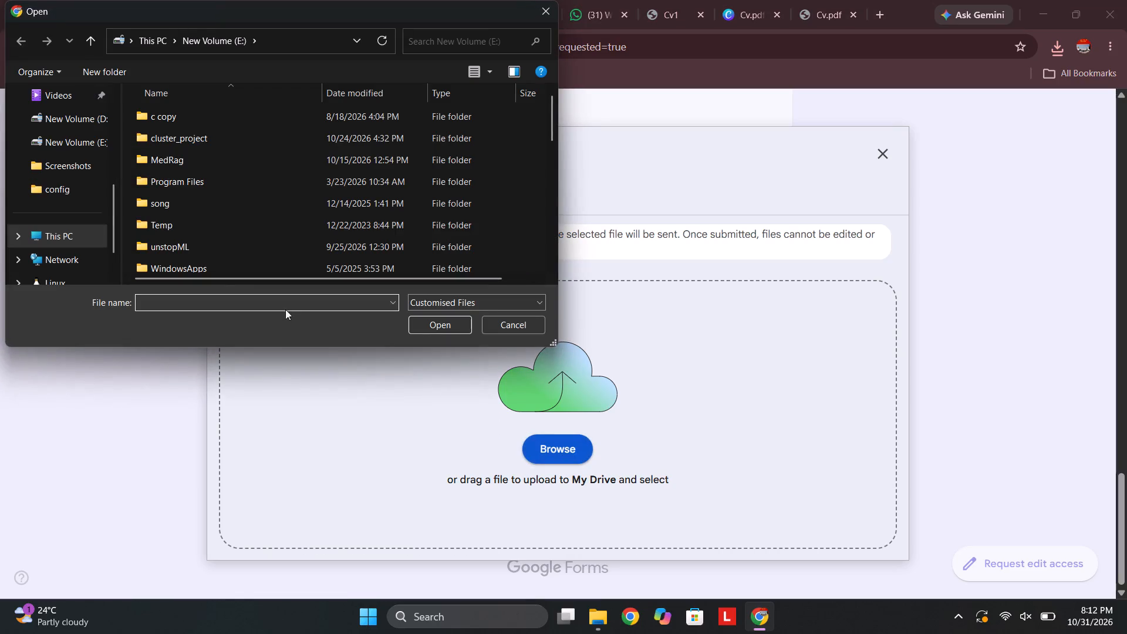
scroll(217, 210, down, 5)
scroll(217, 210, up, 1)
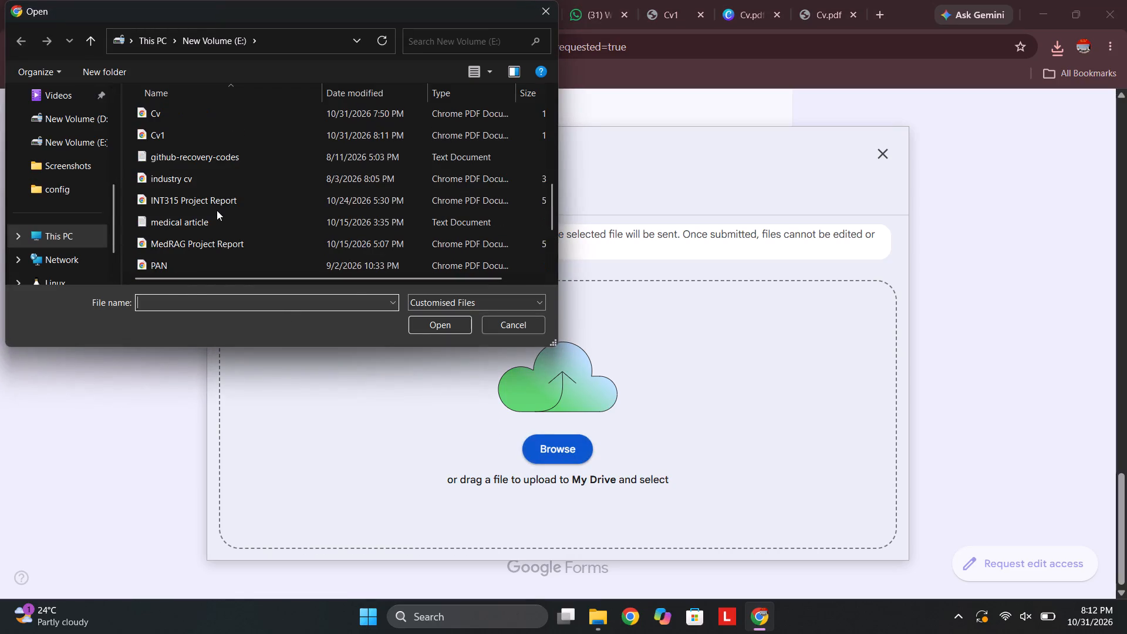
click(174, 128)
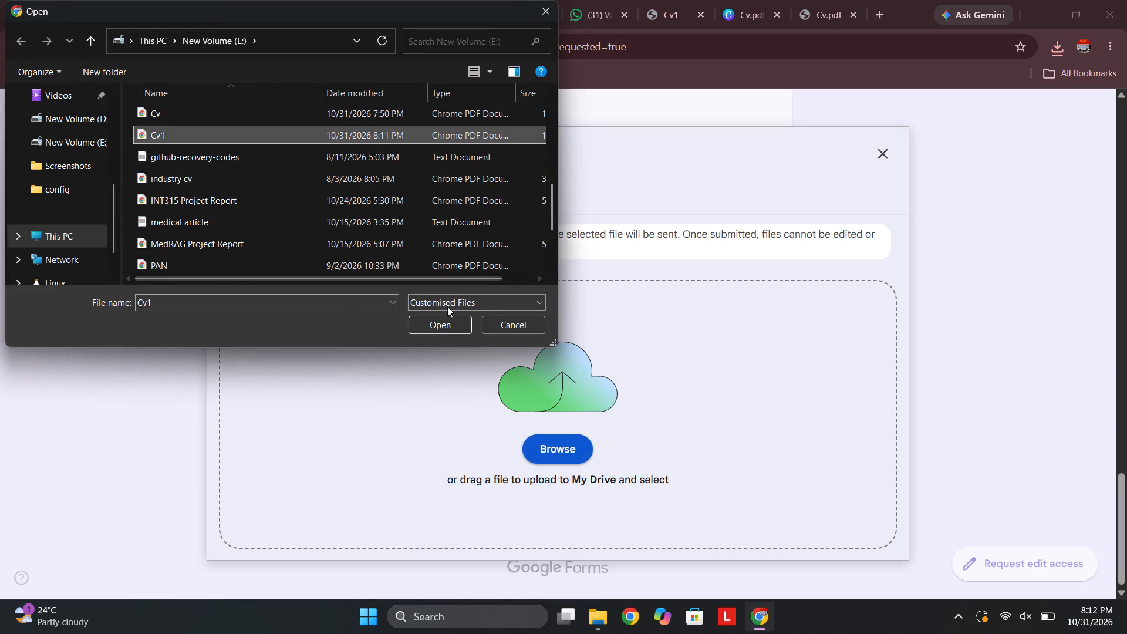
click(442, 327)
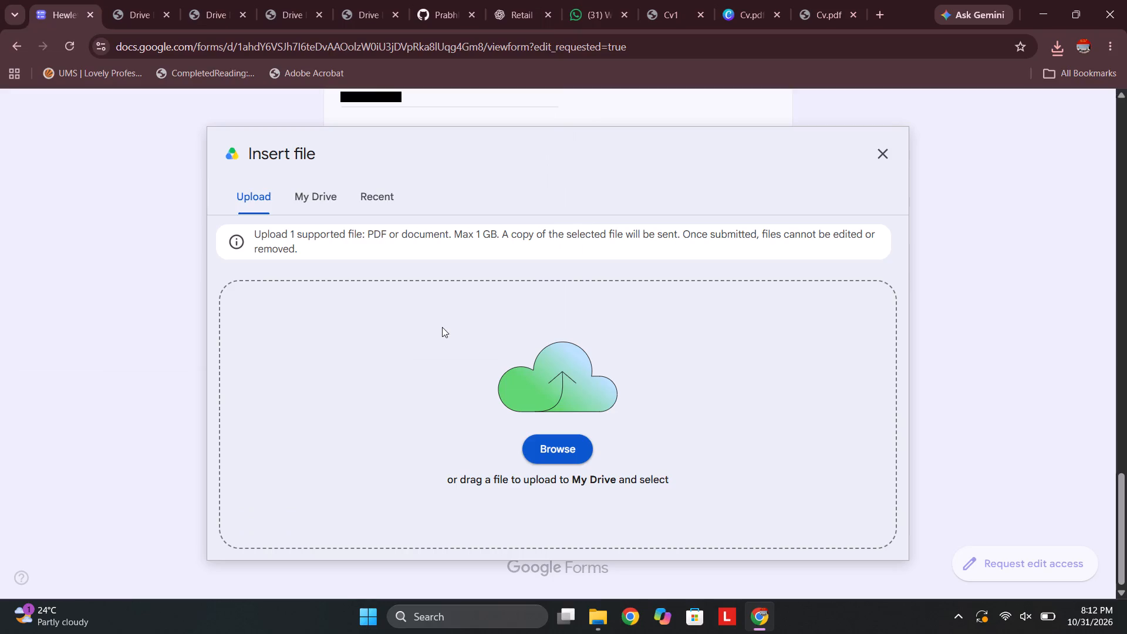
click(558, 460)
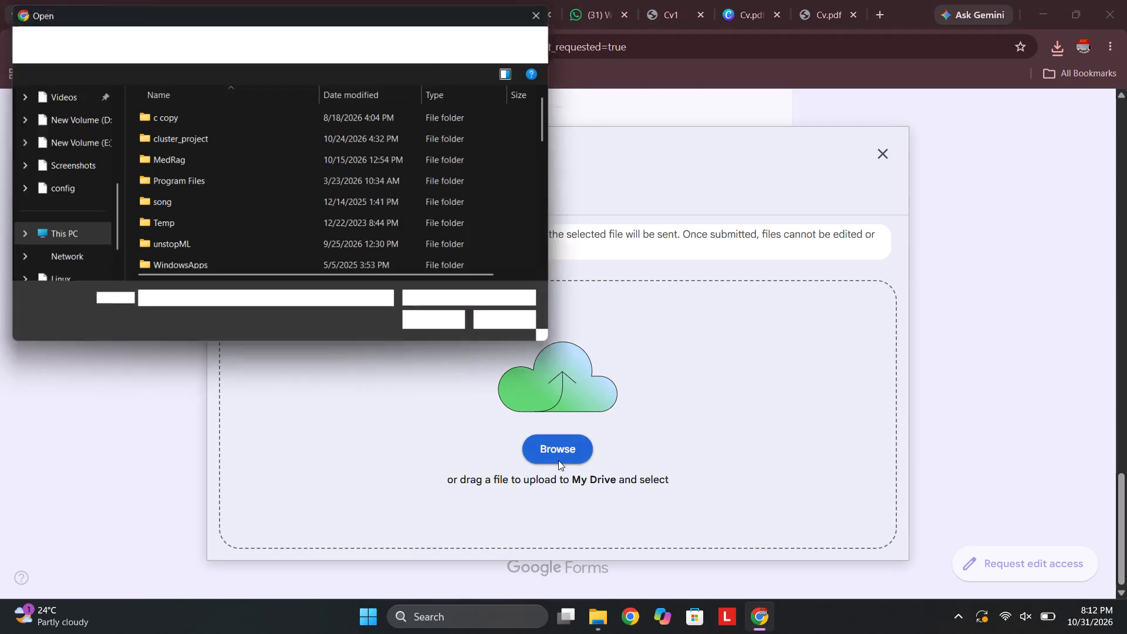
scroll(305, 274, down, 2)
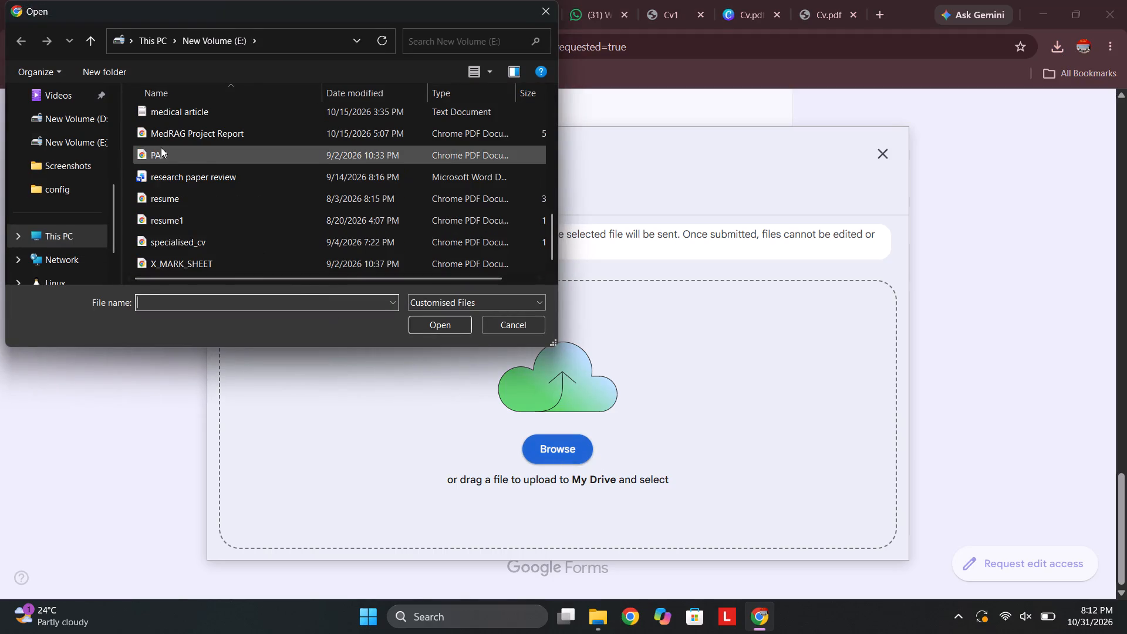
scroll(161, 147, up, 1)
click(166, 137)
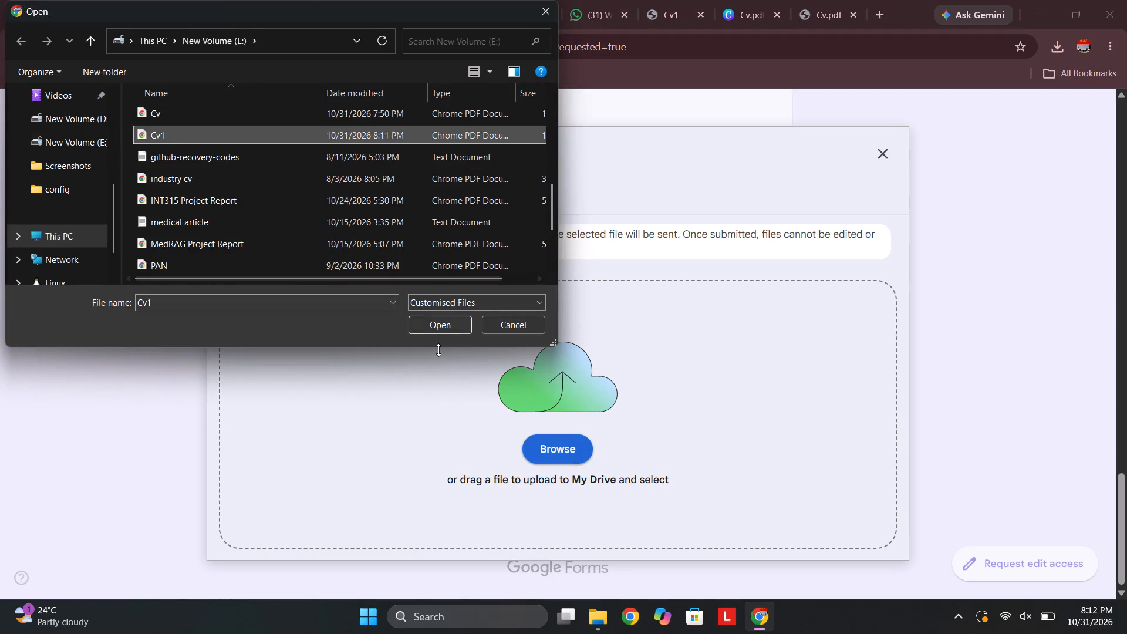
click(443, 330)
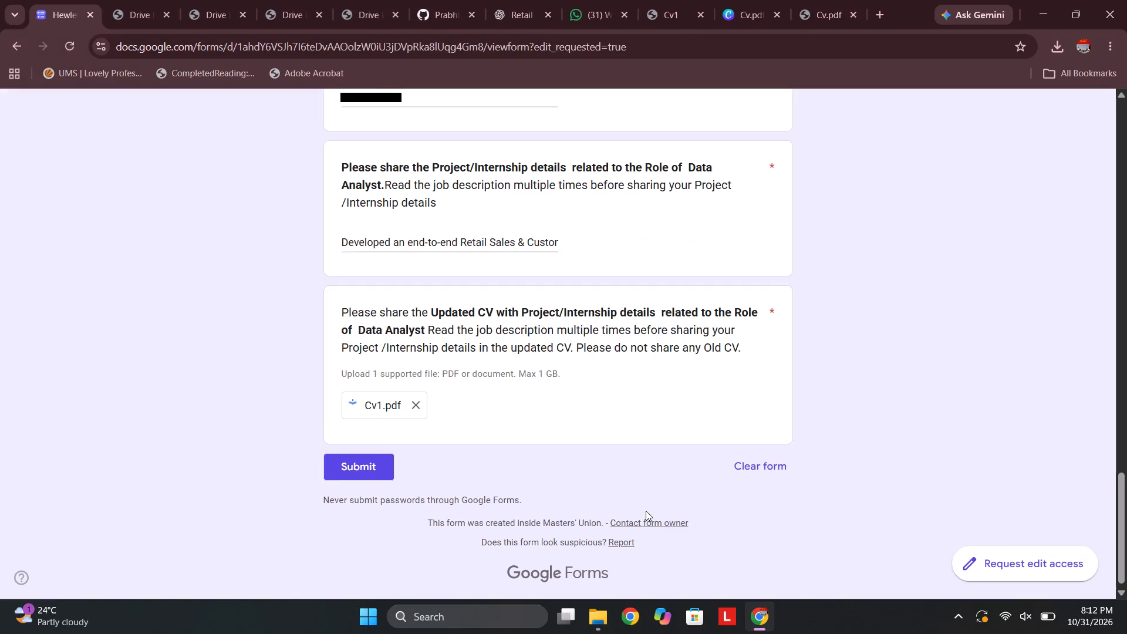
Review the filled-in answers and attached Cv1.pdf, and submit the Hewlett Packard form.
scroll(488, 316, up, 8)
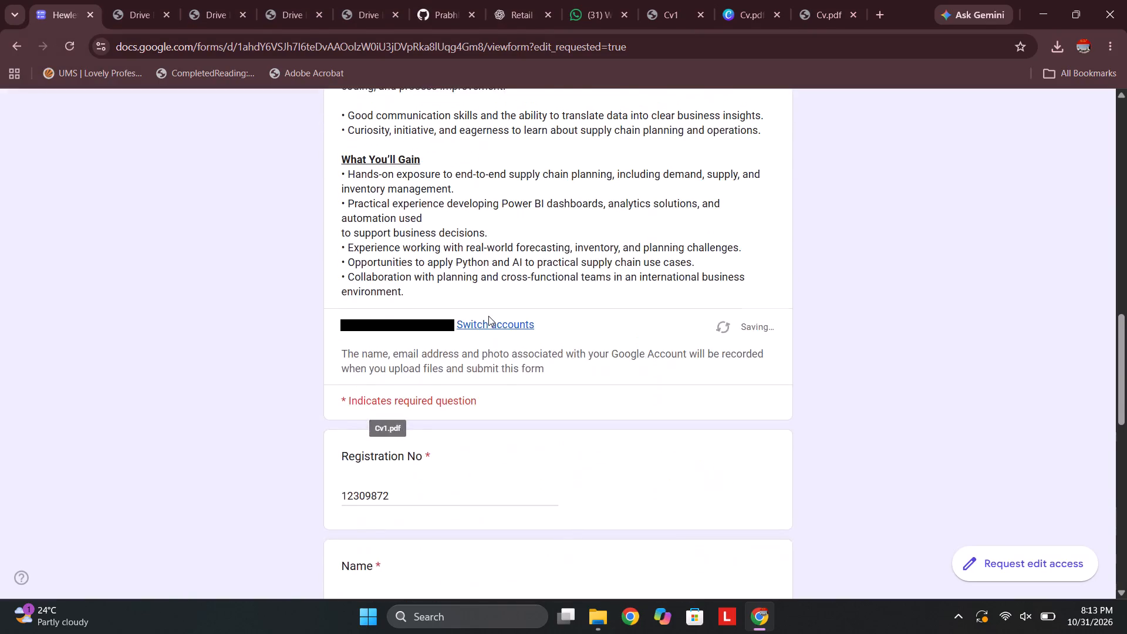
scroll(488, 316, up, 10)
scroll(488, 316, down, 12)
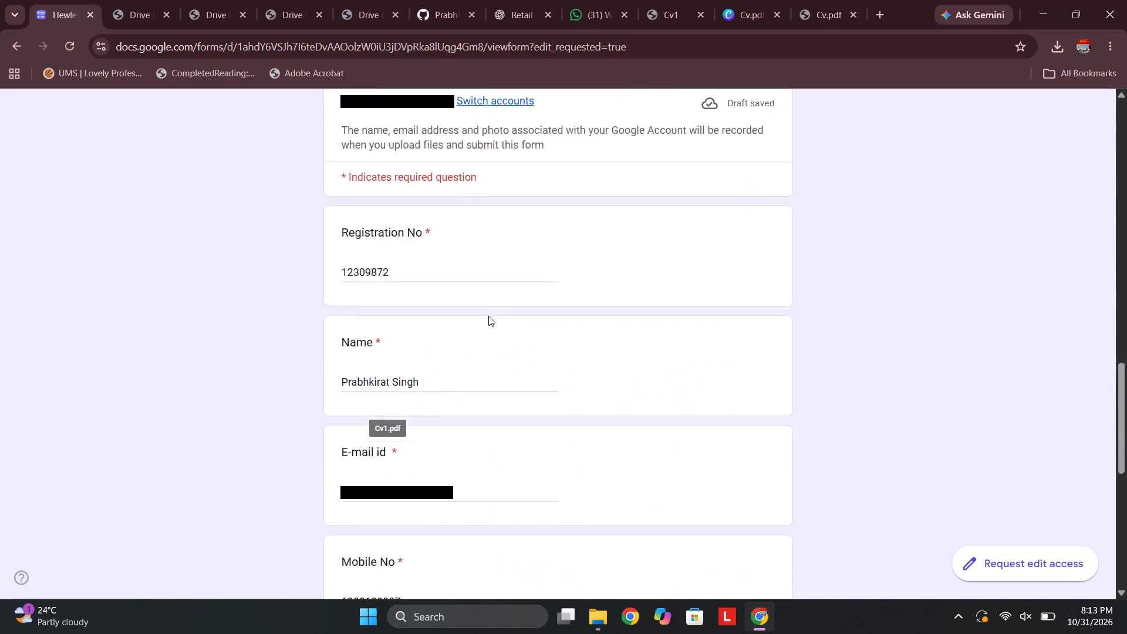
scroll(488, 316, down, 8)
scroll(411, 326, up, 3)
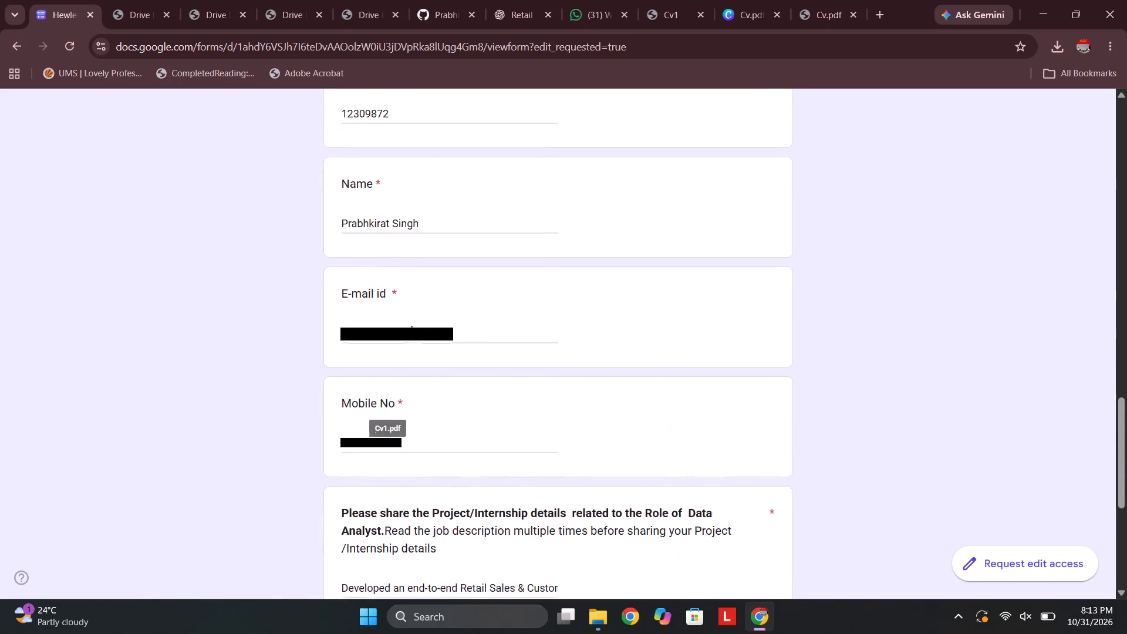
scroll(411, 326, up, 5)
scroll(411, 326, down, 3)
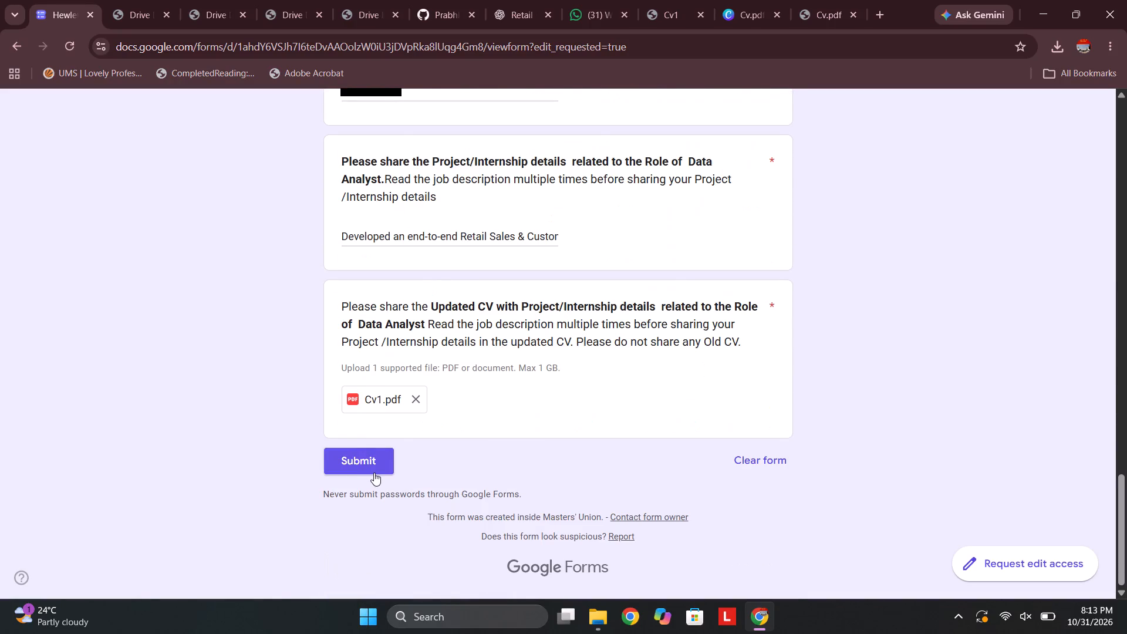
click(374, 473)
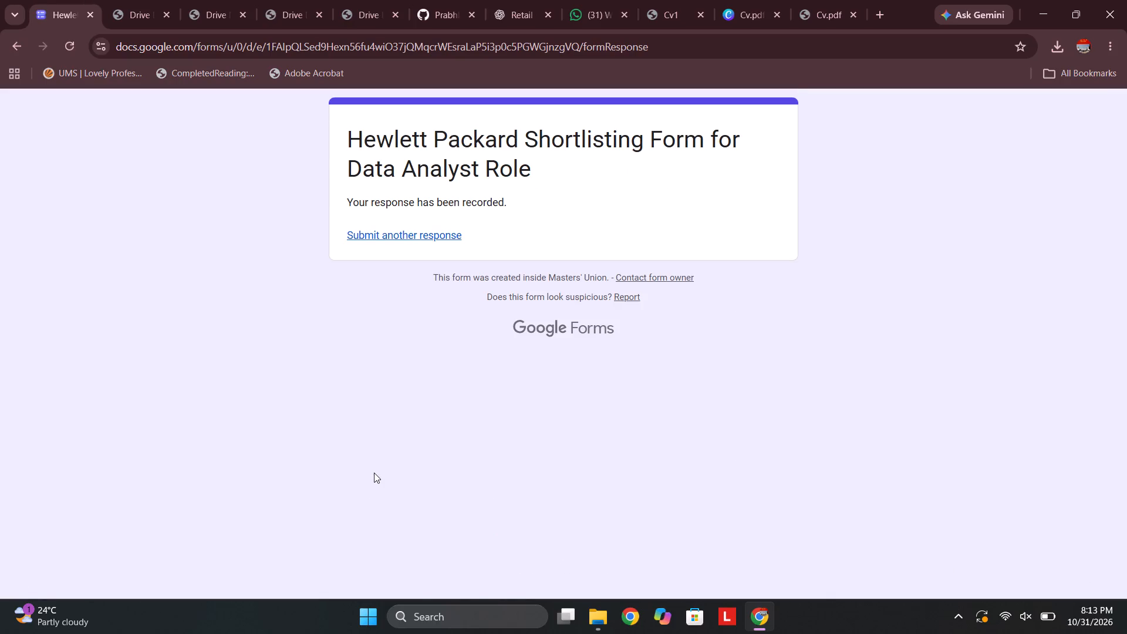
Go back from the submitted form to the university's placement drive registration list.
click(6, 46)
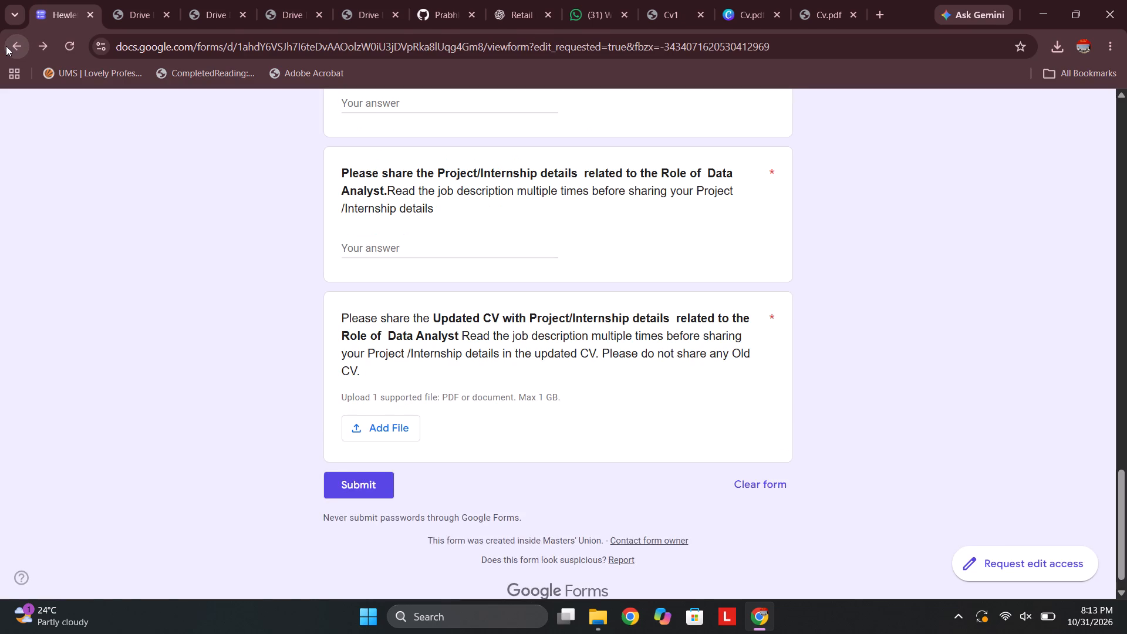
click(6, 46)
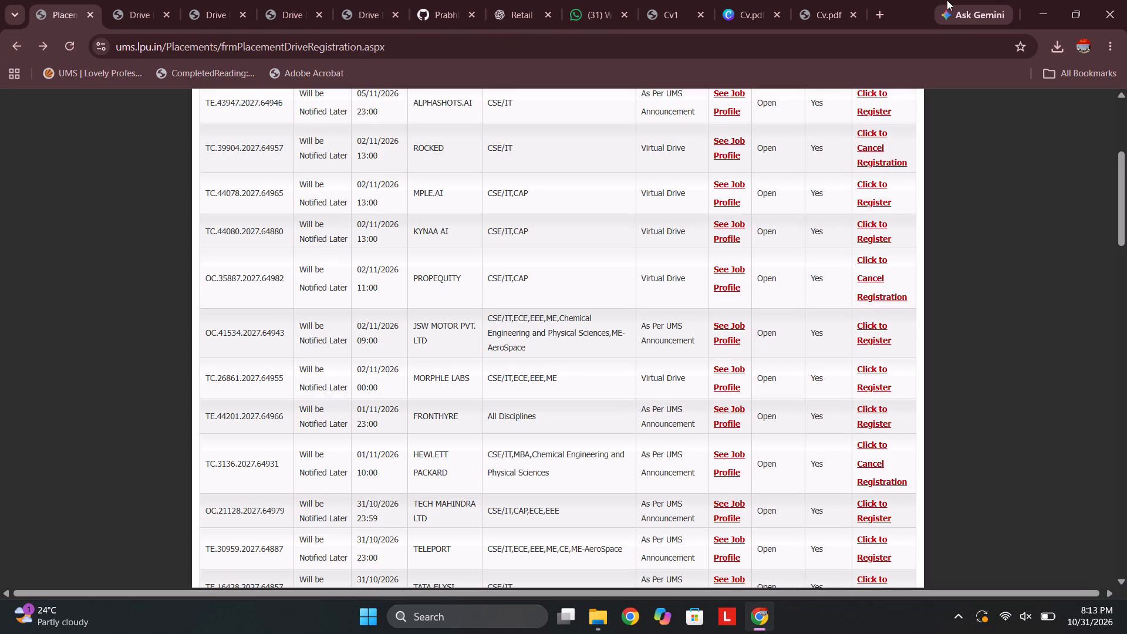
Close the Chrome and File Explorer windows.
click(1118, 2)
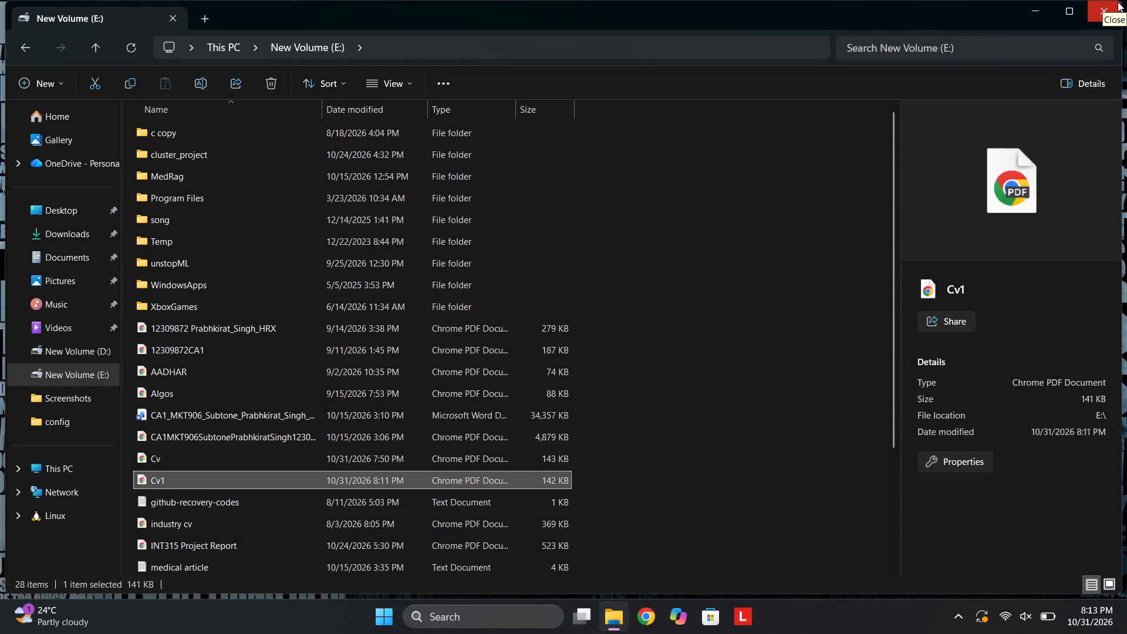
click(1108, 6)
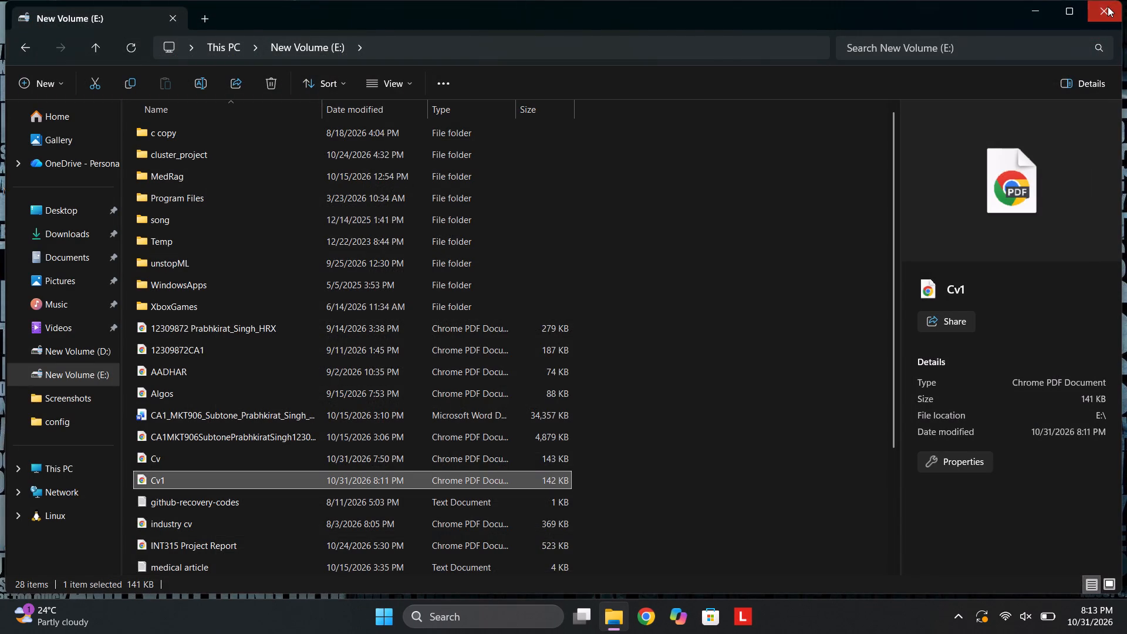